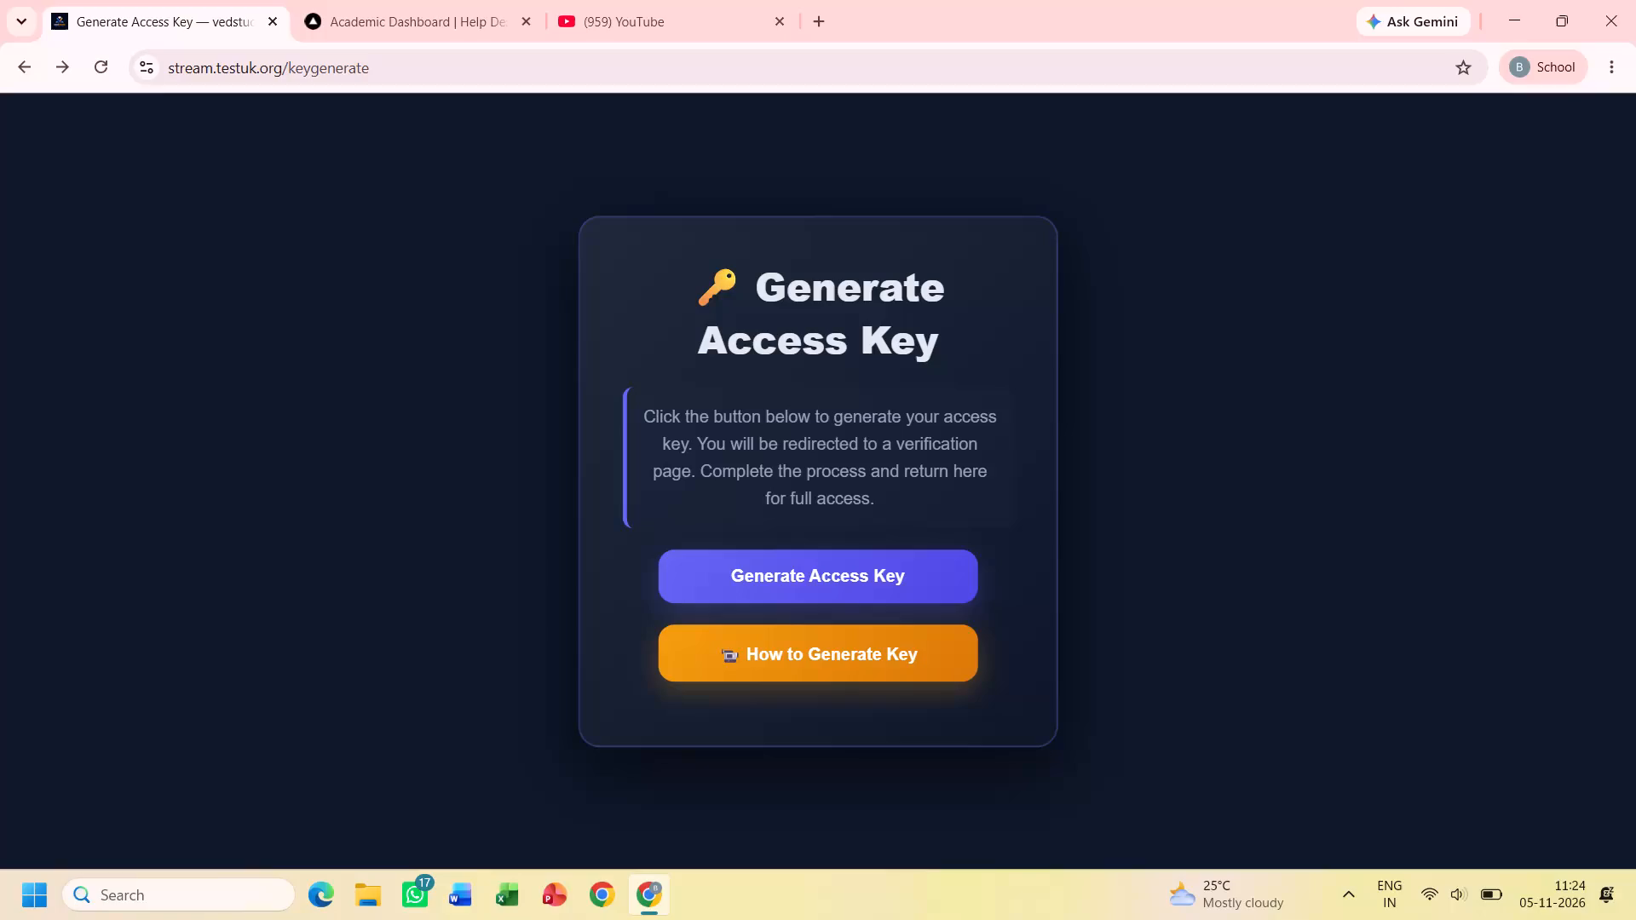
# Review the help desk ticket about choosing subjects for registration, including its timeline remarks, description and conversation.
pyautogui.click(825, 32)
pyautogui.click(418, 26)
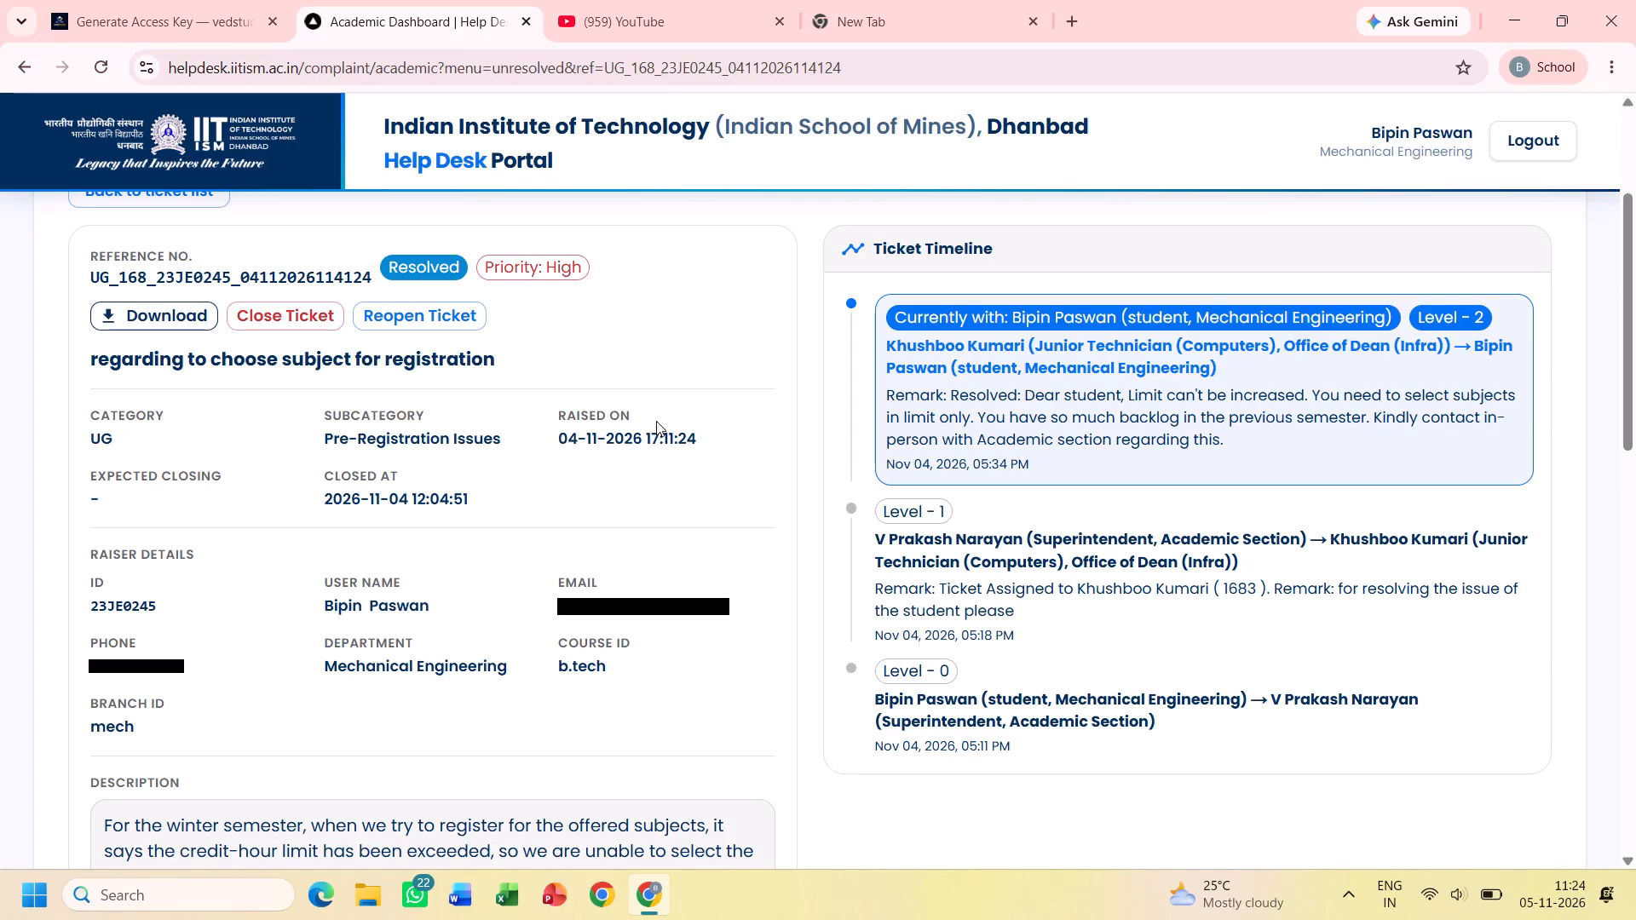
pyautogui.click(951, 419)
pyautogui.click(1030, 418)
pyautogui.moveTo(1048, 422); pyautogui.dragTo(1057, 428)
pyautogui.click(1093, 445)
pyautogui.click(1126, 463)
pyautogui.click(1145, 470)
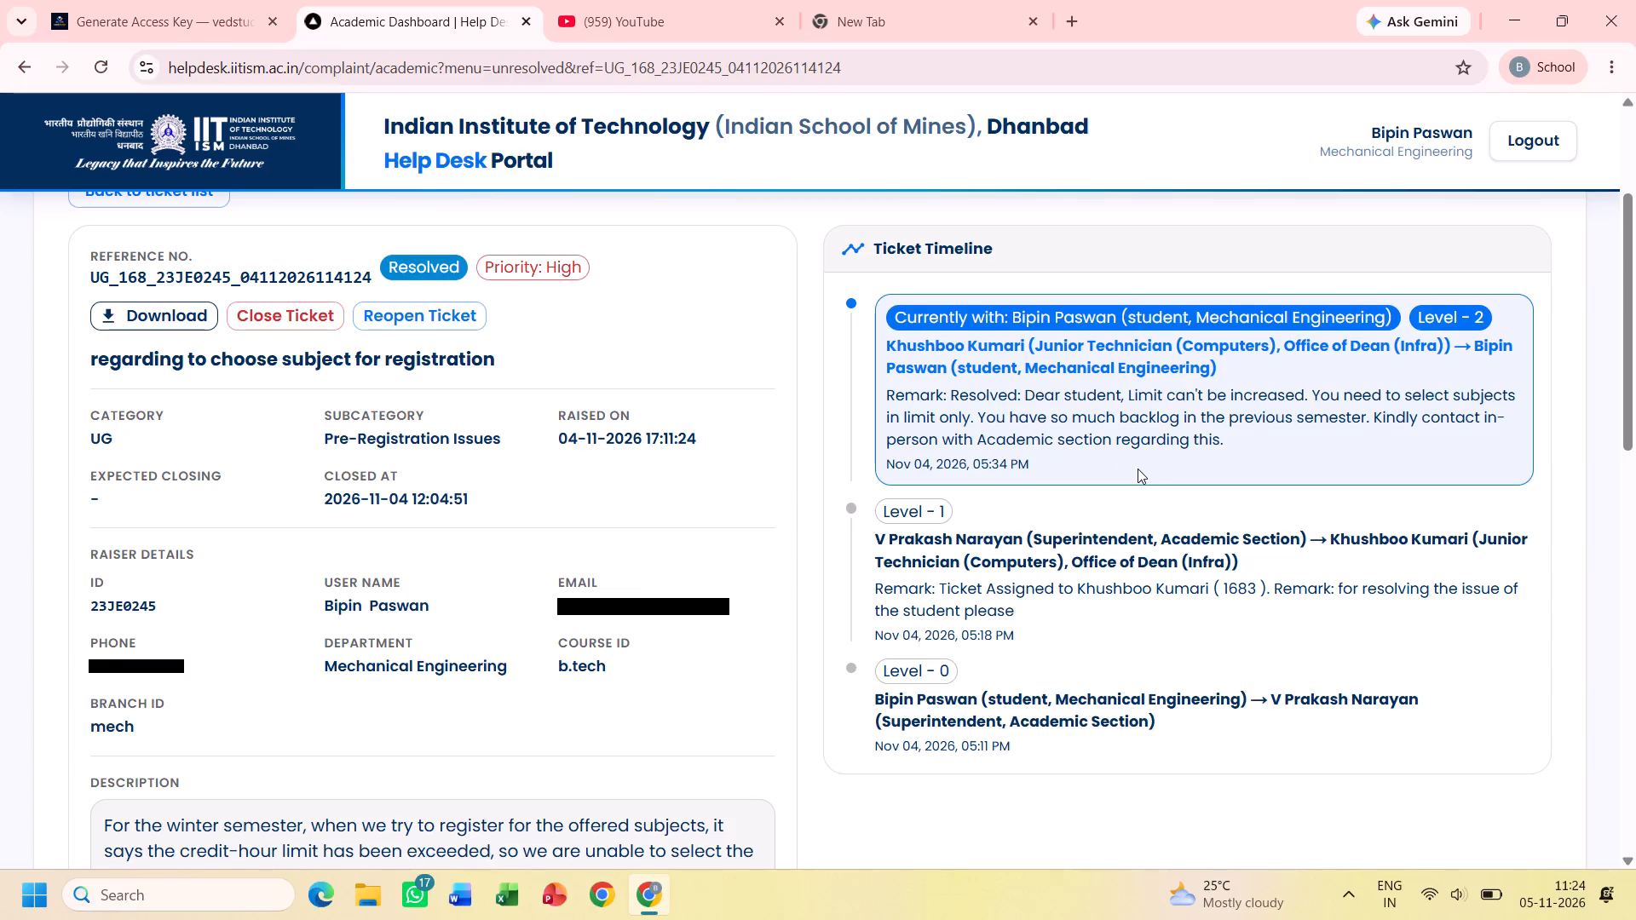
pyautogui.scroll(-3, 1138, 469)
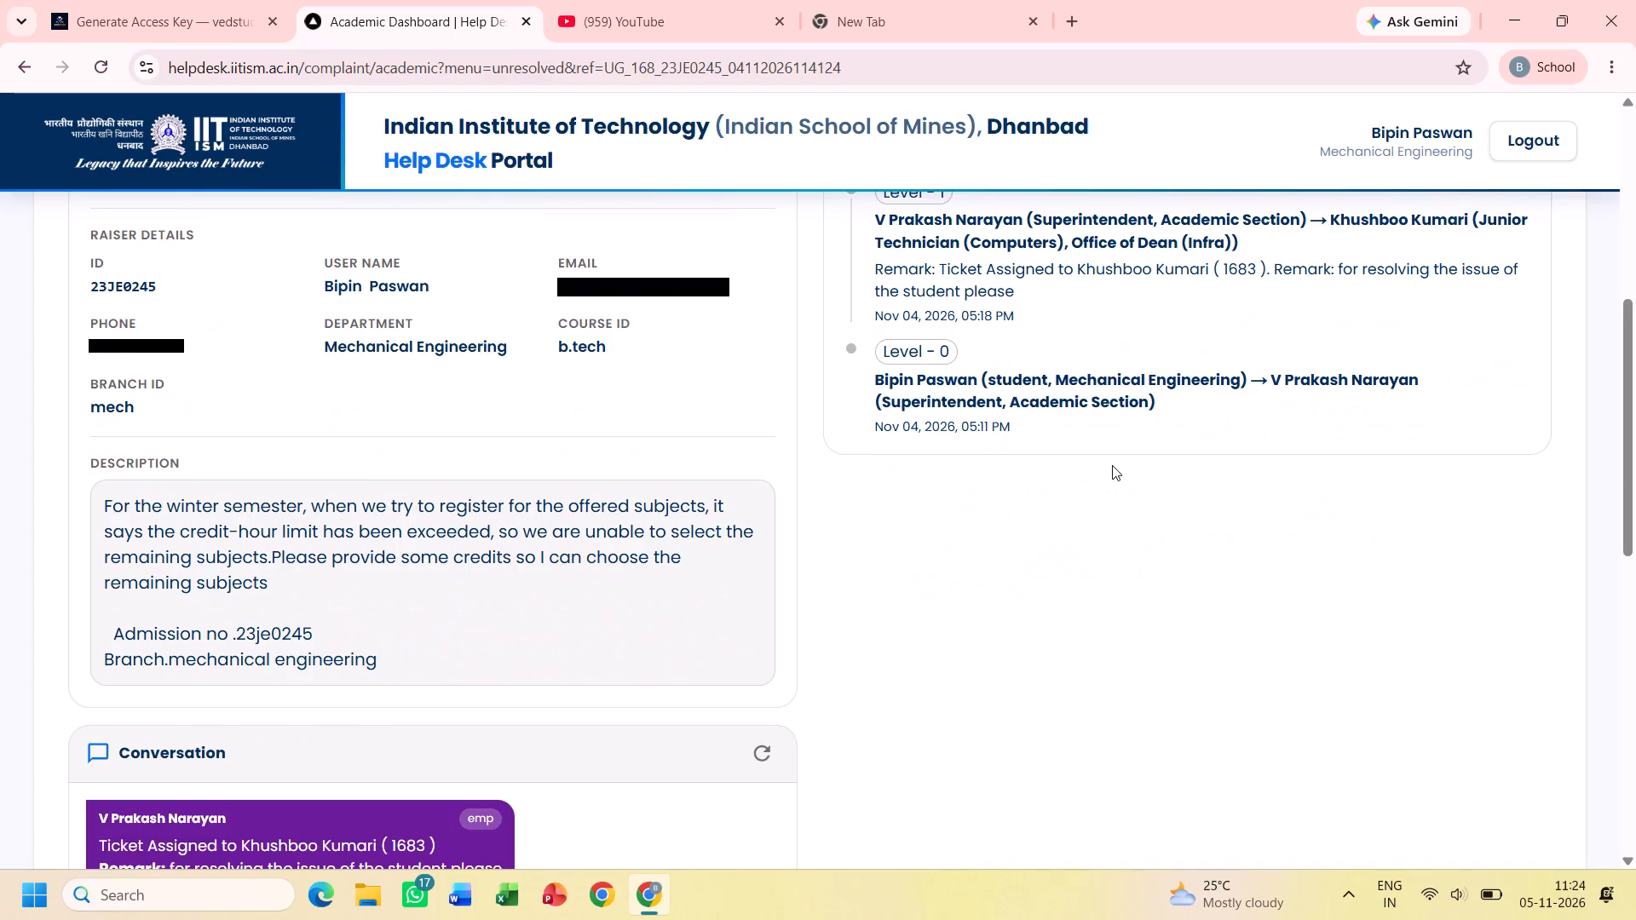
pyautogui.scroll(-4, 1112, 465)
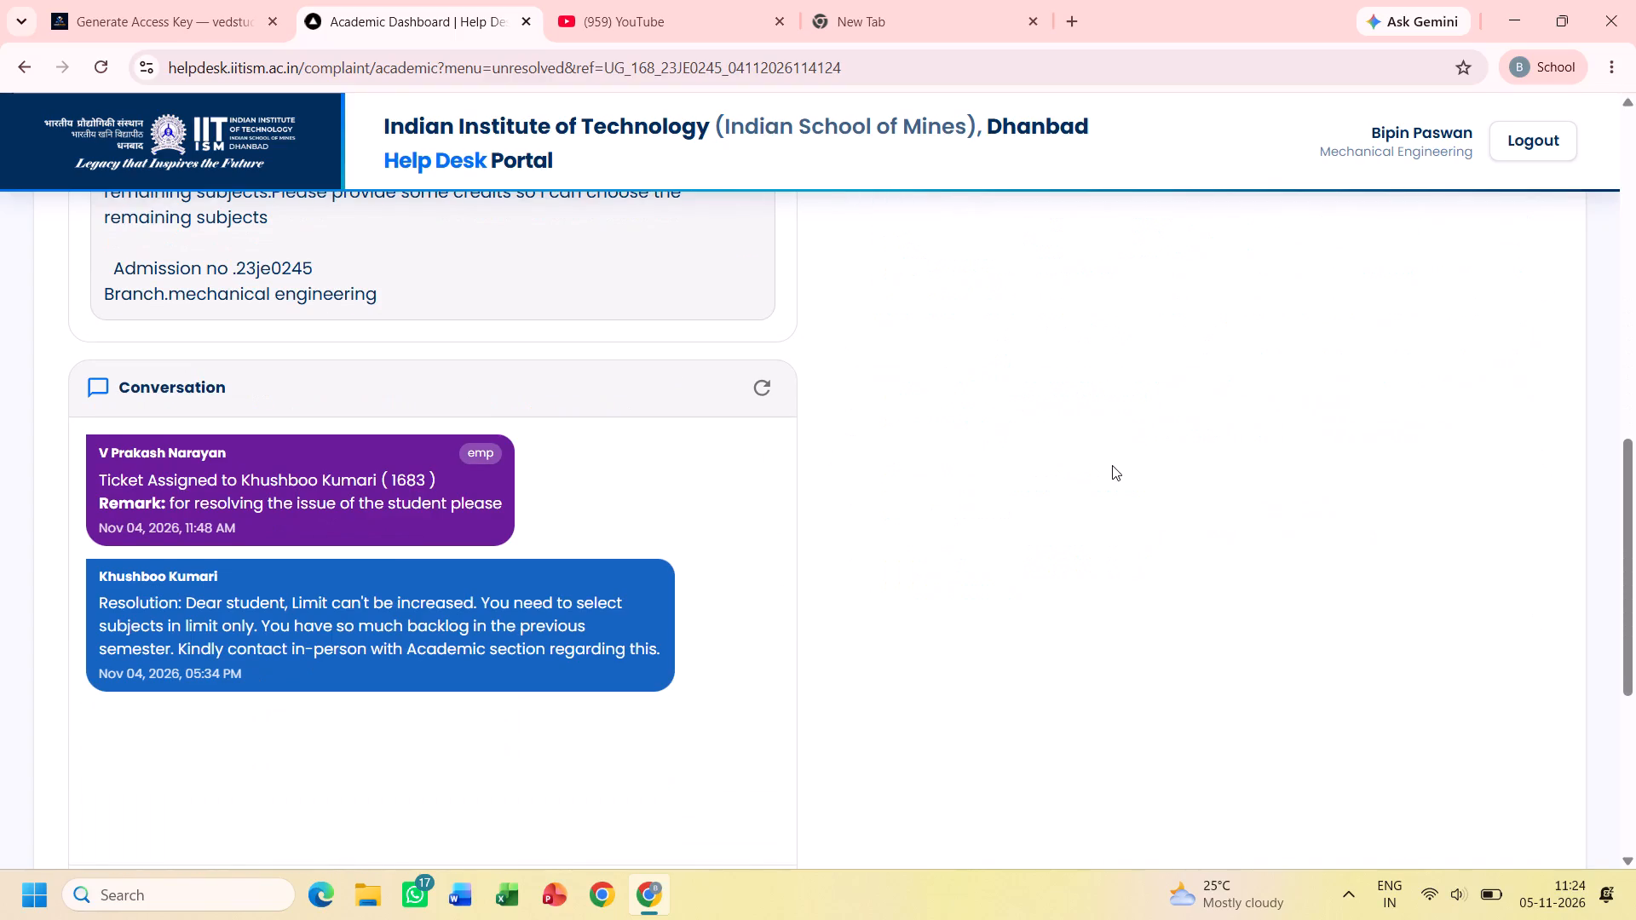
pyautogui.scroll(-2, 1112, 465)
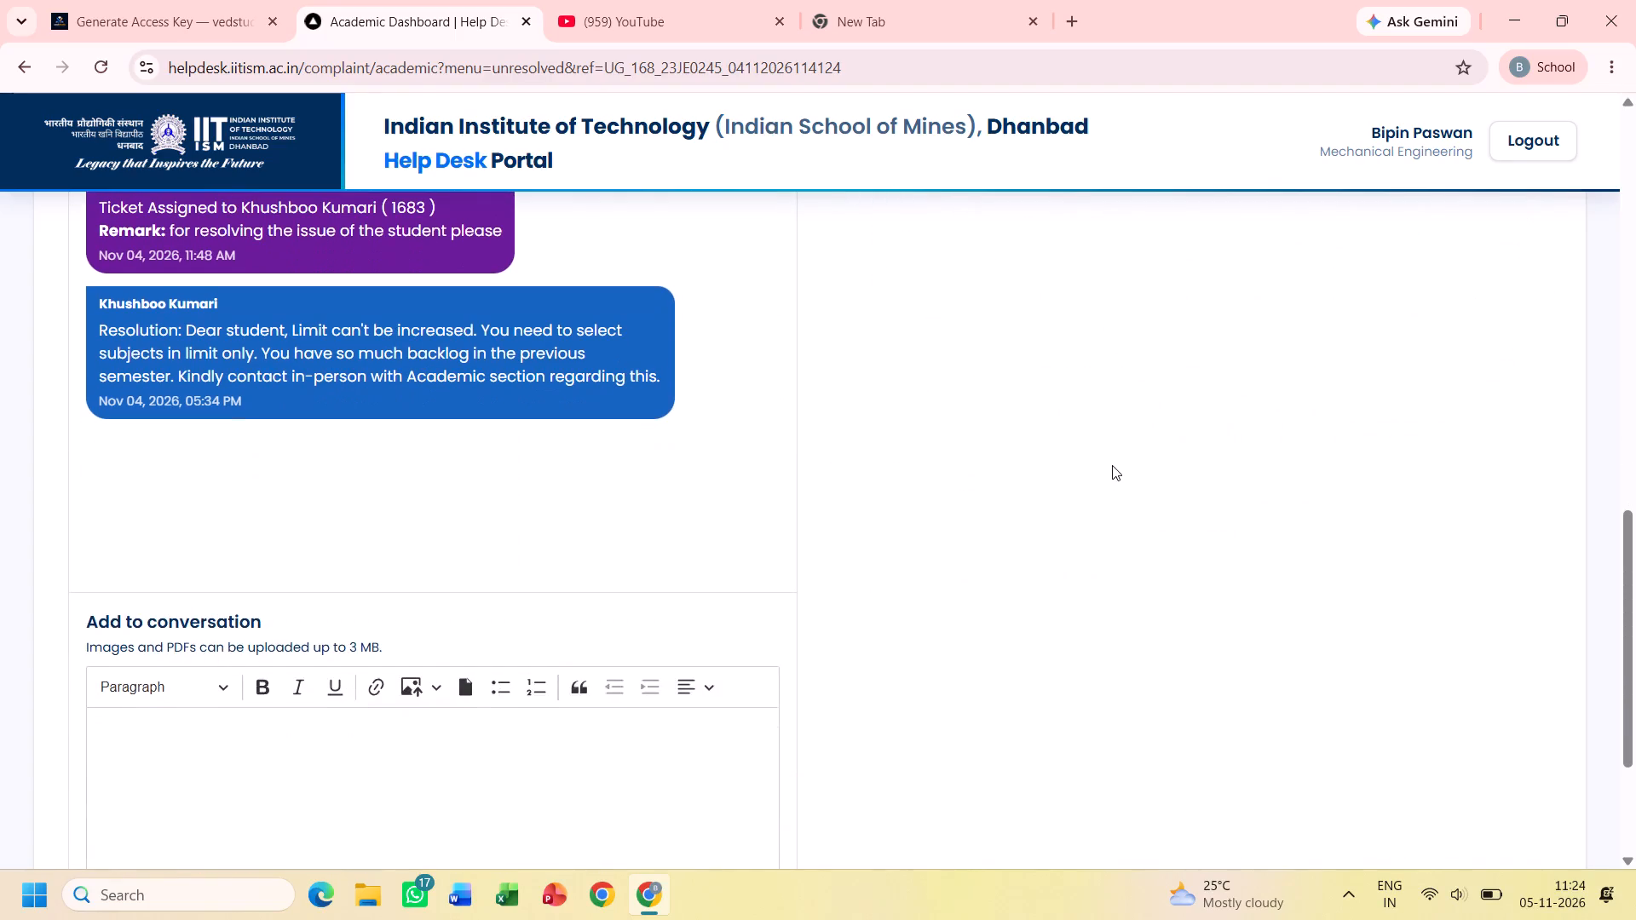
pyautogui.scroll(-2, 1112, 465)
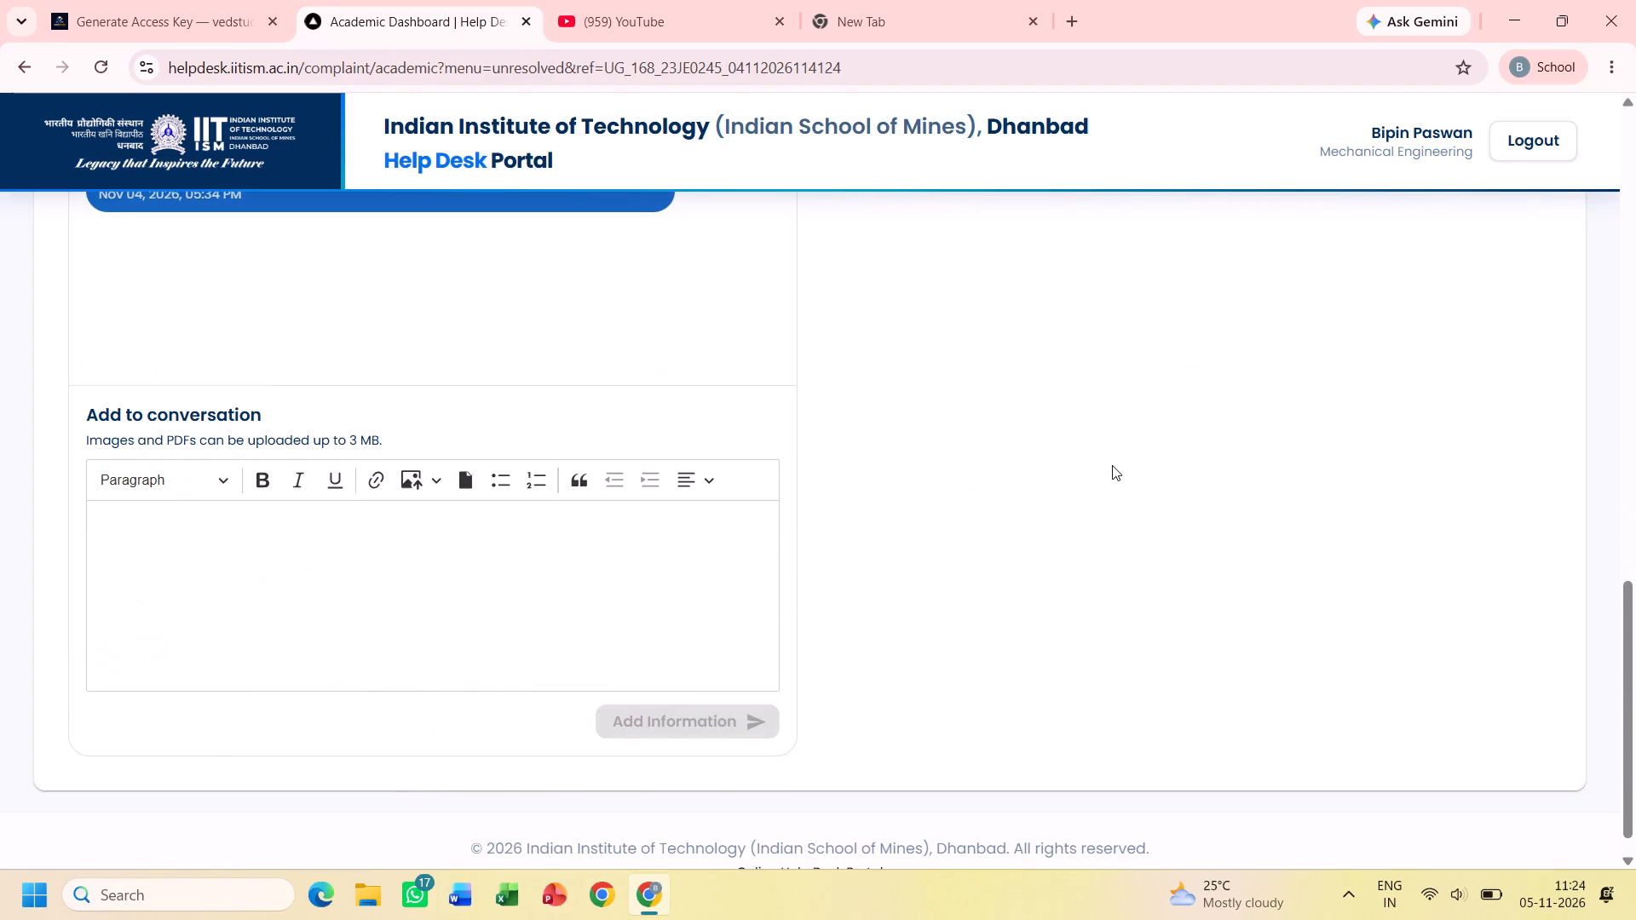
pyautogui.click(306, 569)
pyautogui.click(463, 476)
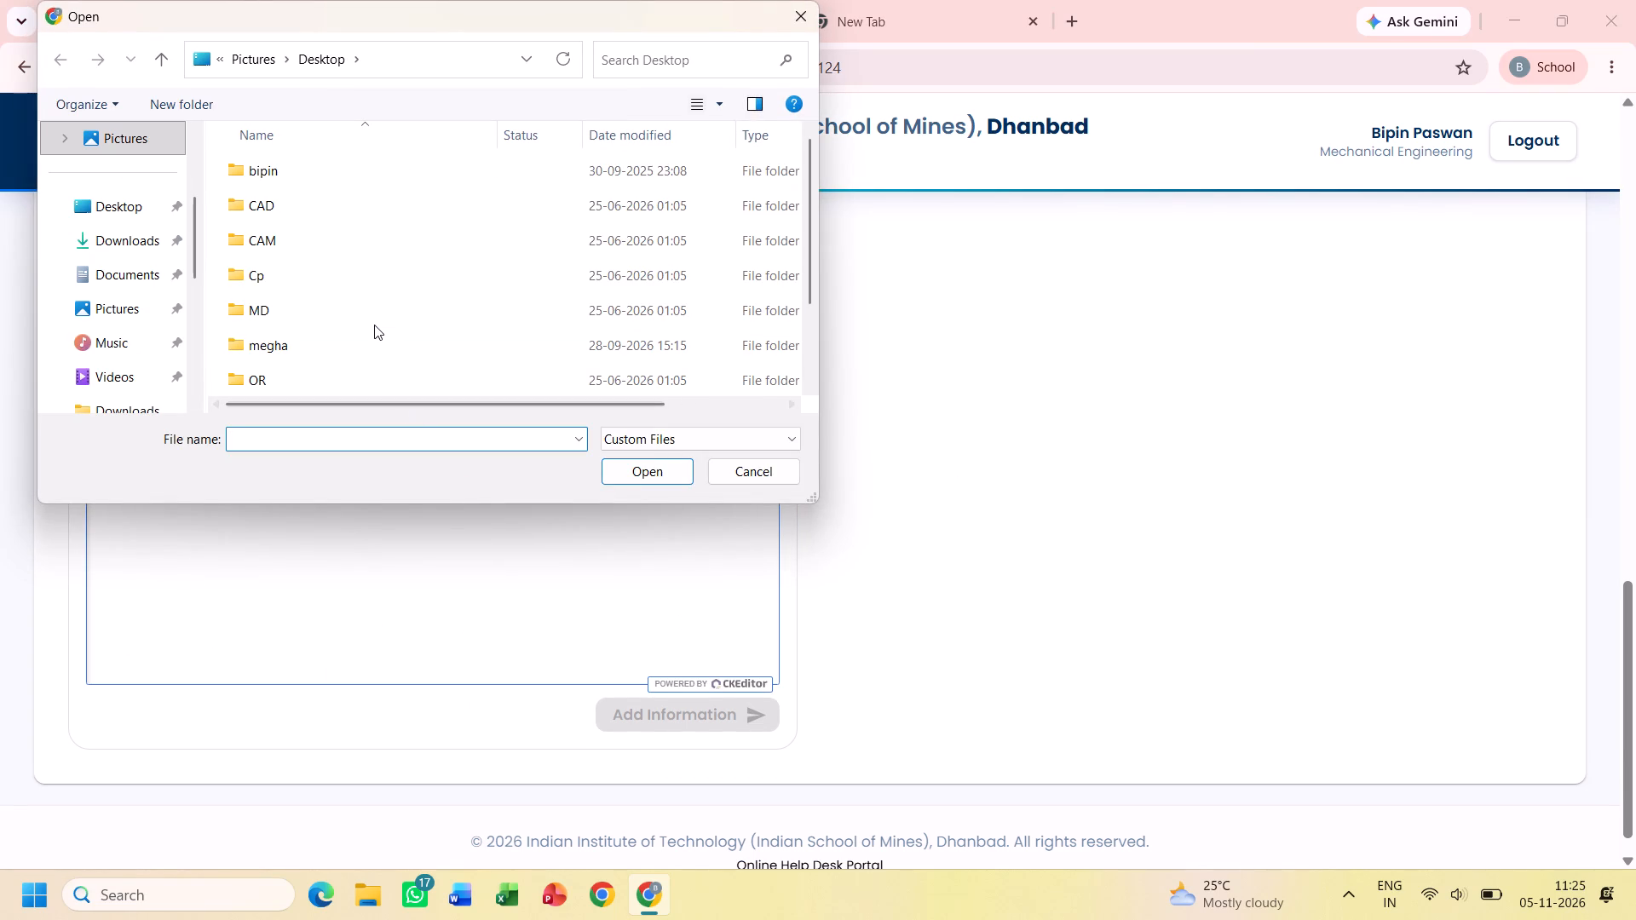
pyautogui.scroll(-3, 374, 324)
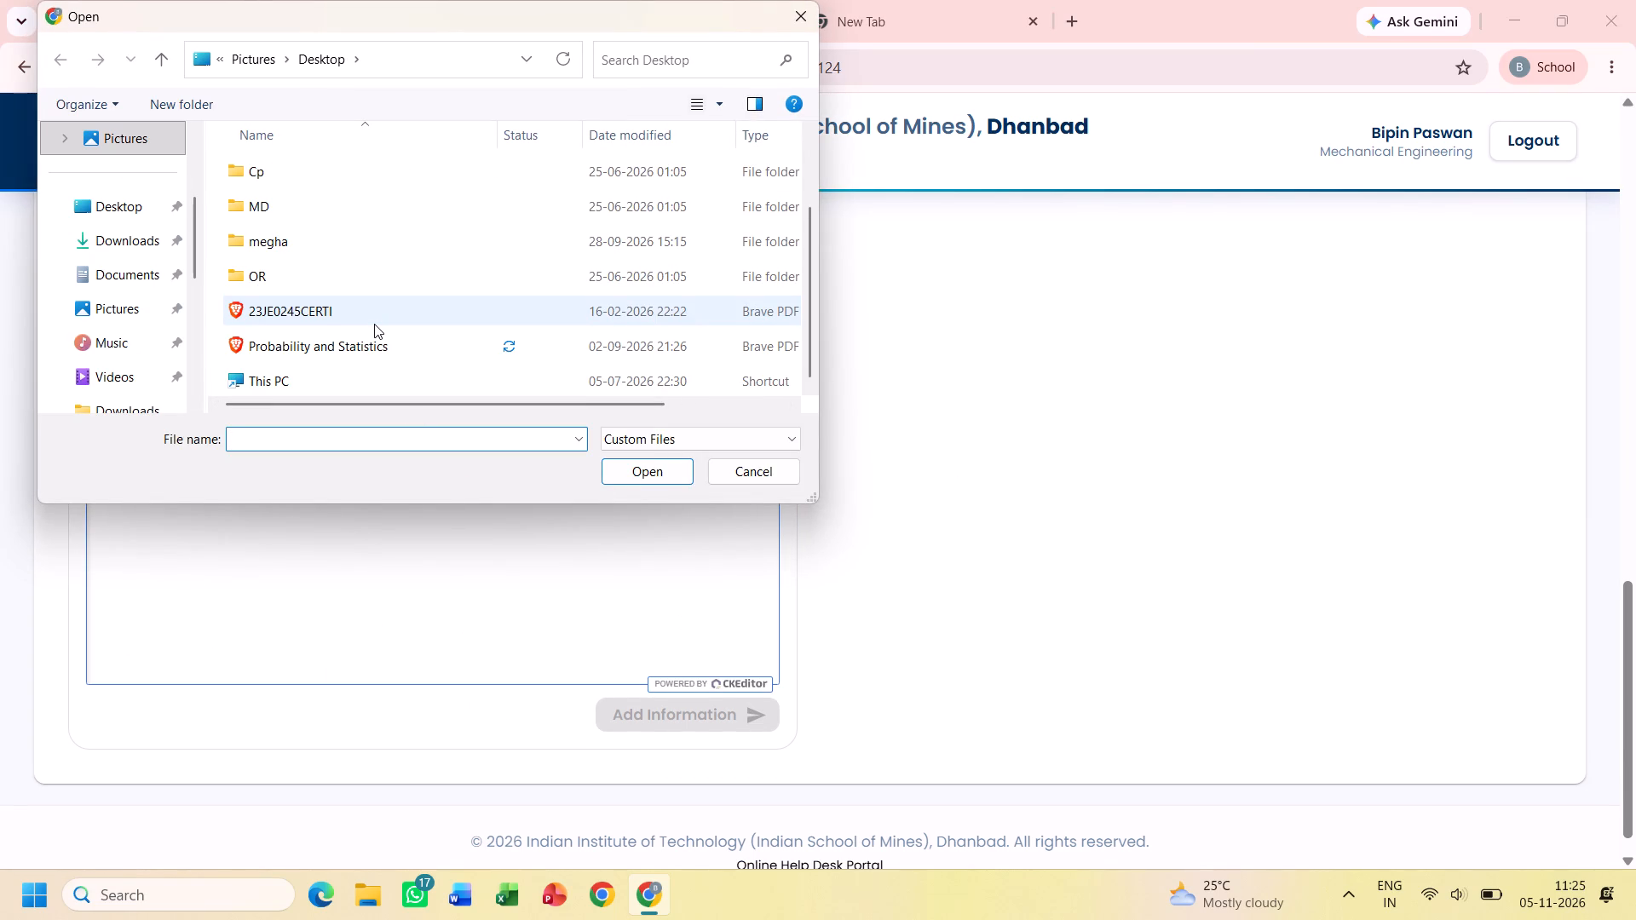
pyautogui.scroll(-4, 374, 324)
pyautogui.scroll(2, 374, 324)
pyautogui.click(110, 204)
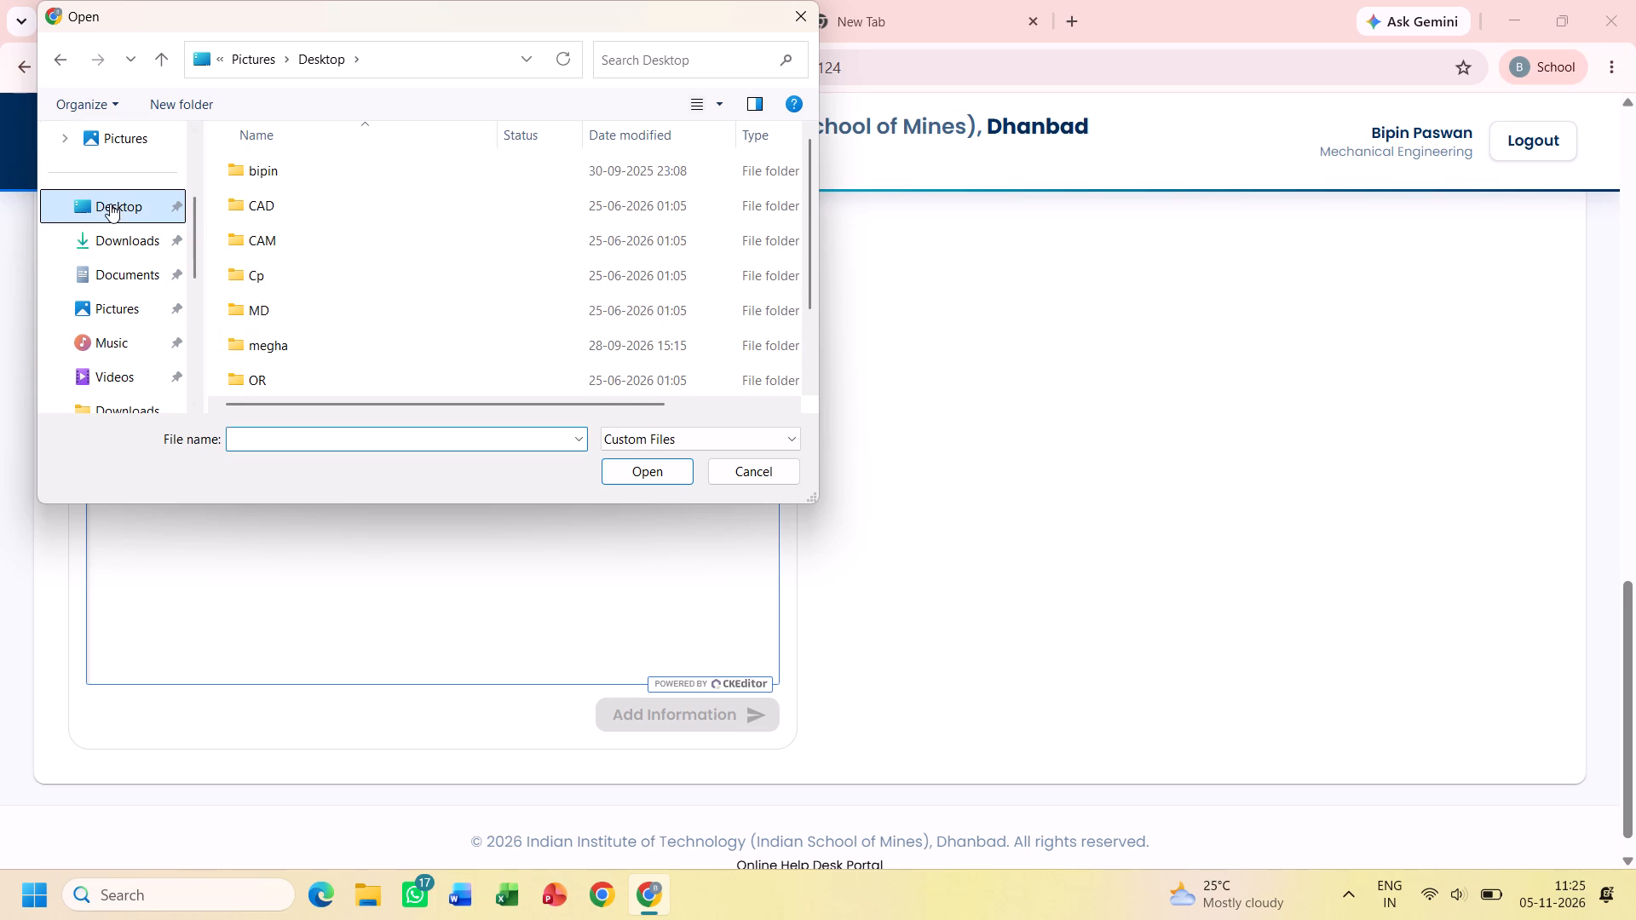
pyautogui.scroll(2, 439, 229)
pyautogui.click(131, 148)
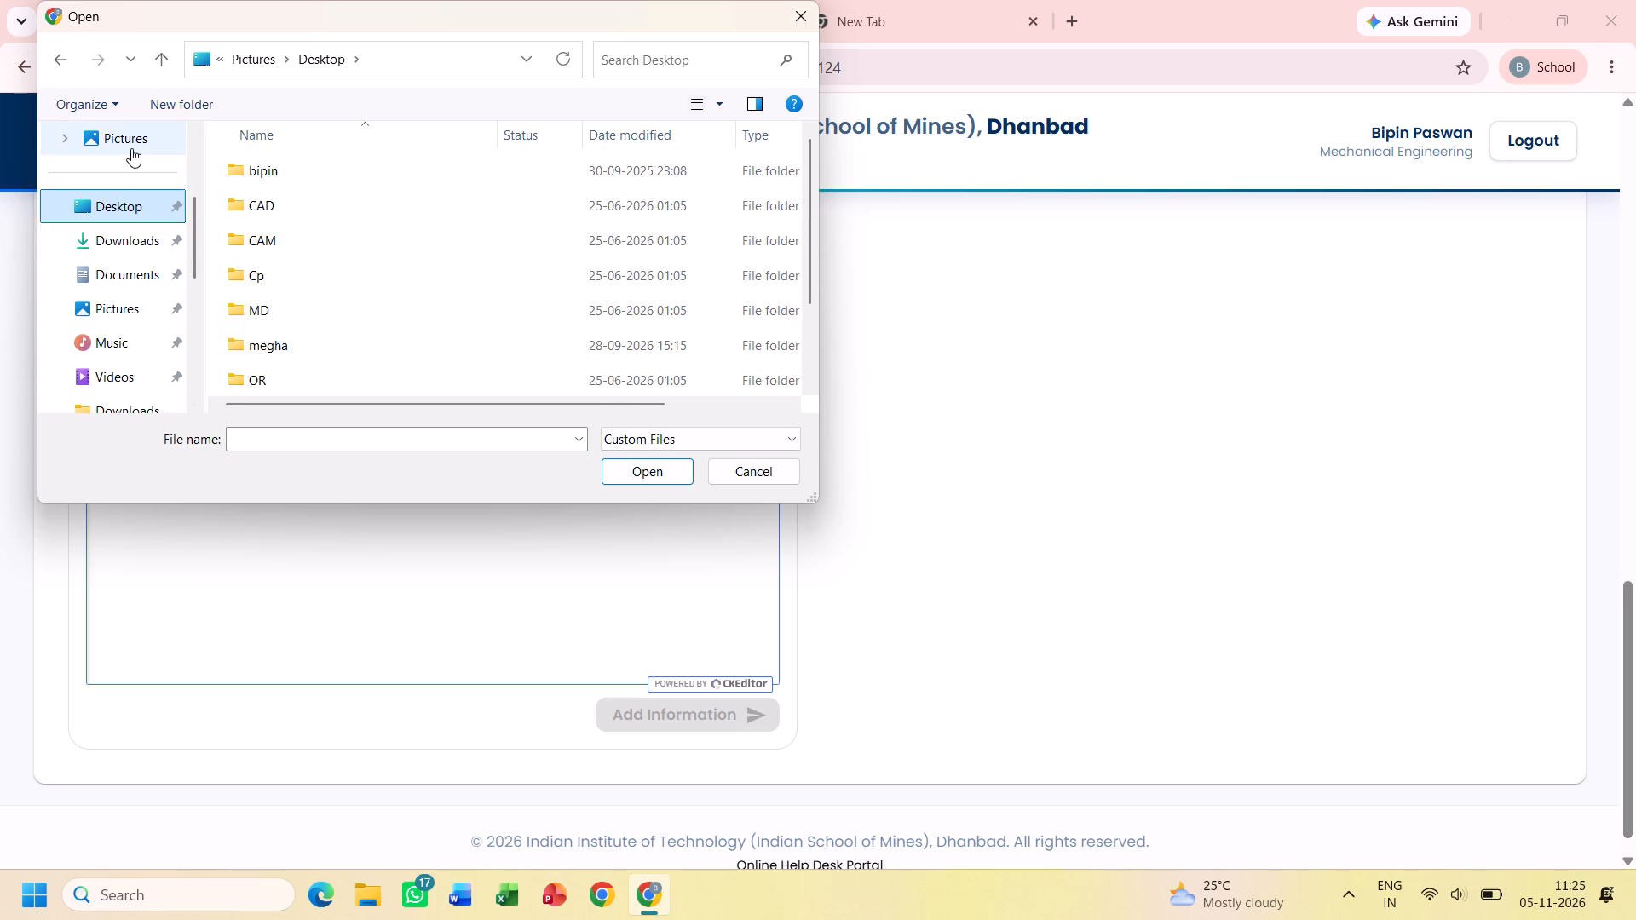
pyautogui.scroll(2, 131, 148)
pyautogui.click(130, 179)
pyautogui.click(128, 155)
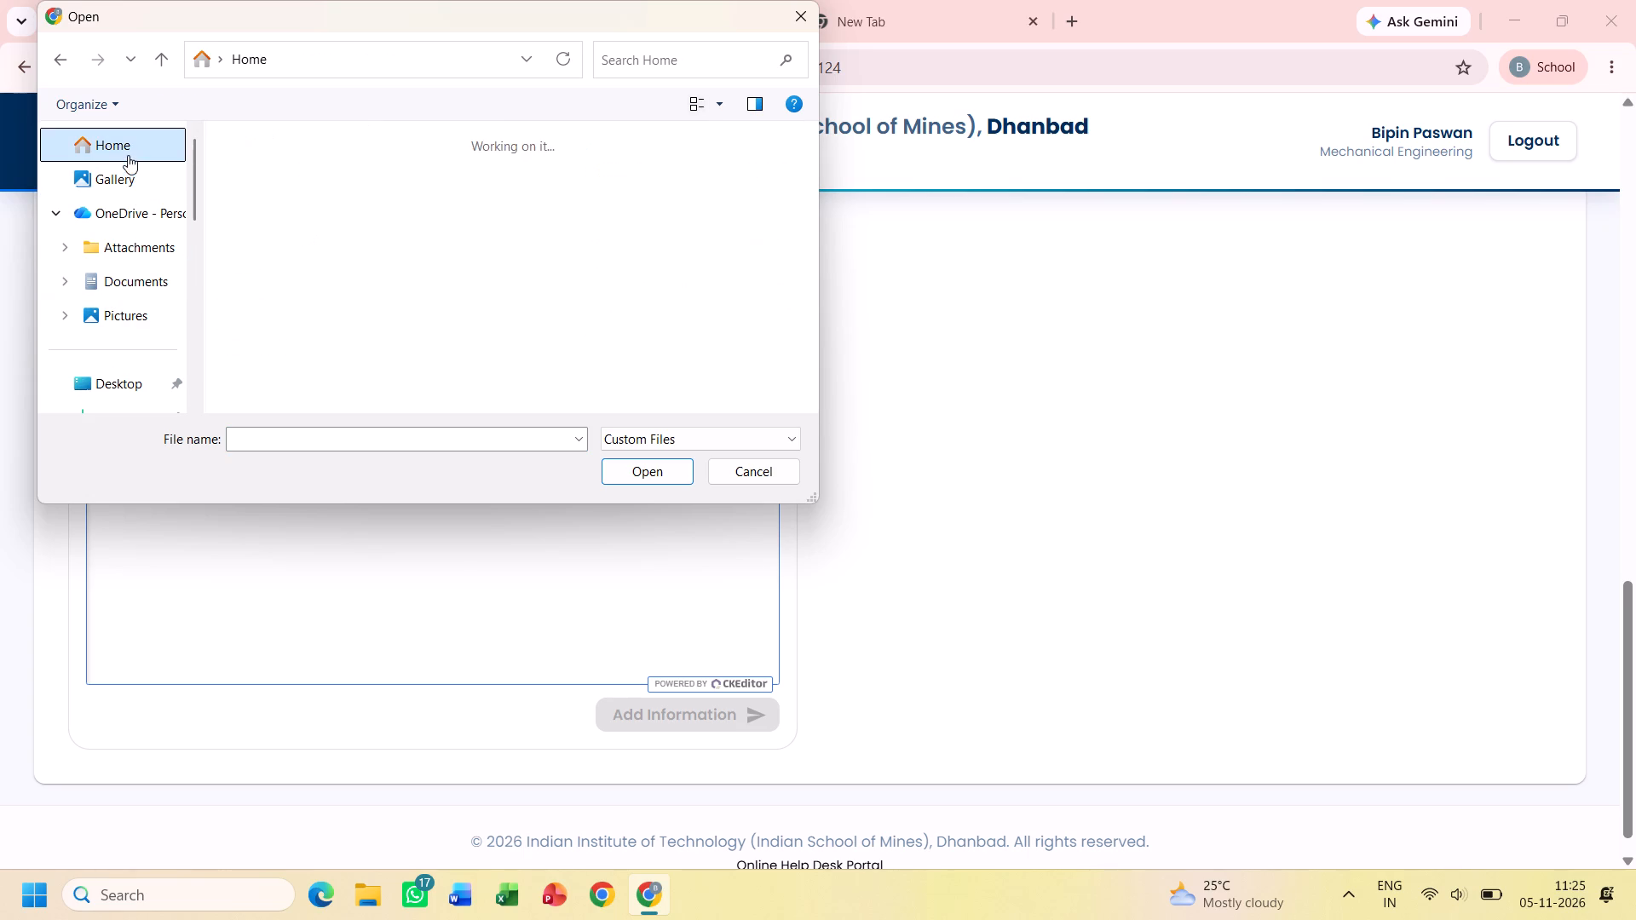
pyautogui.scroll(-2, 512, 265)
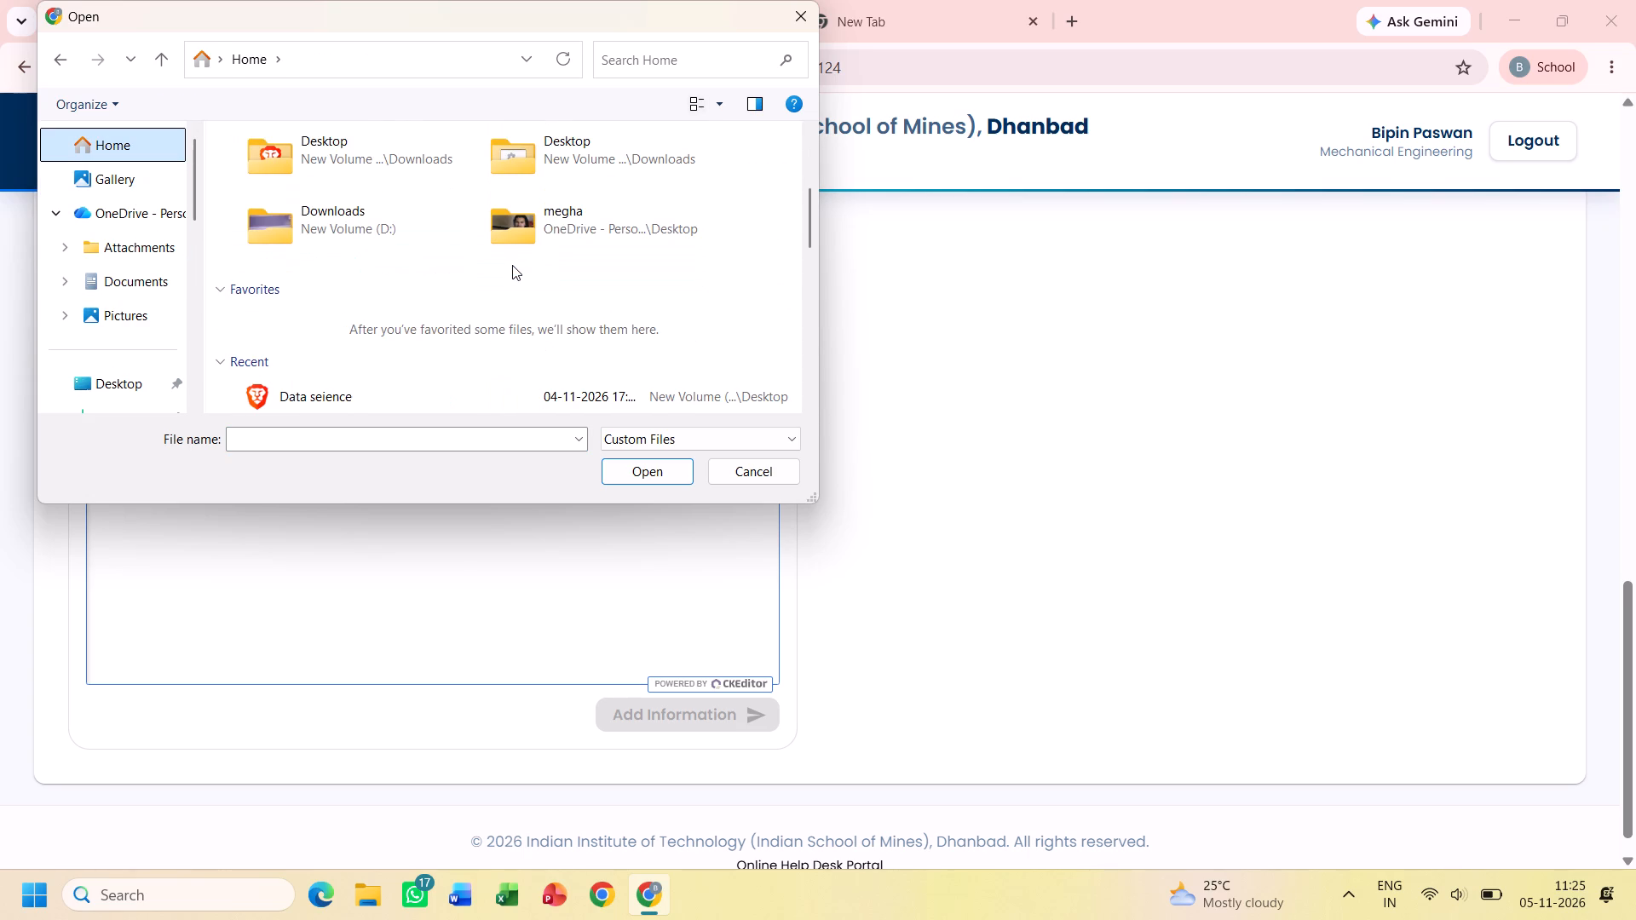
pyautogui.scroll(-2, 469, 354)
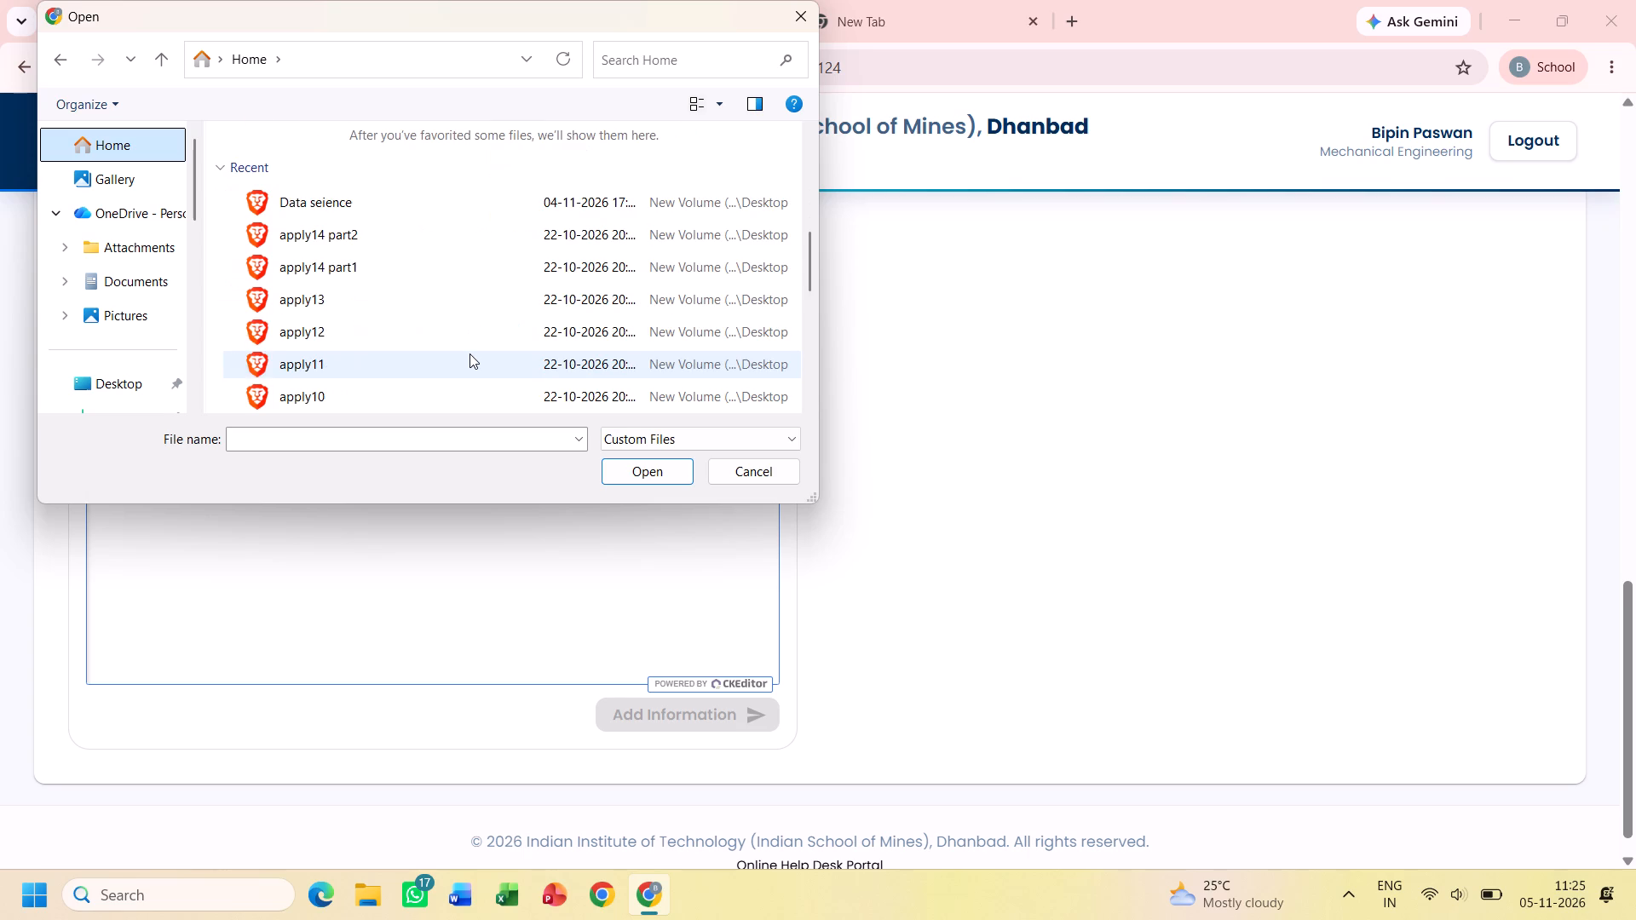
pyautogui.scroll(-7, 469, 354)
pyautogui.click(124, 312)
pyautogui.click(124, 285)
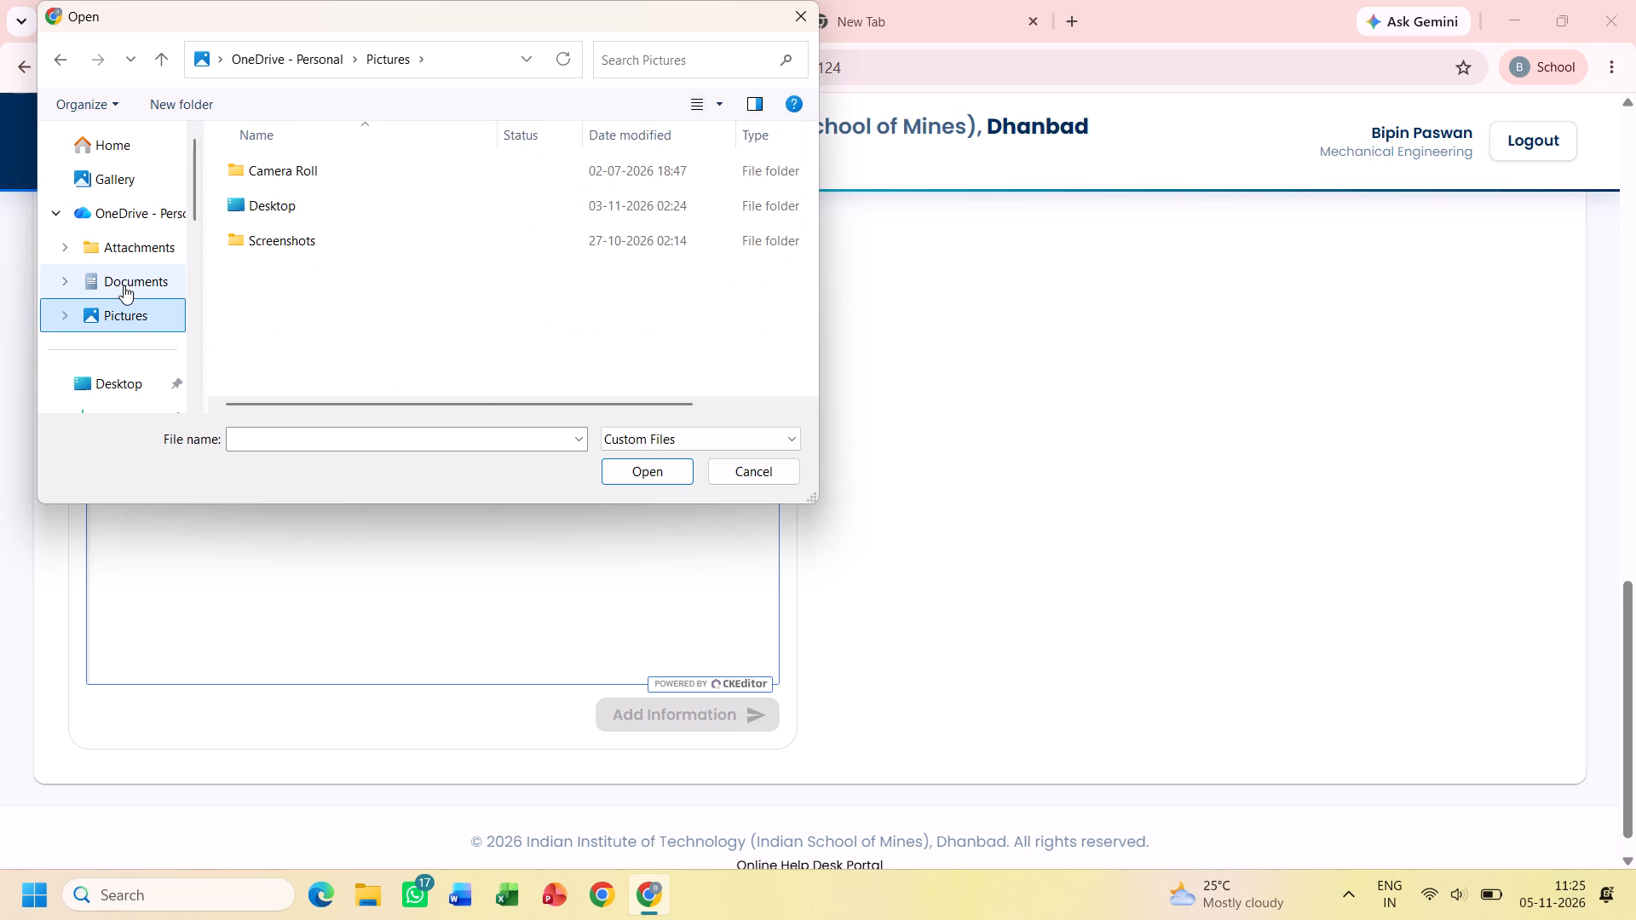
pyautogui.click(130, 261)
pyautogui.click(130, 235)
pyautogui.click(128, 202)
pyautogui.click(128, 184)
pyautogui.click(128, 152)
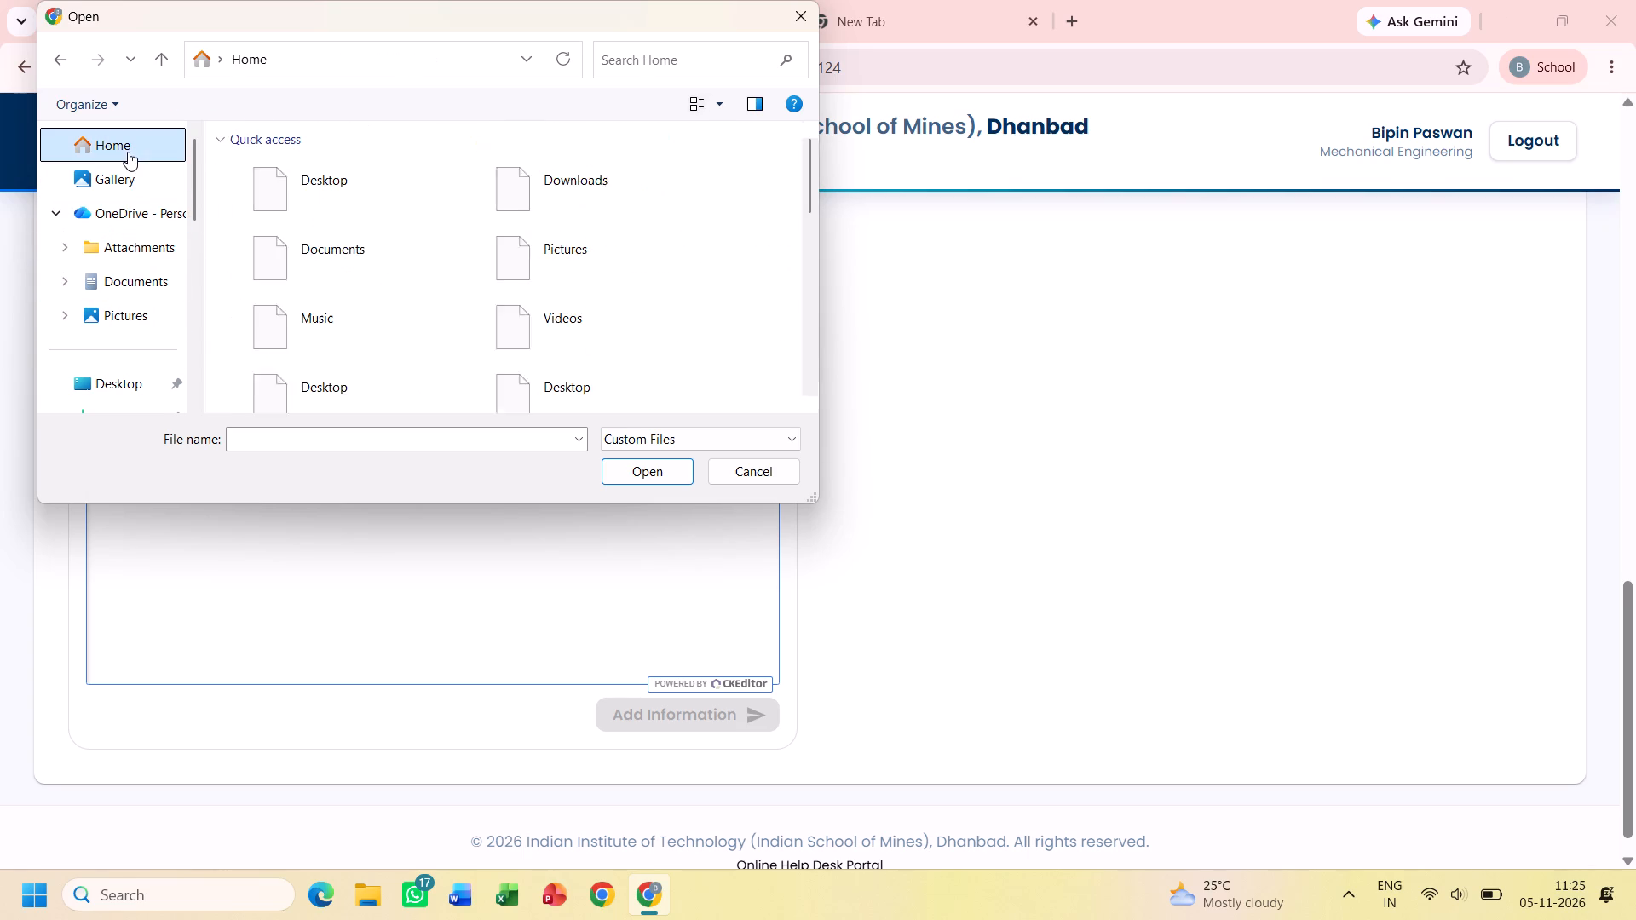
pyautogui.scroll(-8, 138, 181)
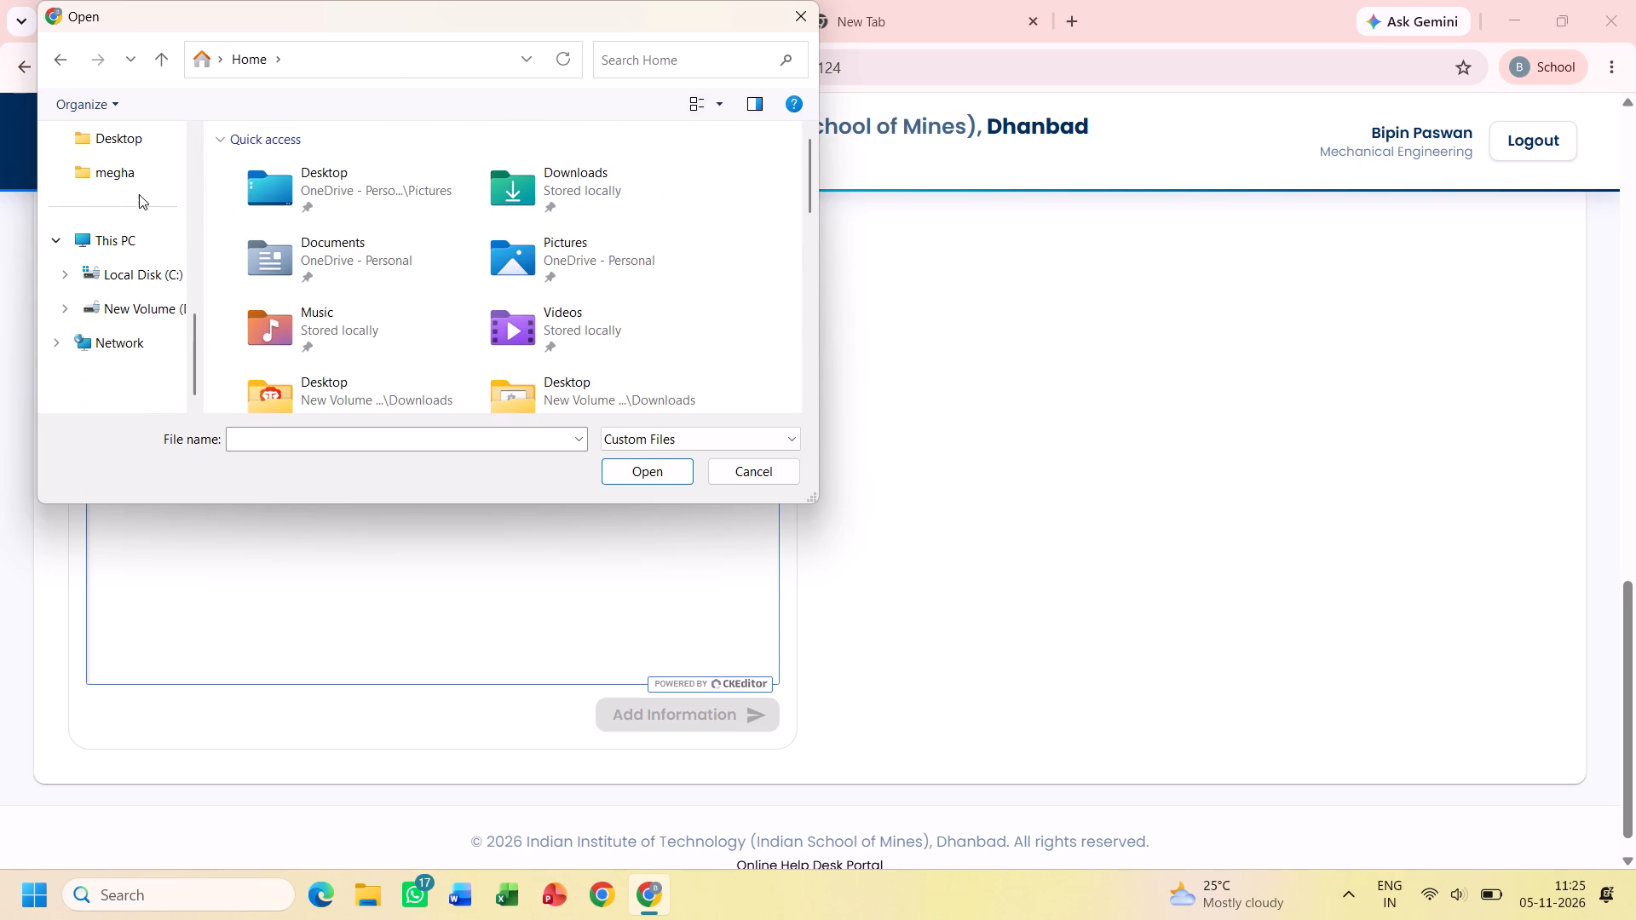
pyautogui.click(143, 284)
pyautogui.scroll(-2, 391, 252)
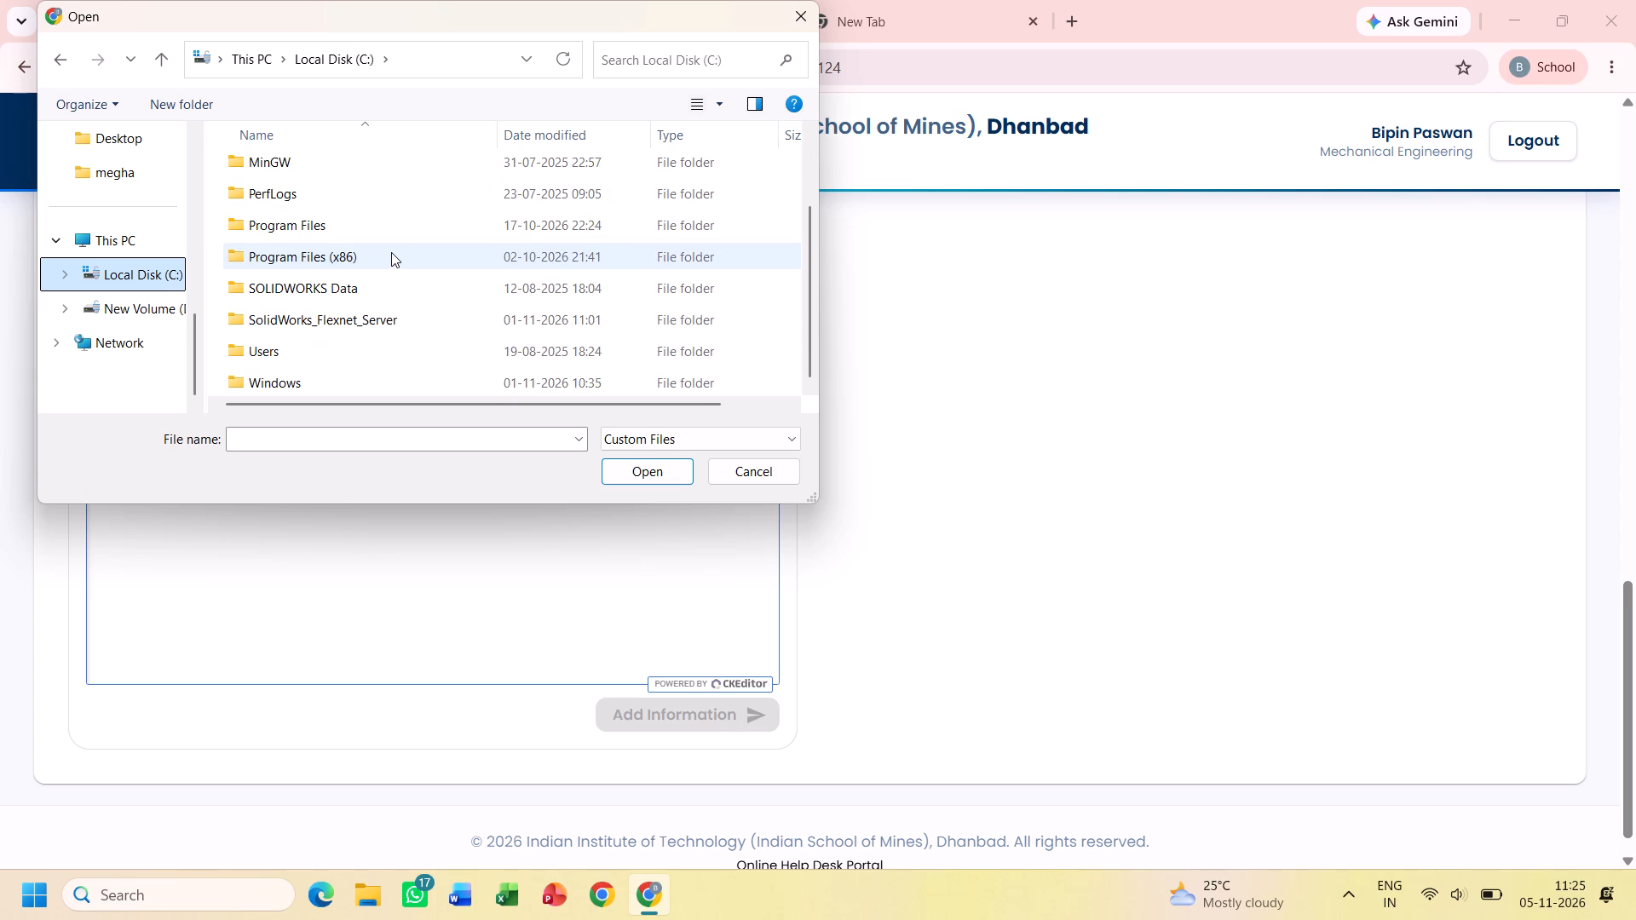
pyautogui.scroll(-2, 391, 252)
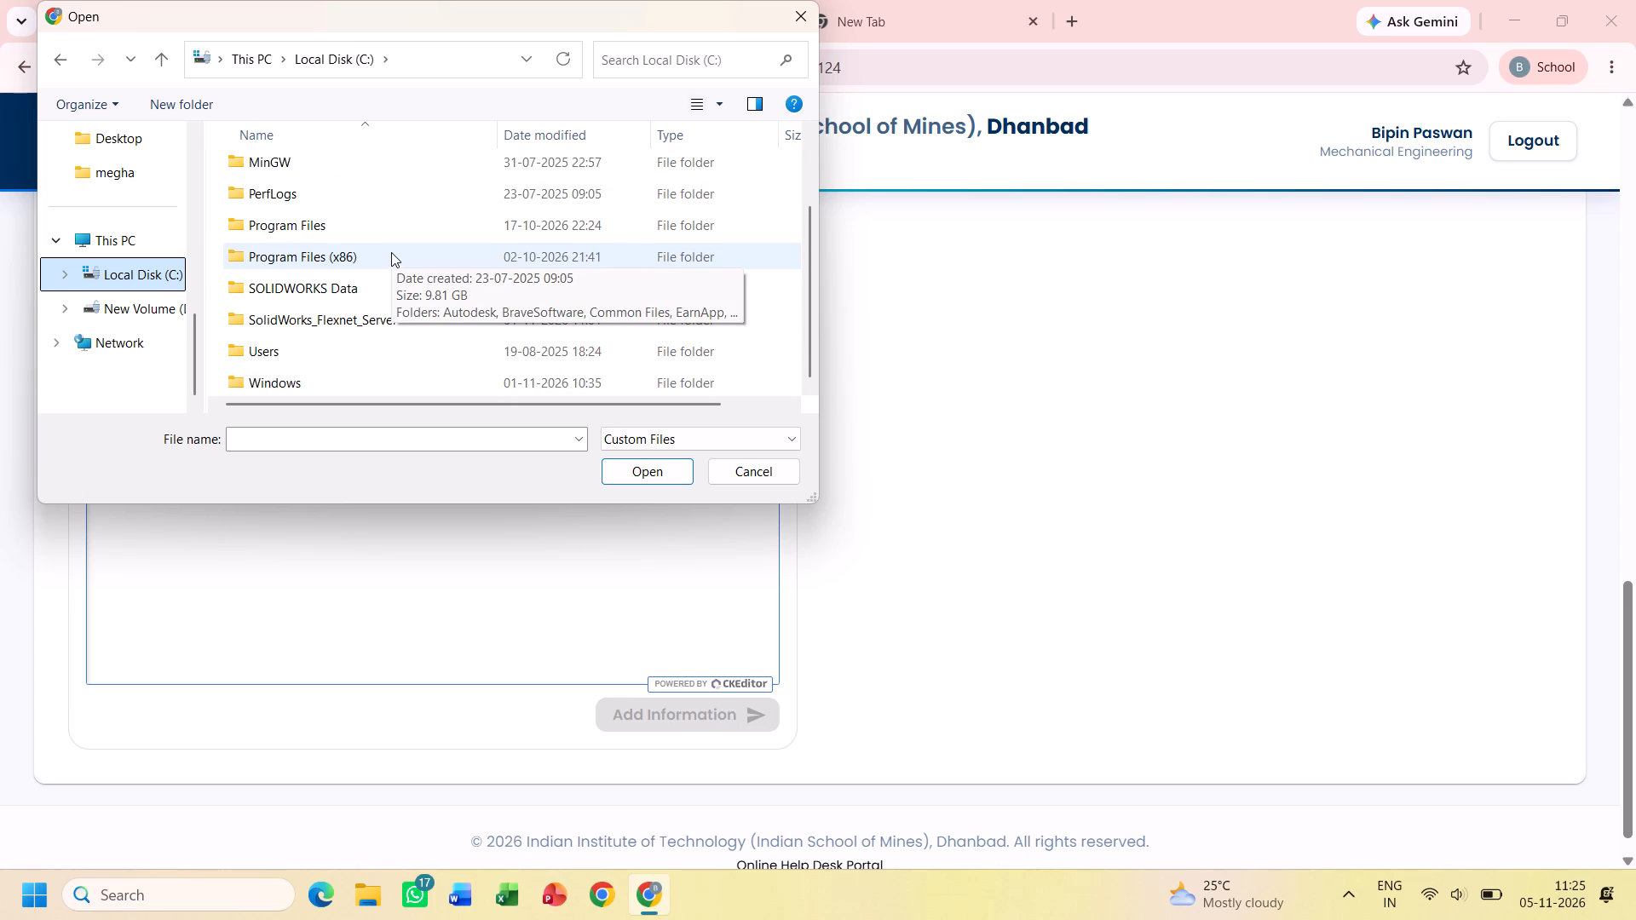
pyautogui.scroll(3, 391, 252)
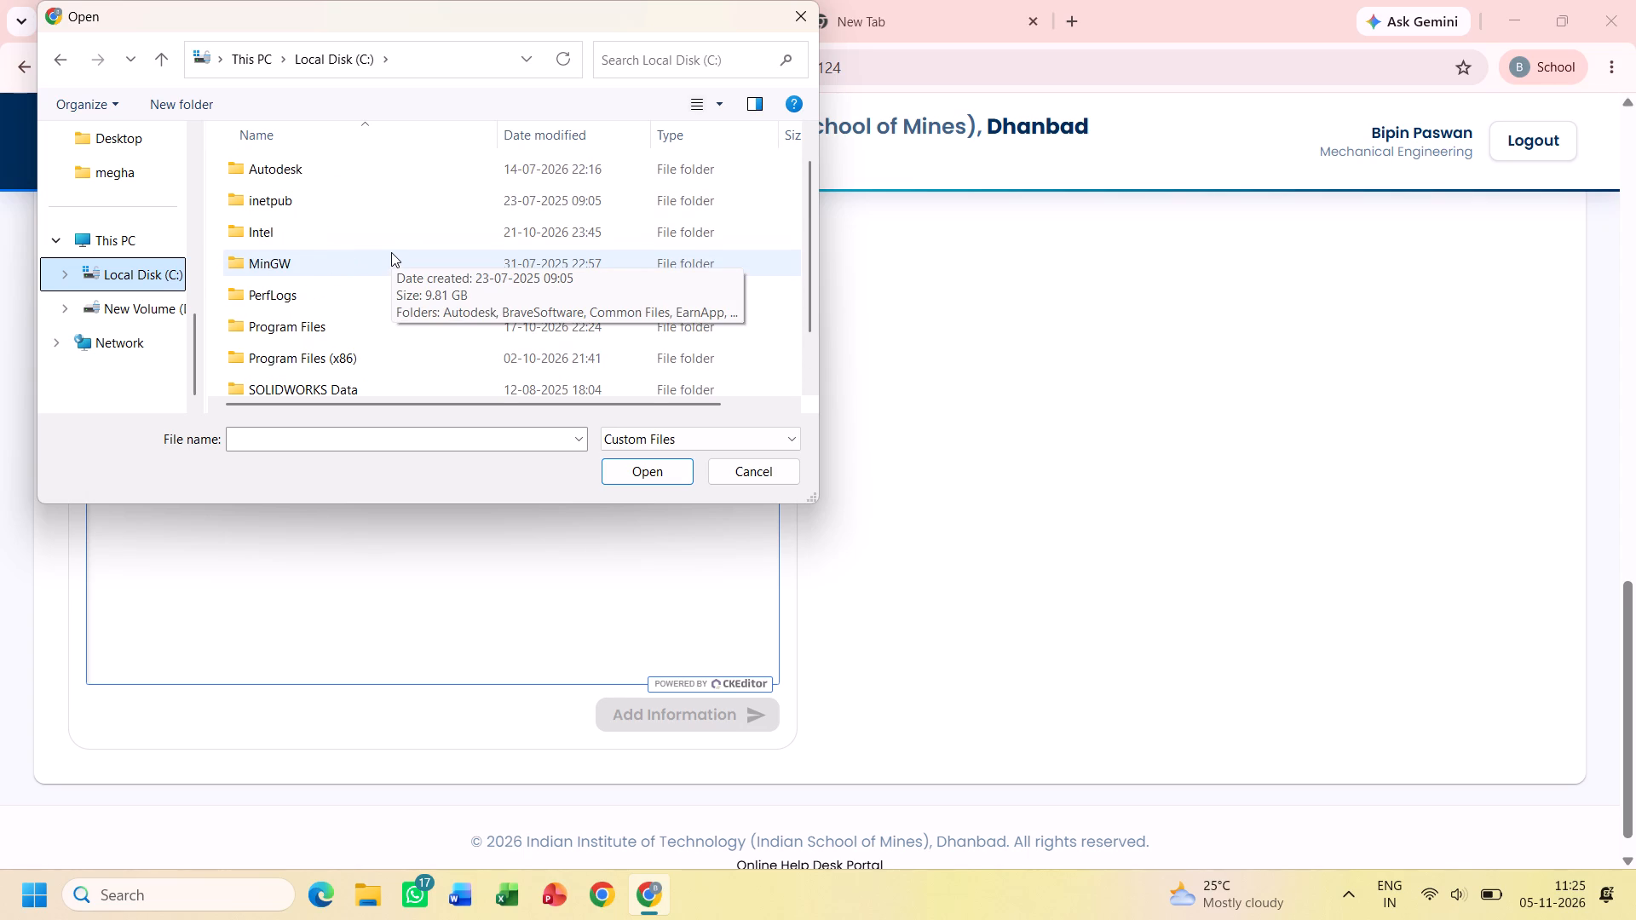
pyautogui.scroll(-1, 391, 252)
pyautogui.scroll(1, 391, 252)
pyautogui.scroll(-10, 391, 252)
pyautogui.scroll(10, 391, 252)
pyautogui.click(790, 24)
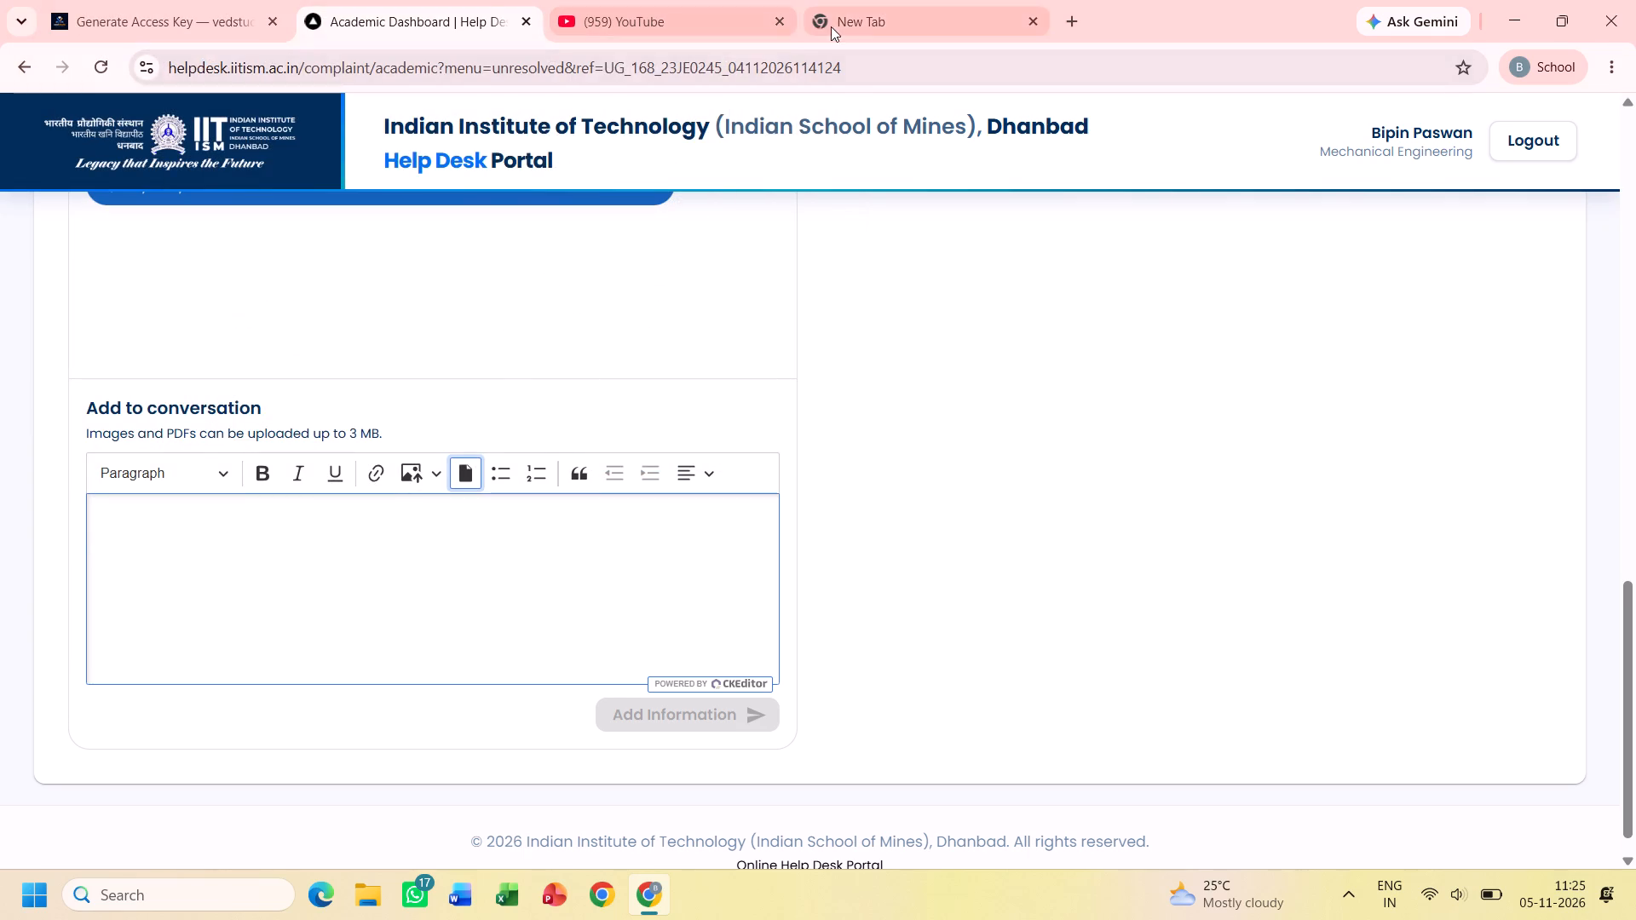
# Search Google for "pre registration iit ism" in the empty new tab.
pyautogui.click(867, 20)
pyautogui.click(307, 78)
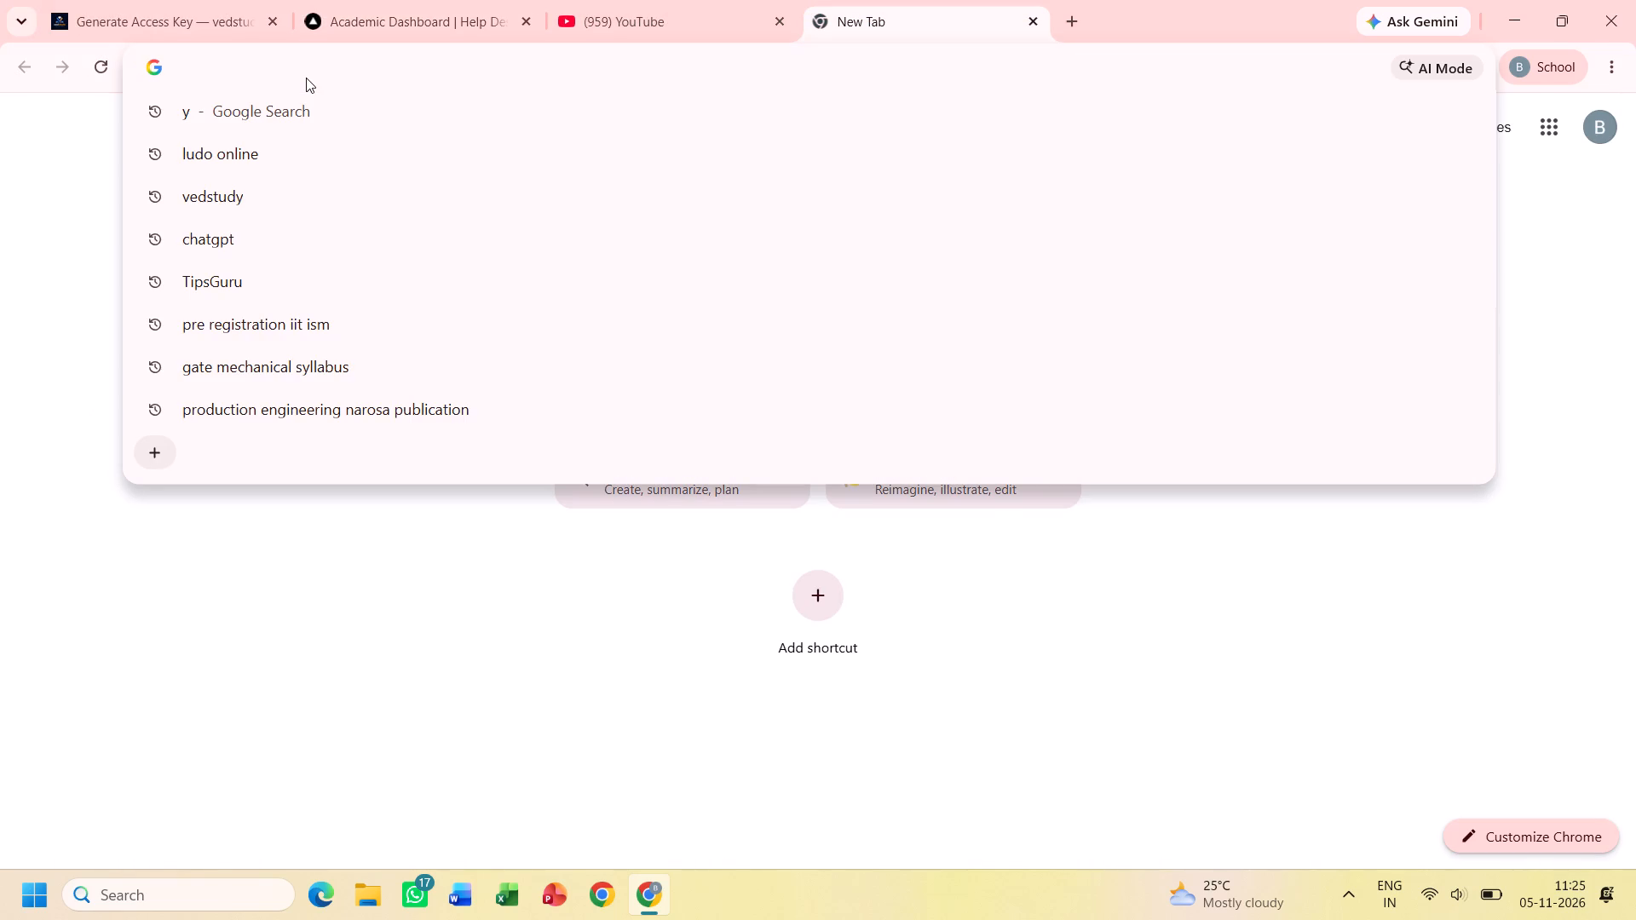
pyautogui.write('pre')
pyautogui.press('Return')
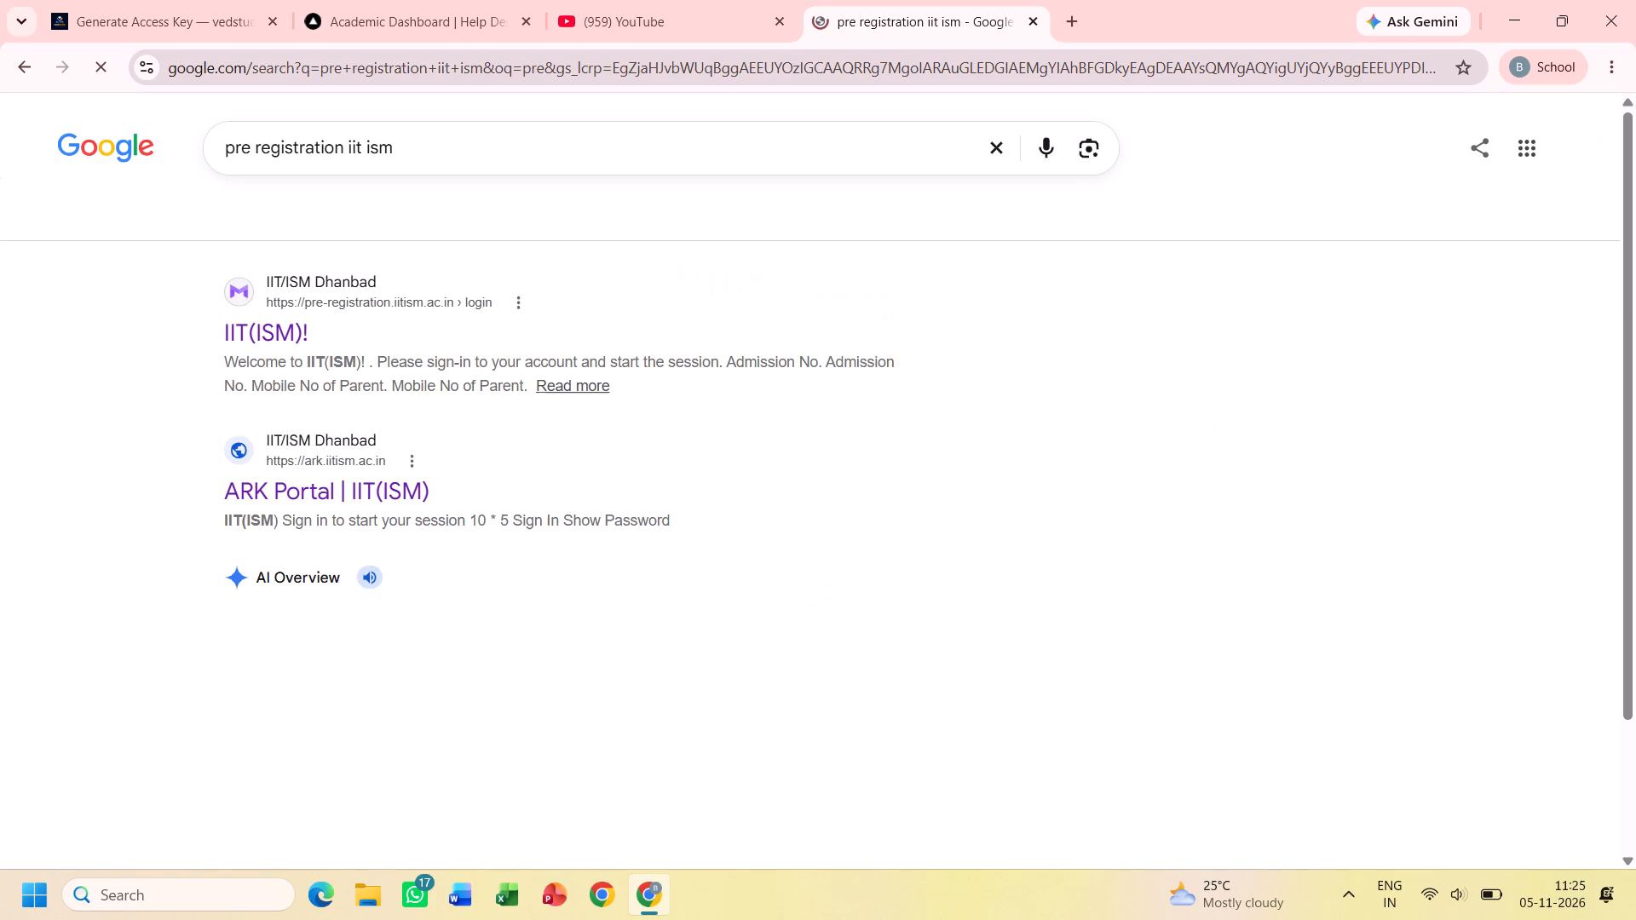
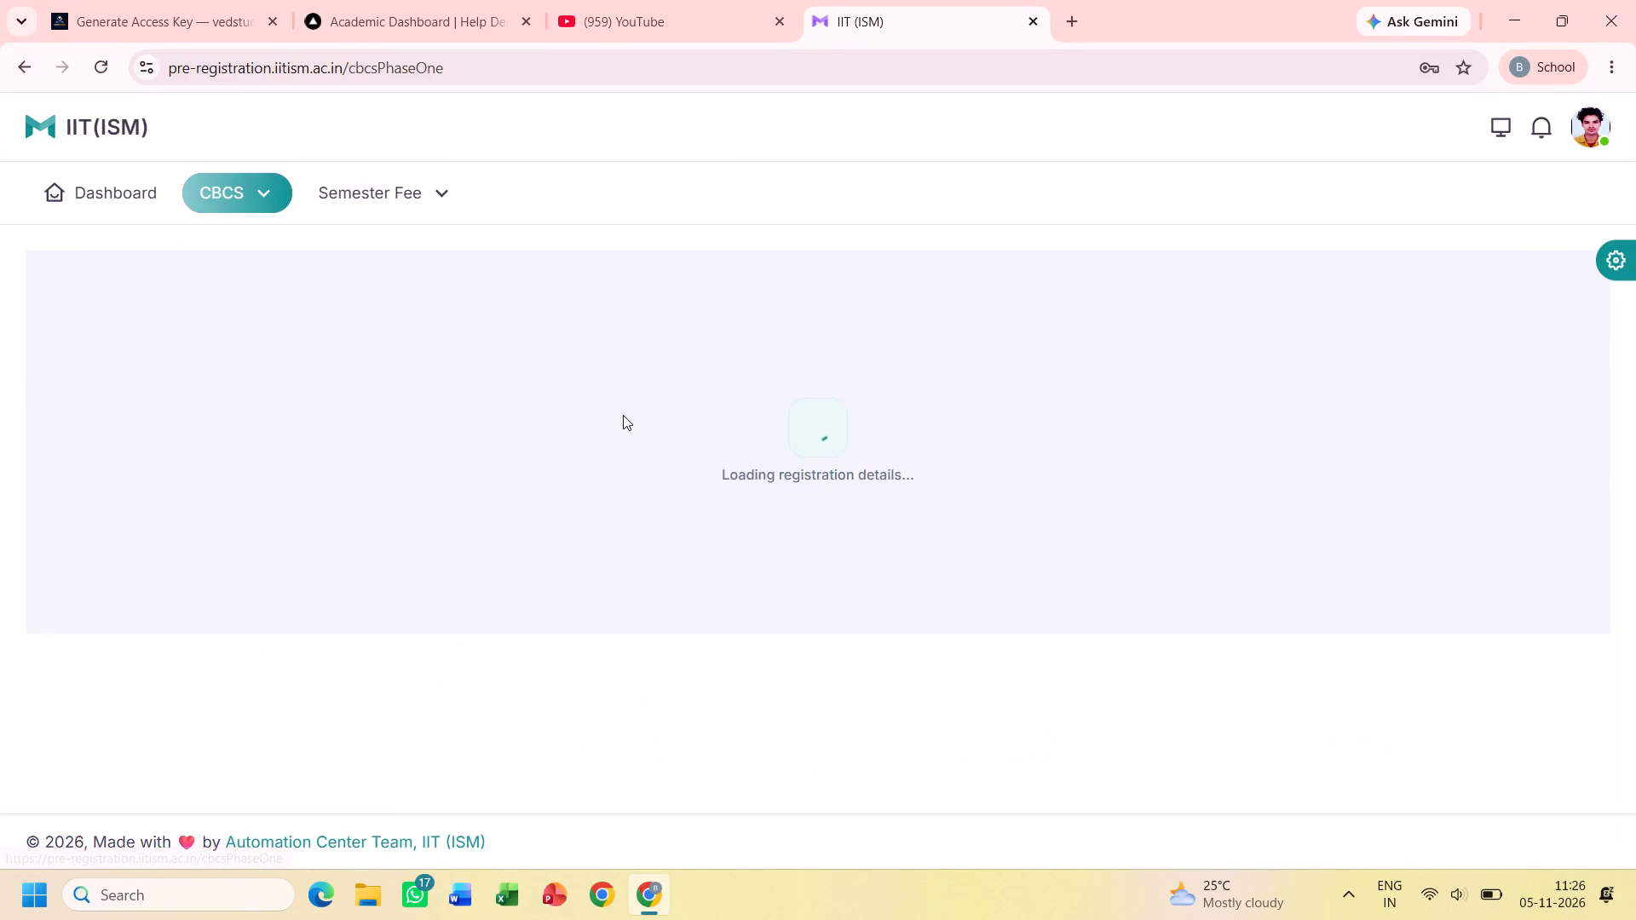
# Open the CBCS phase one course registration form.
pyautogui.click(1446, 305)
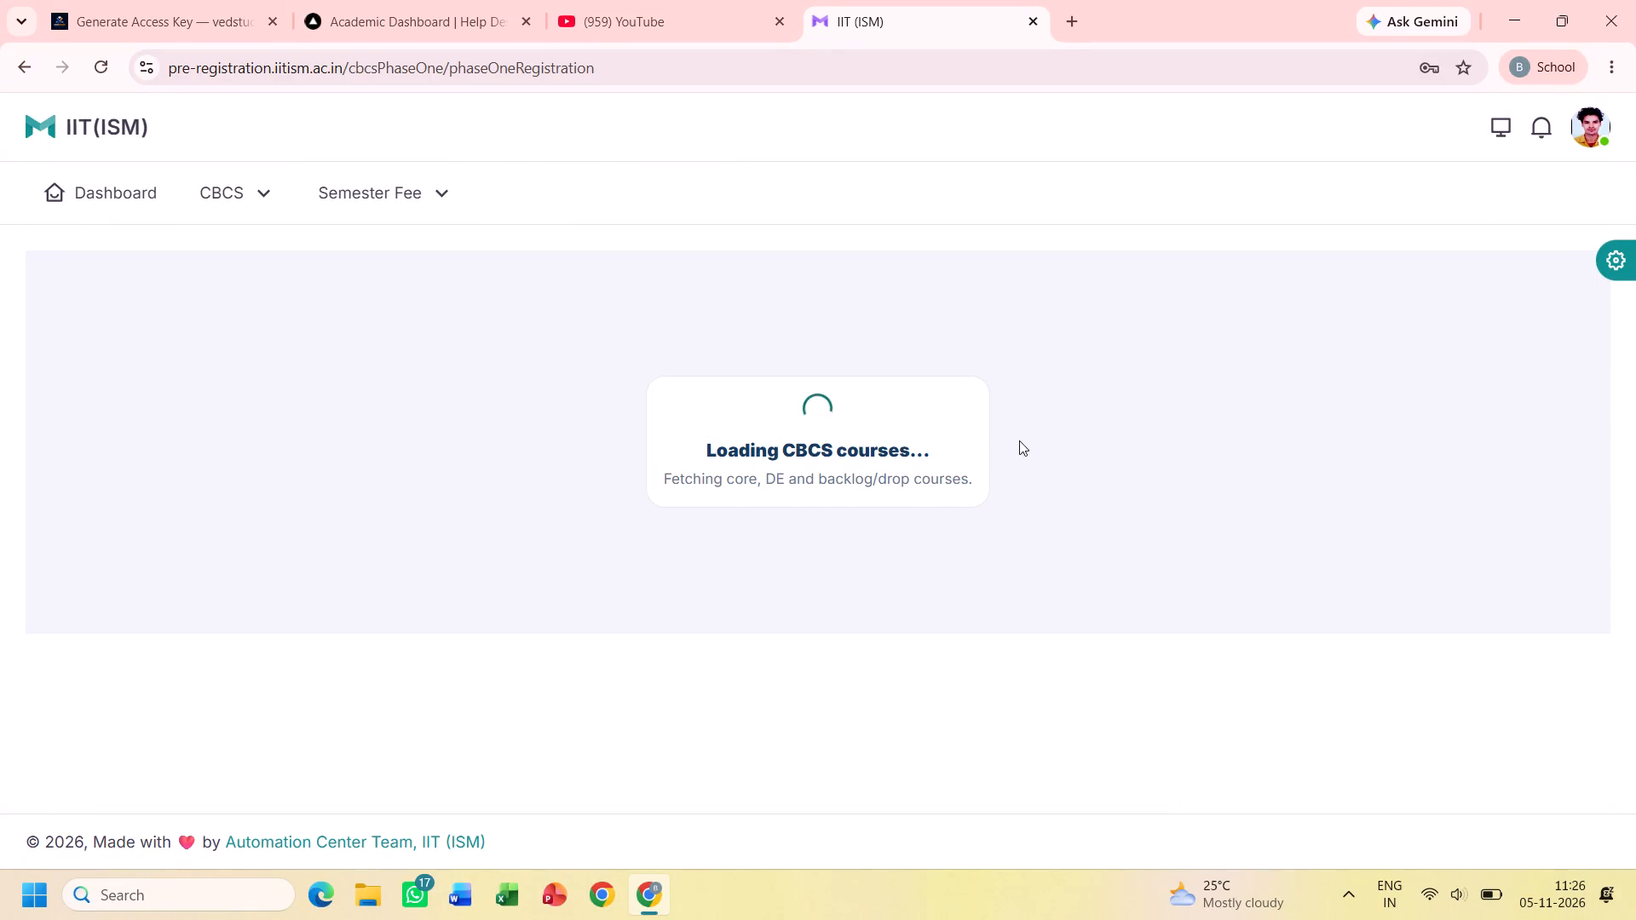
# In the backlog OE5 category, choose the cve courses CED528, CED531, CED533 and CEO524 in that priority order.
pyautogui.scroll(-7, 838, 454)
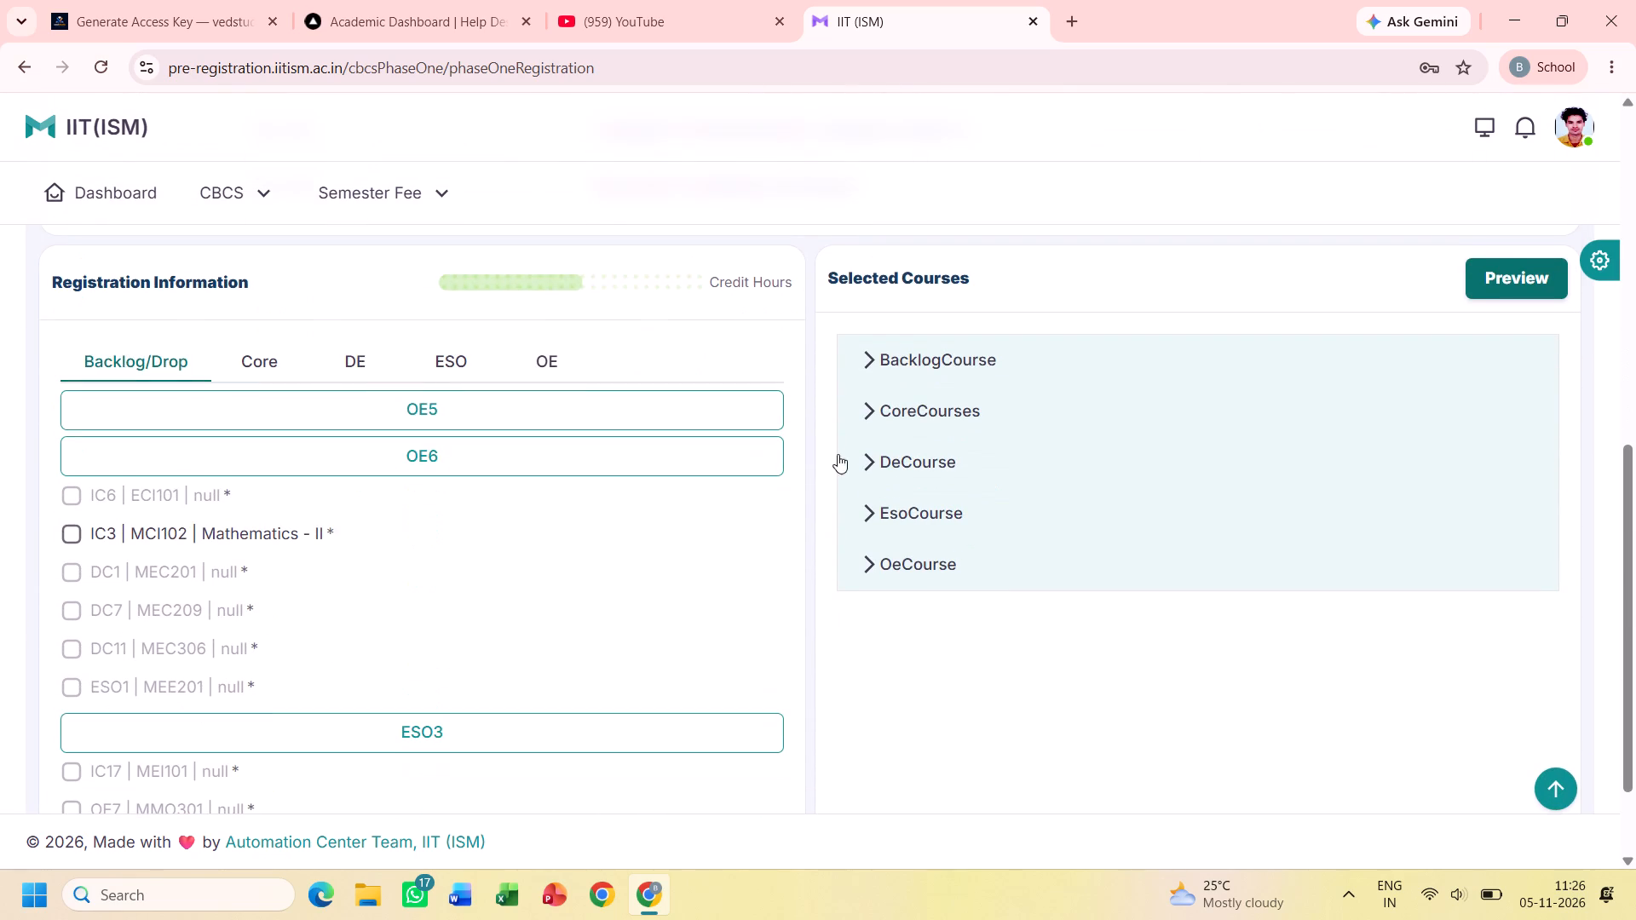
pyautogui.click(265, 398)
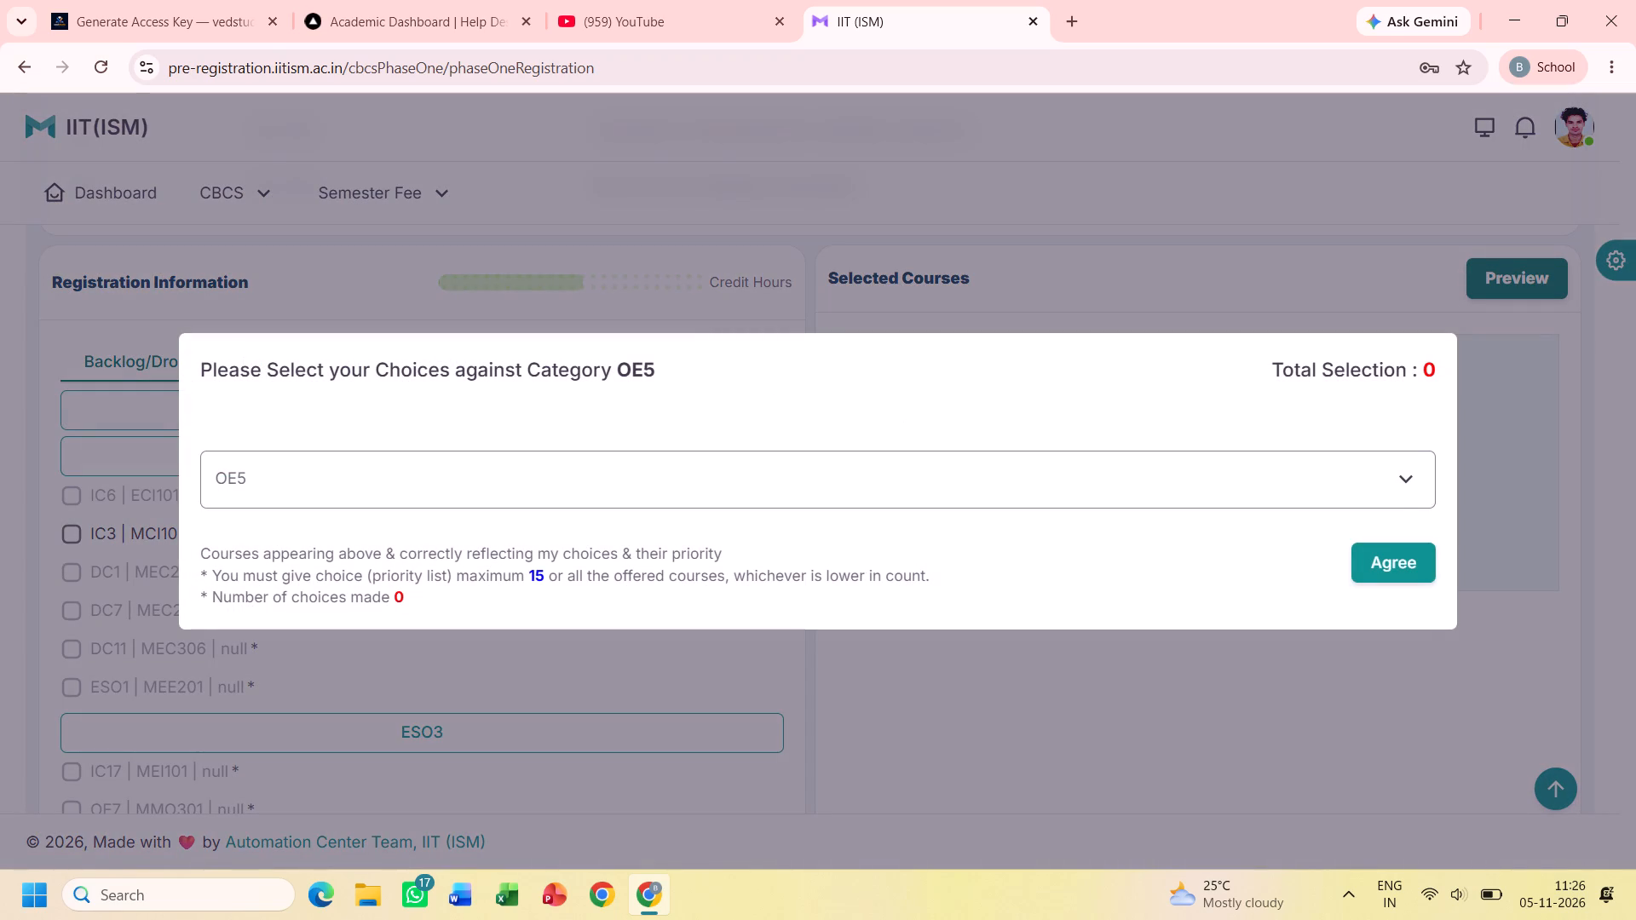
pyautogui.click(1395, 483)
pyautogui.scroll(-1, 498, 591)
pyautogui.scroll(2, 432, 589)
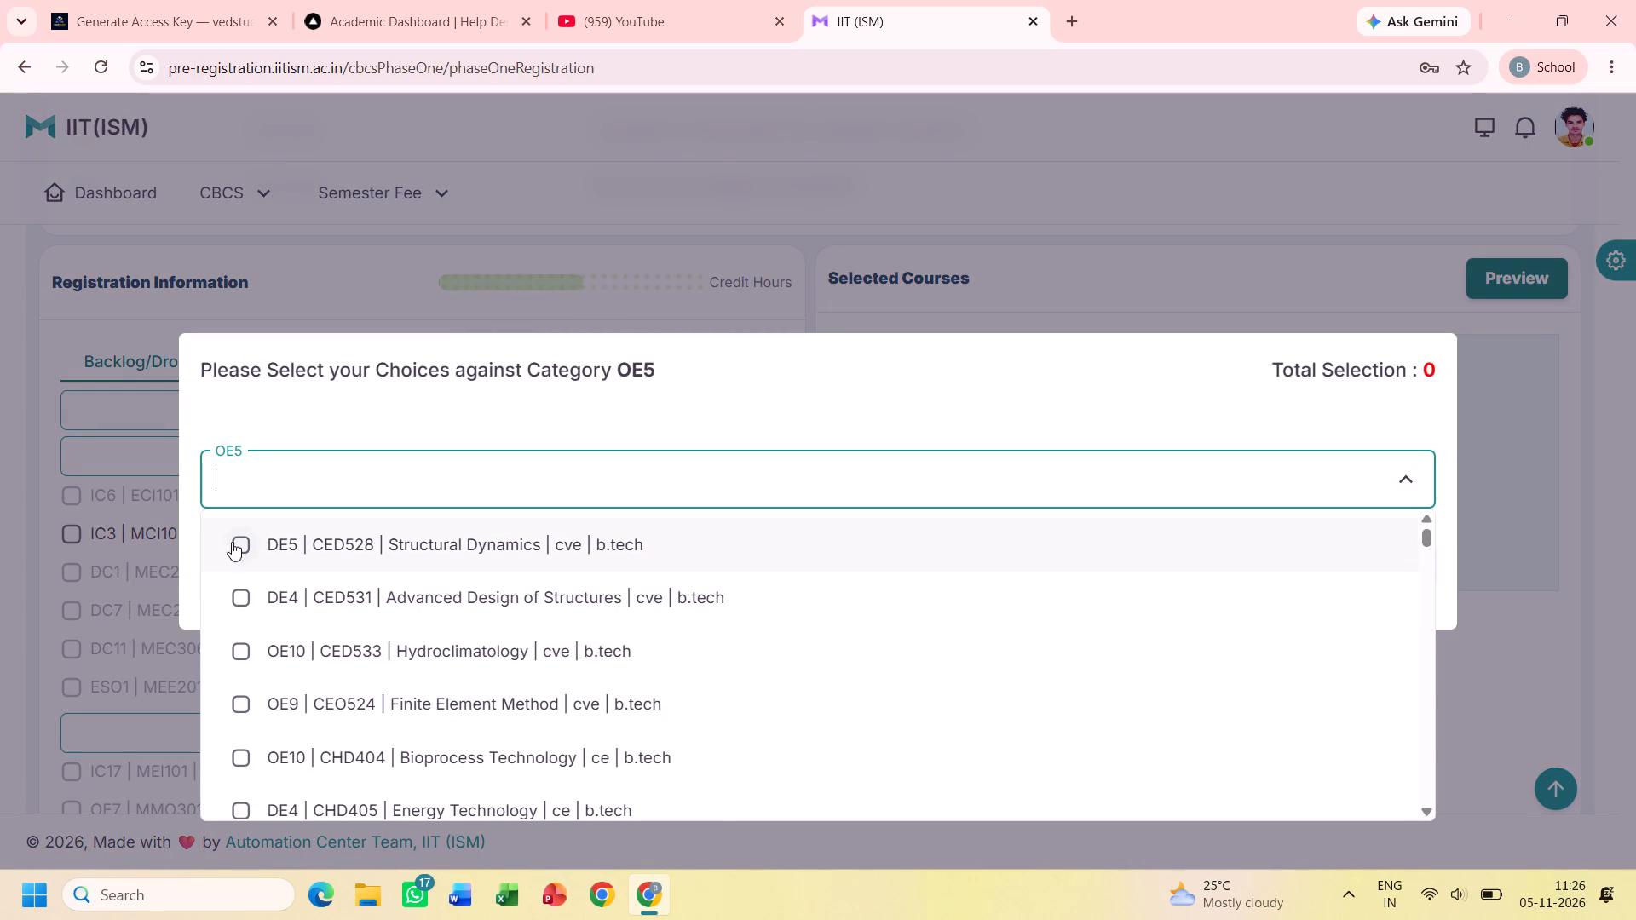
pyautogui.click(242, 551)
pyautogui.click(239, 598)
pyautogui.click(239, 647)
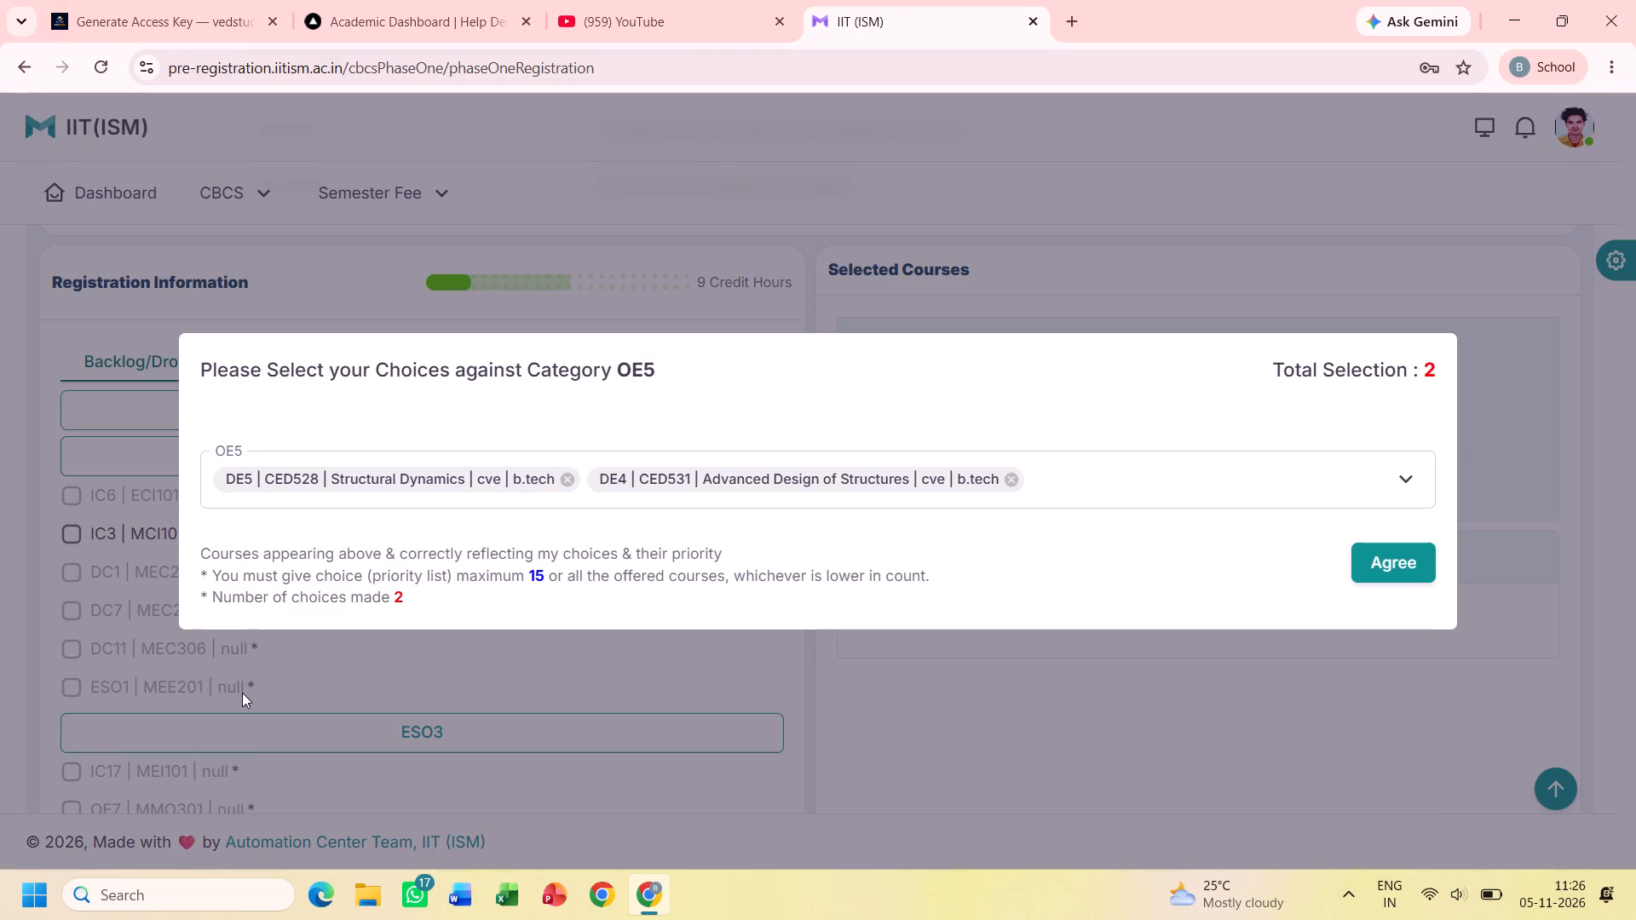
pyautogui.click(1400, 477)
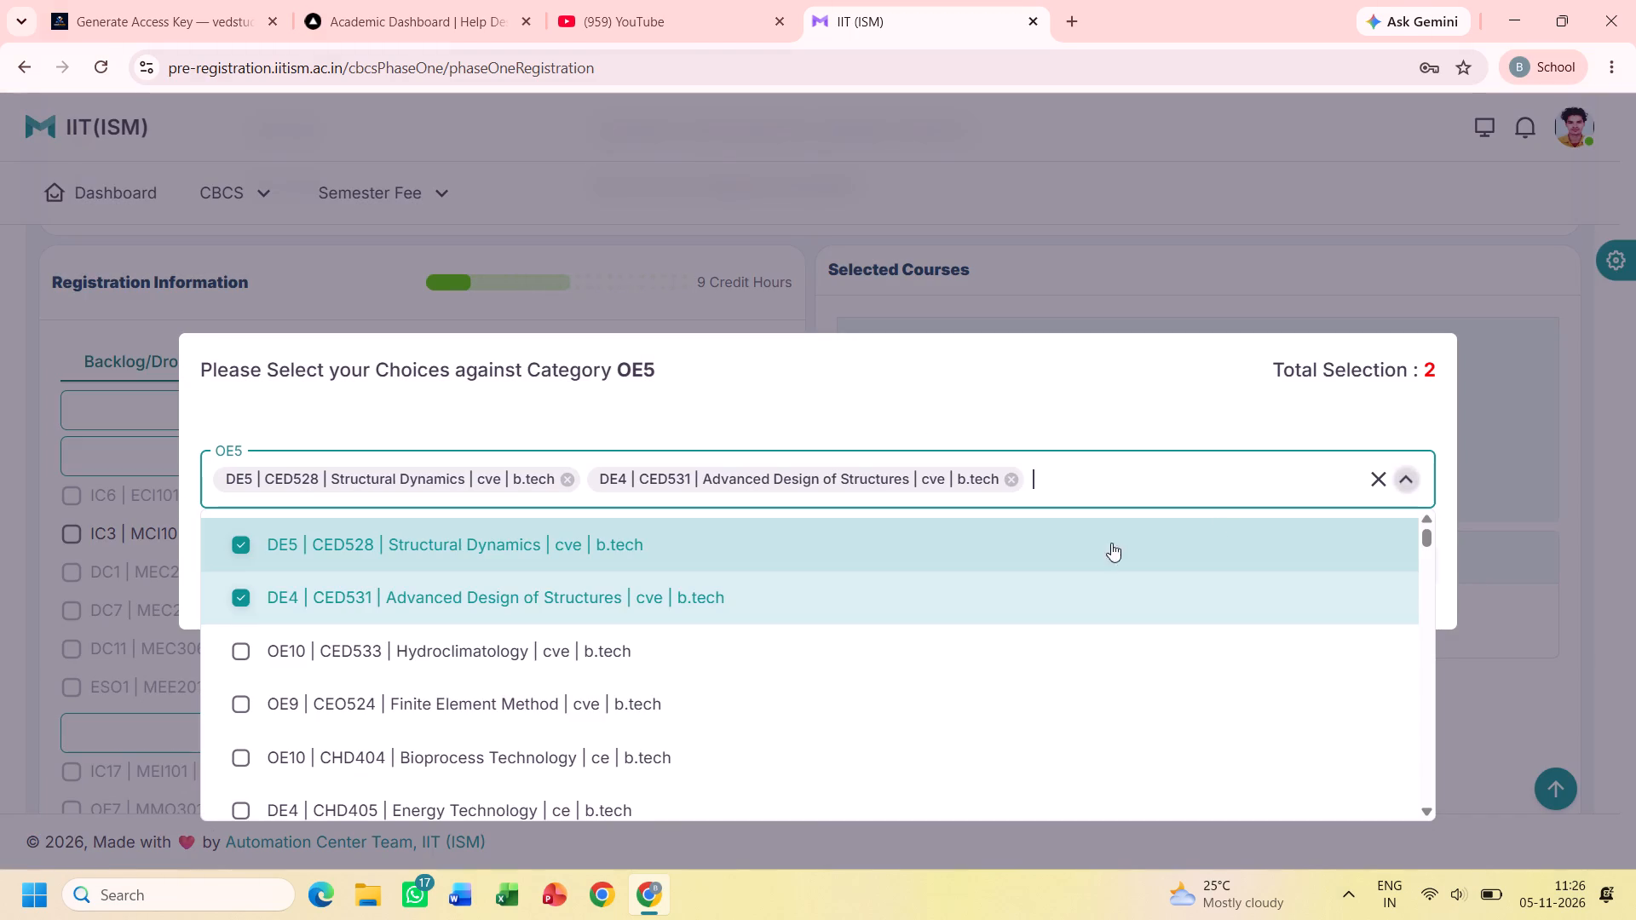
pyautogui.scroll(-1, 683, 624)
pyautogui.click(242, 552)
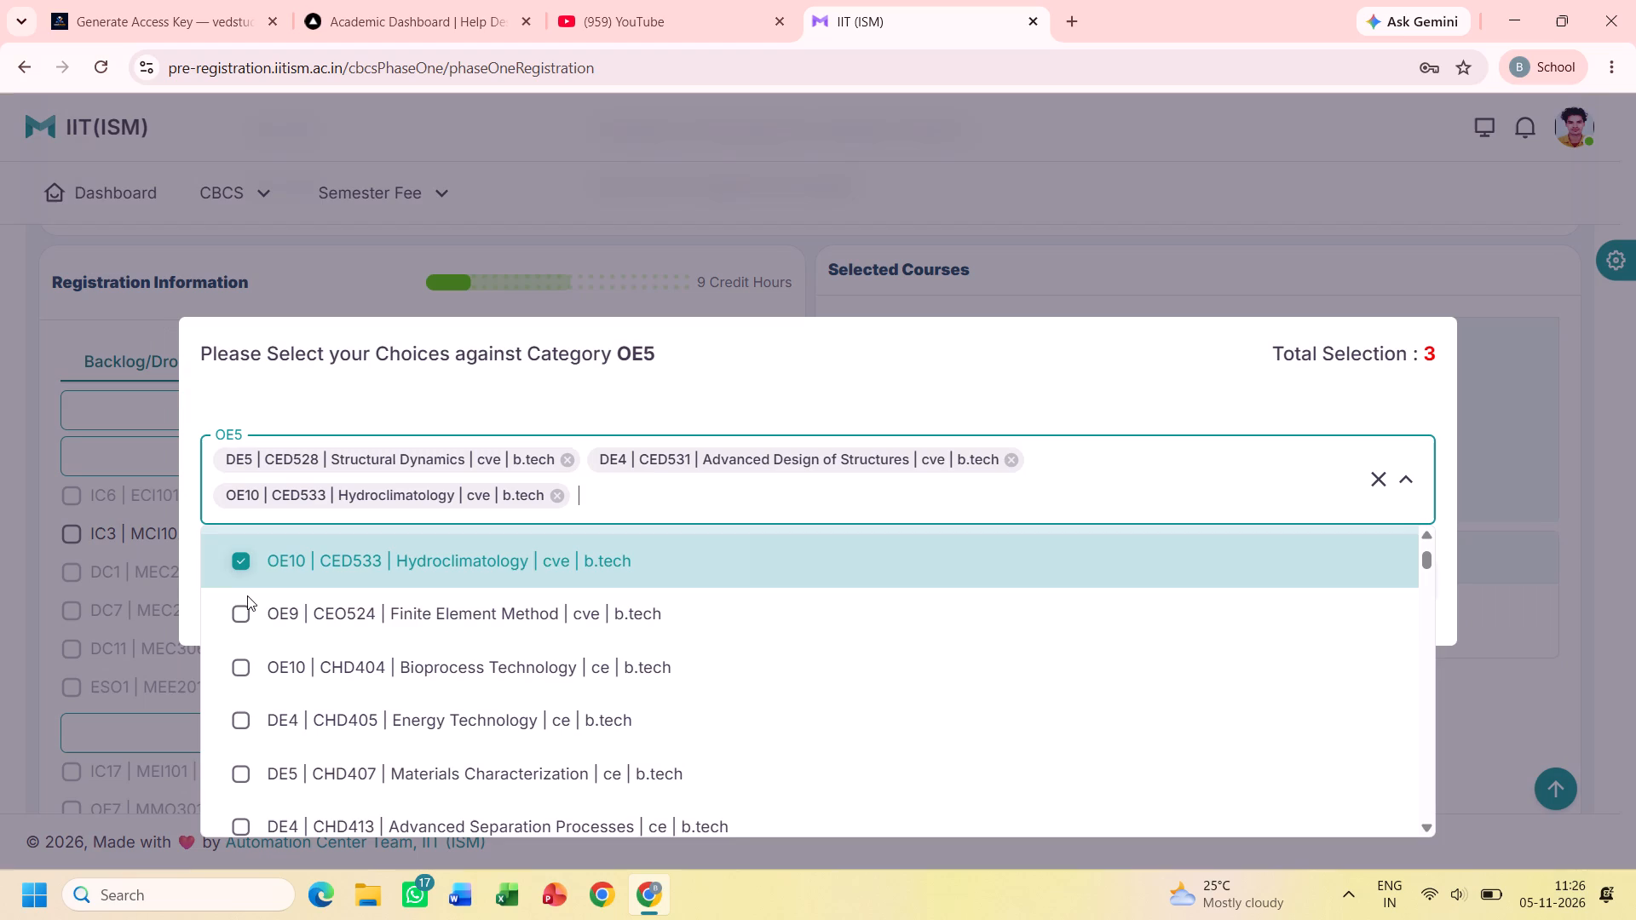
pyautogui.click(244, 604)
# Add the ce courses CHD404, CHD405, CHD407 and CHD413 to the OE5 choices.
pyautogui.click(244, 660)
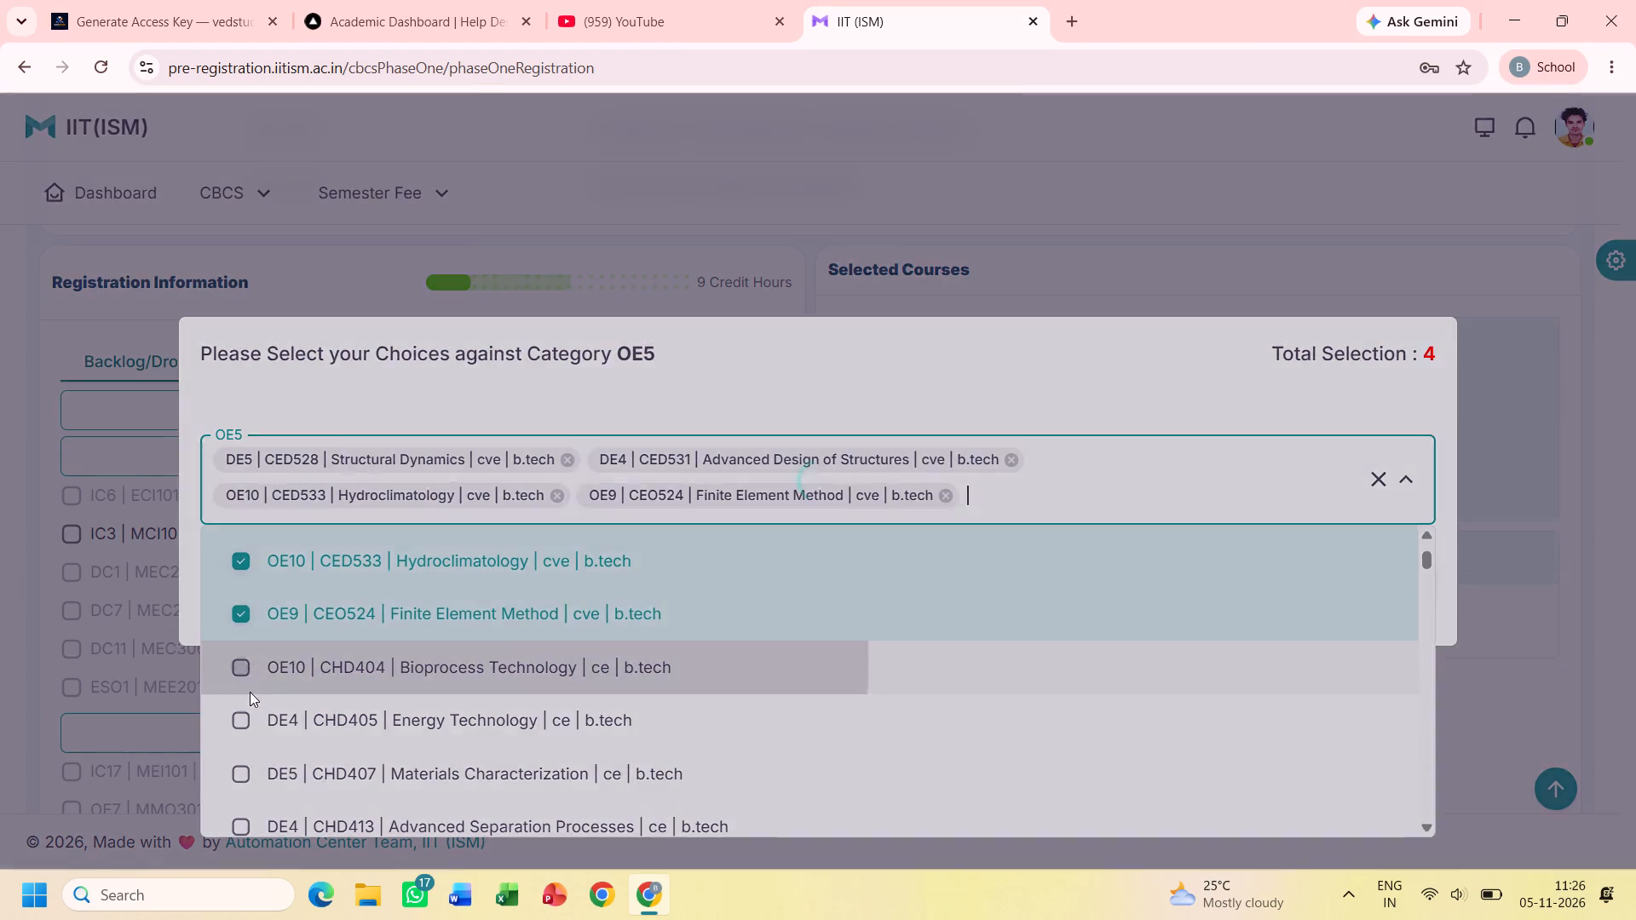
pyautogui.click(245, 742)
pyautogui.scroll(-1, 329, 668)
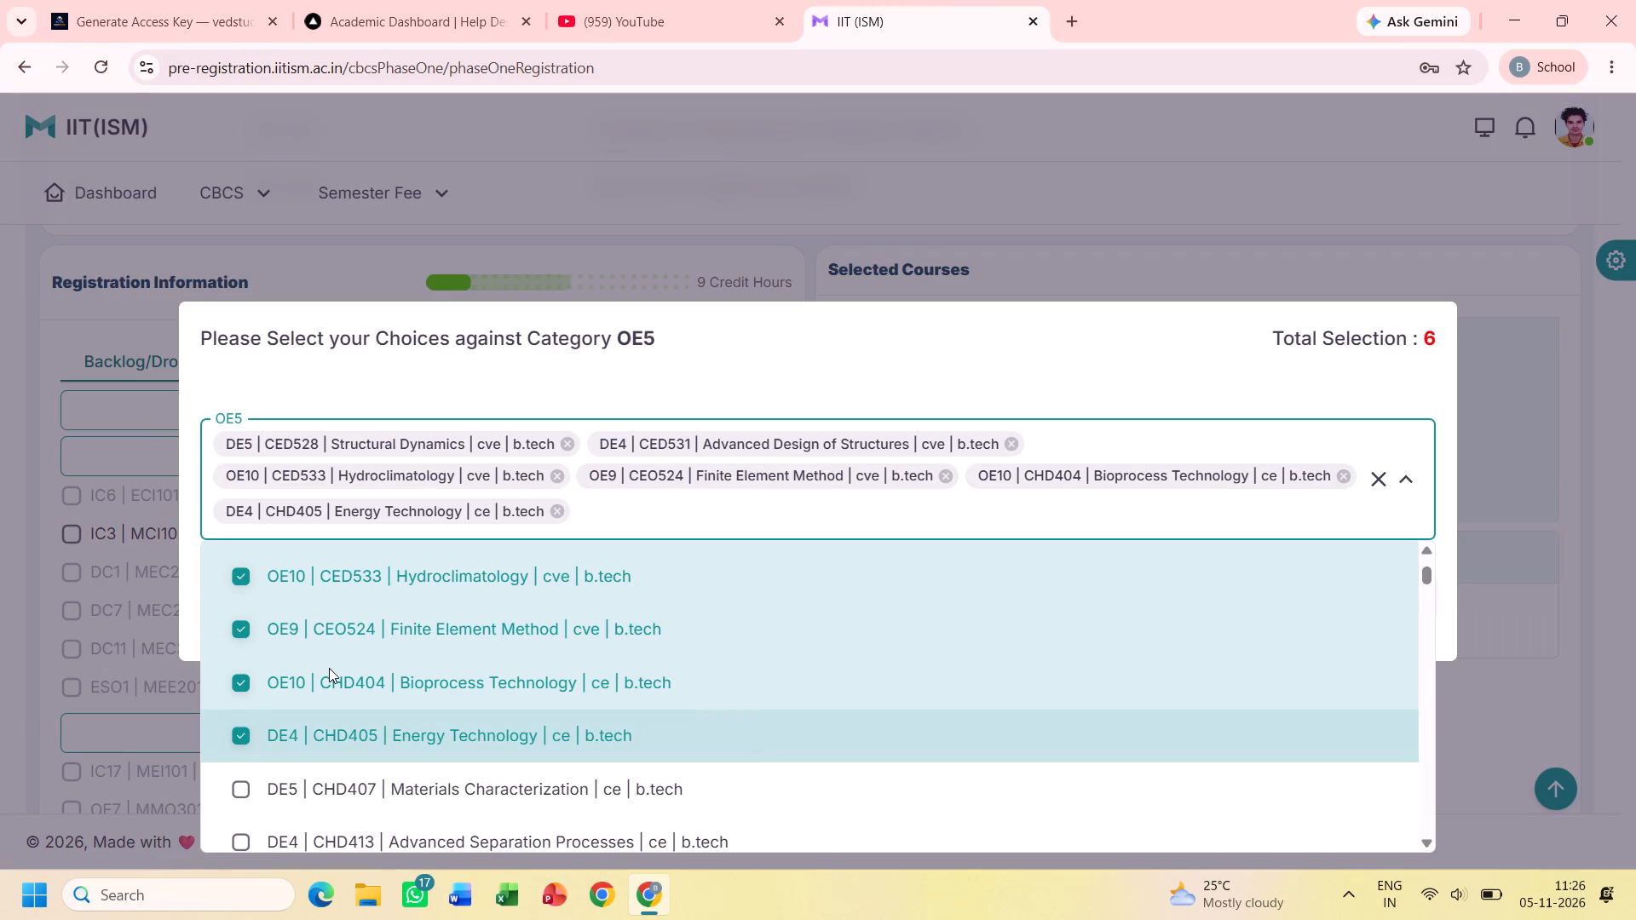
pyautogui.scroll(-2, 329, 668)
pyautogui.click(244, 786)
pyautogui.click(243, 845)
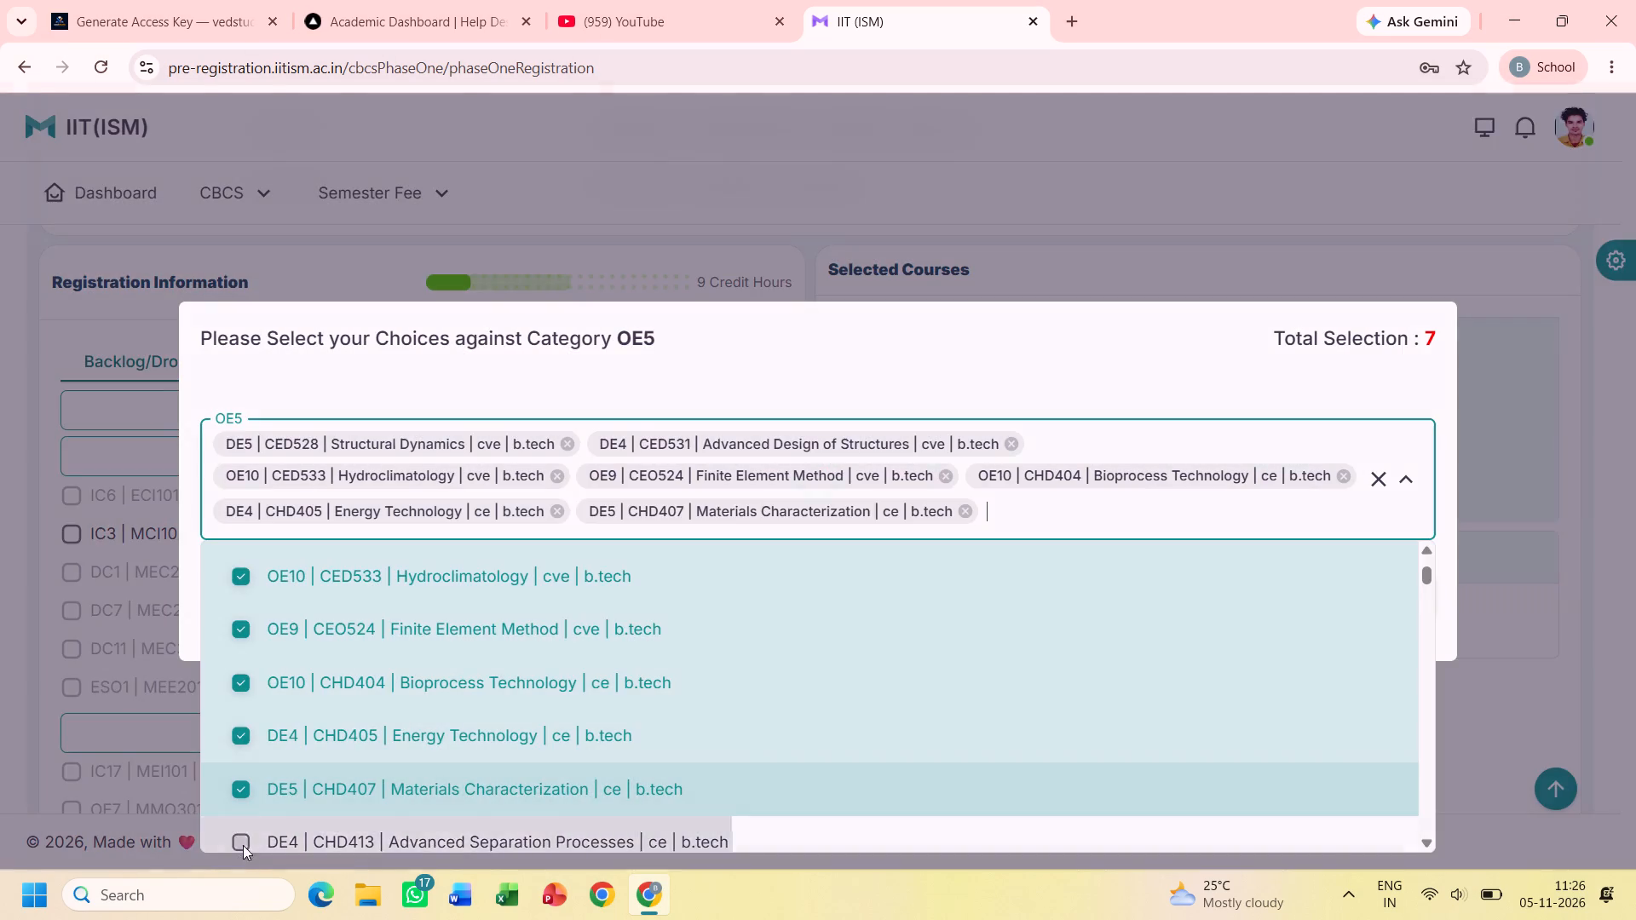
# Add the cse courses CSD401 Advanced Algorithms, CSD516 Optimization Techniques and CSO302 Graph Theory to the OE5 choices.
pyautogui.scroll(-4, 671, 595)
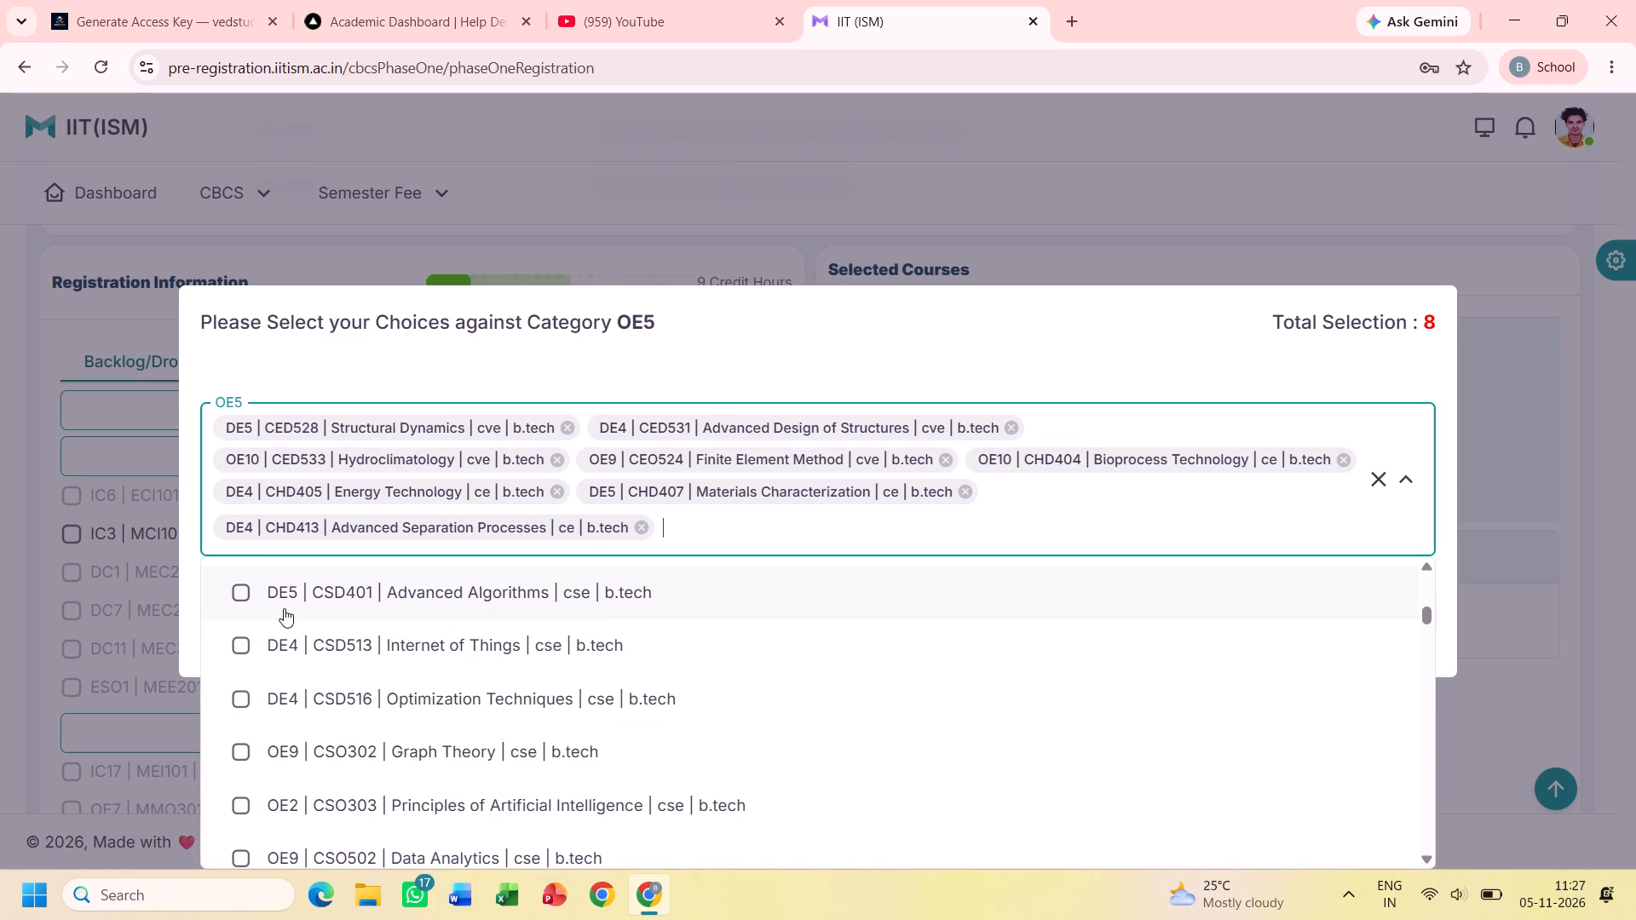
pyautogui.click(242, 595)
pyautogui.click(239, 650)
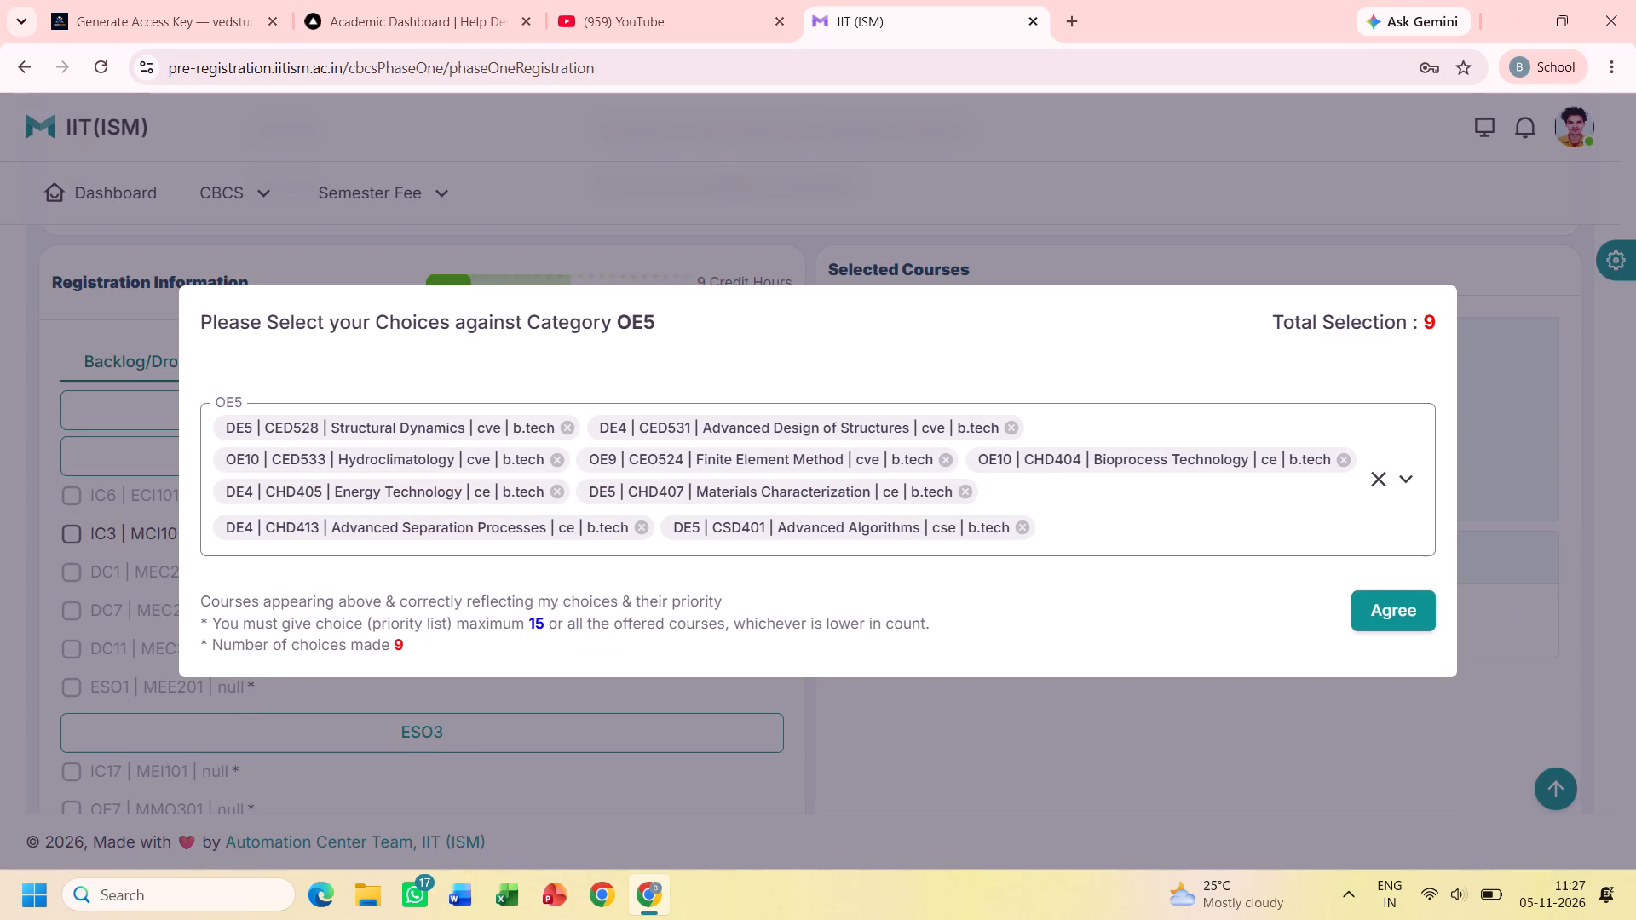
pyautogui.click(1411, 492)
pyautogui.scroll(-2, 513, 726)
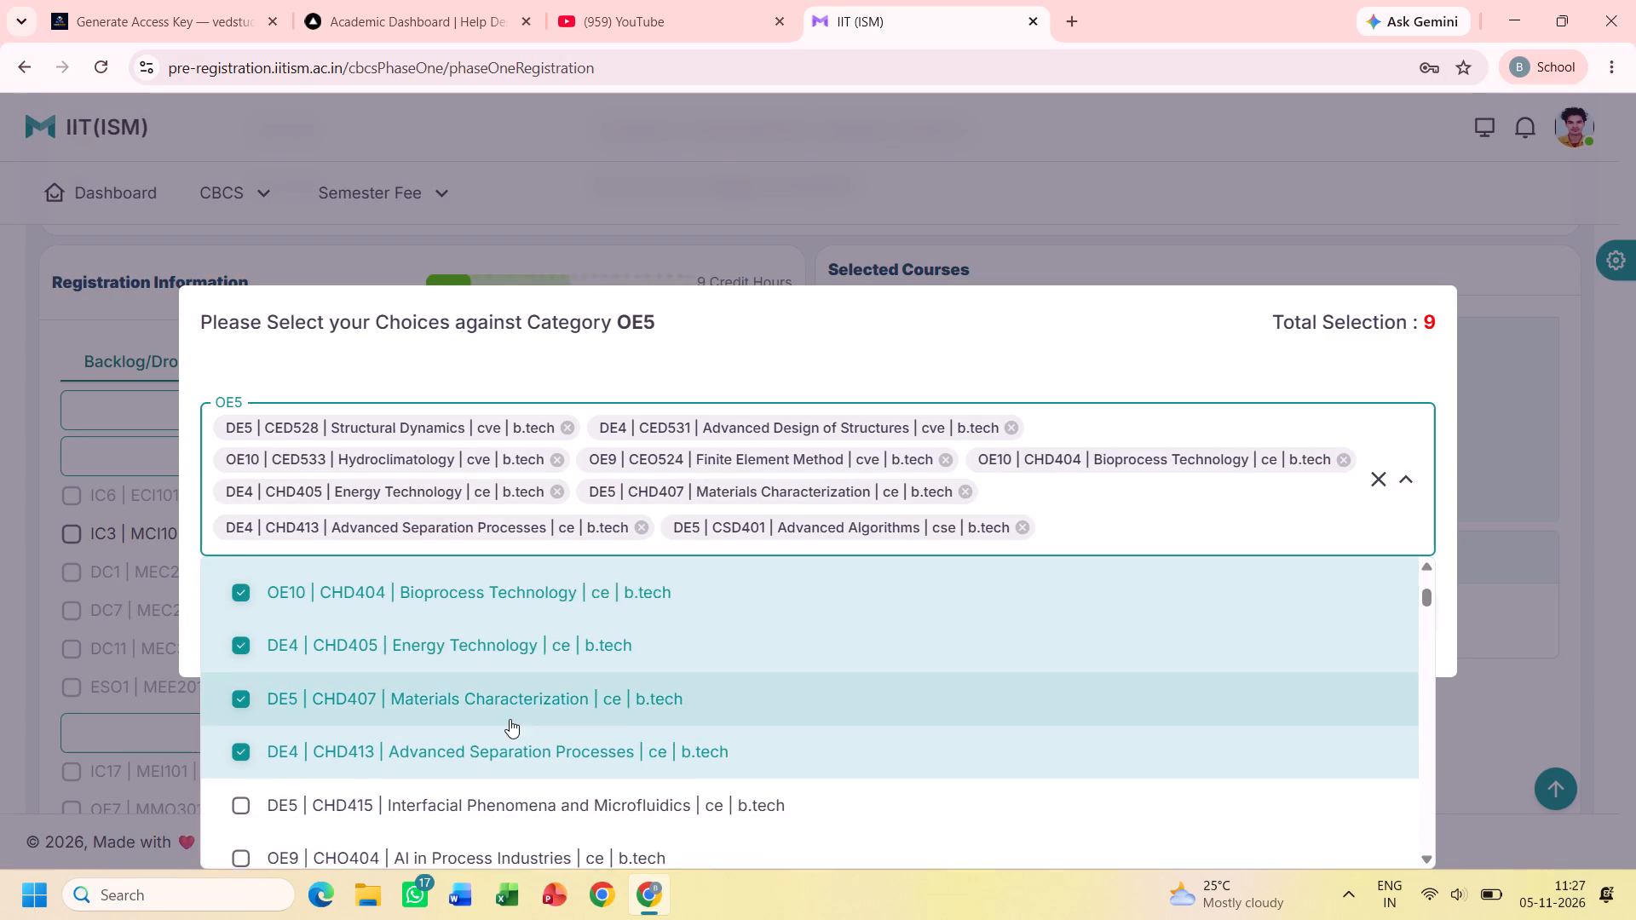
pyautogui.scroll(-4, 510, 719)
pyautogui.click(236, 586)
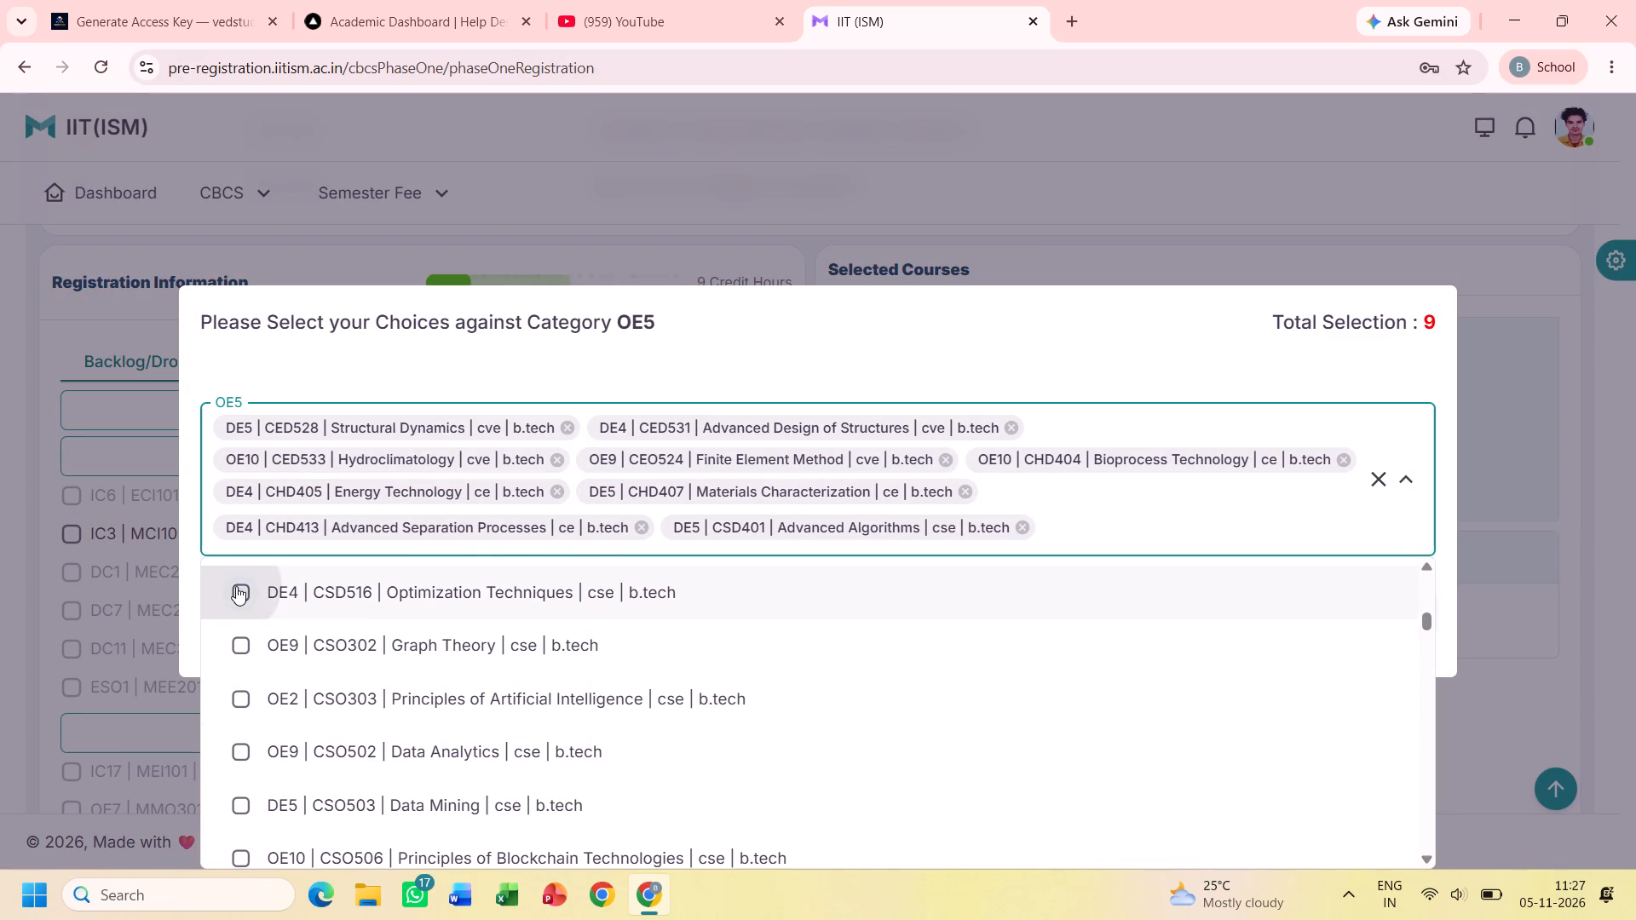
pyautogui.click(238, 664)
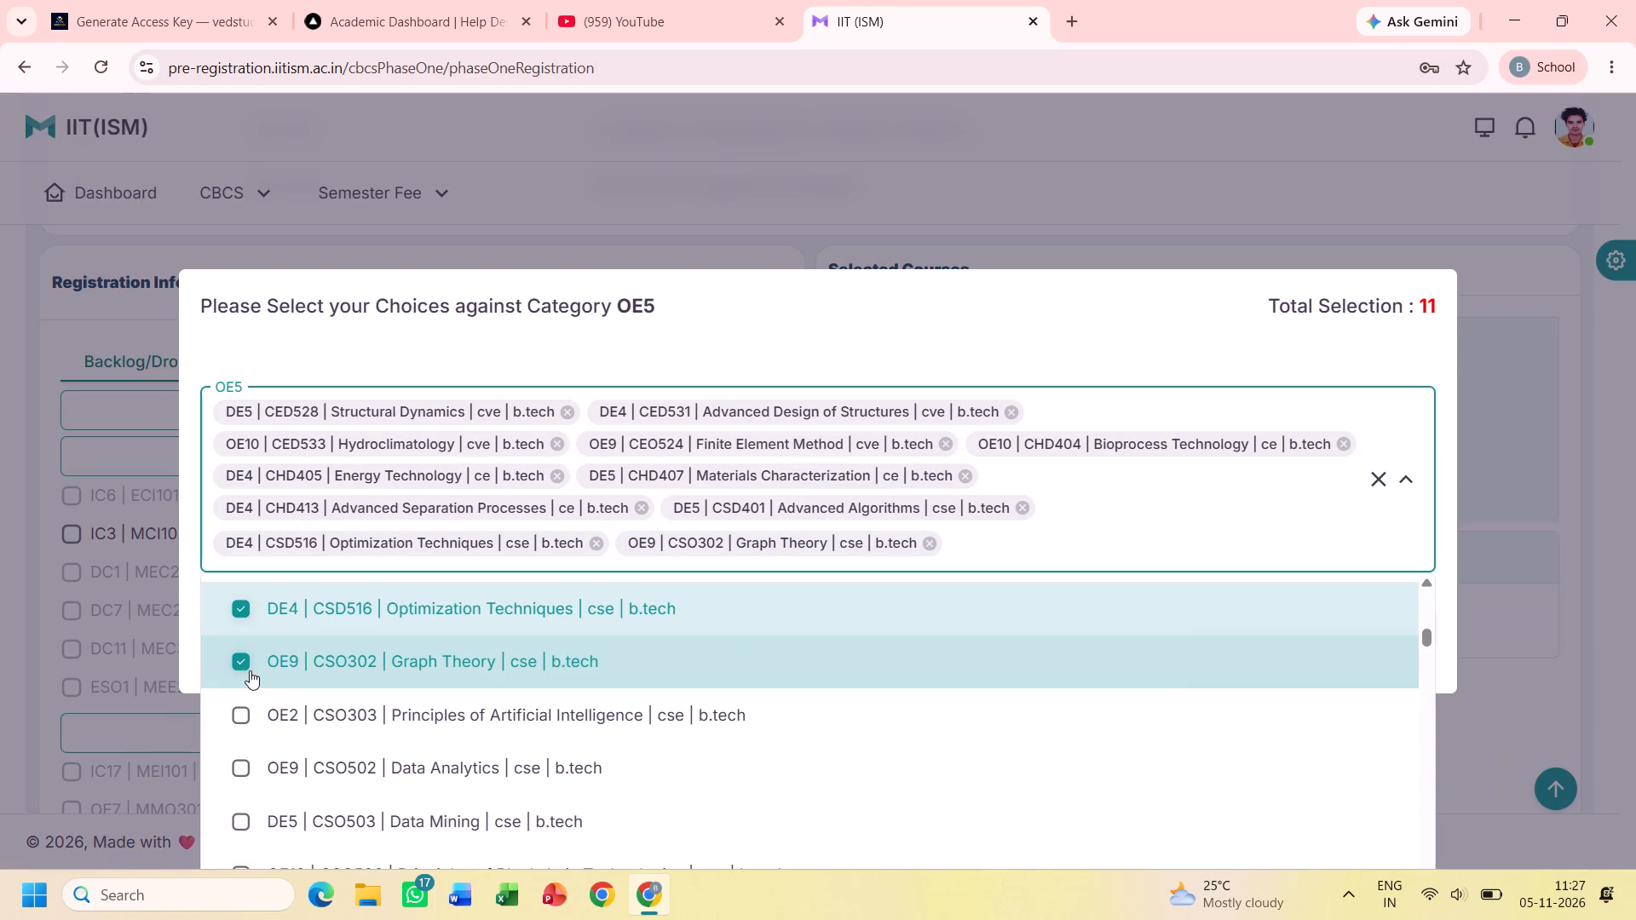
# Complete the 15 OE5 choices with CSO303, CSO502, CSO503 and CSO506, and agree to the priority list.
pyautogui.scroll(-1, 284, 673)
pyautogui.click(239, 604)
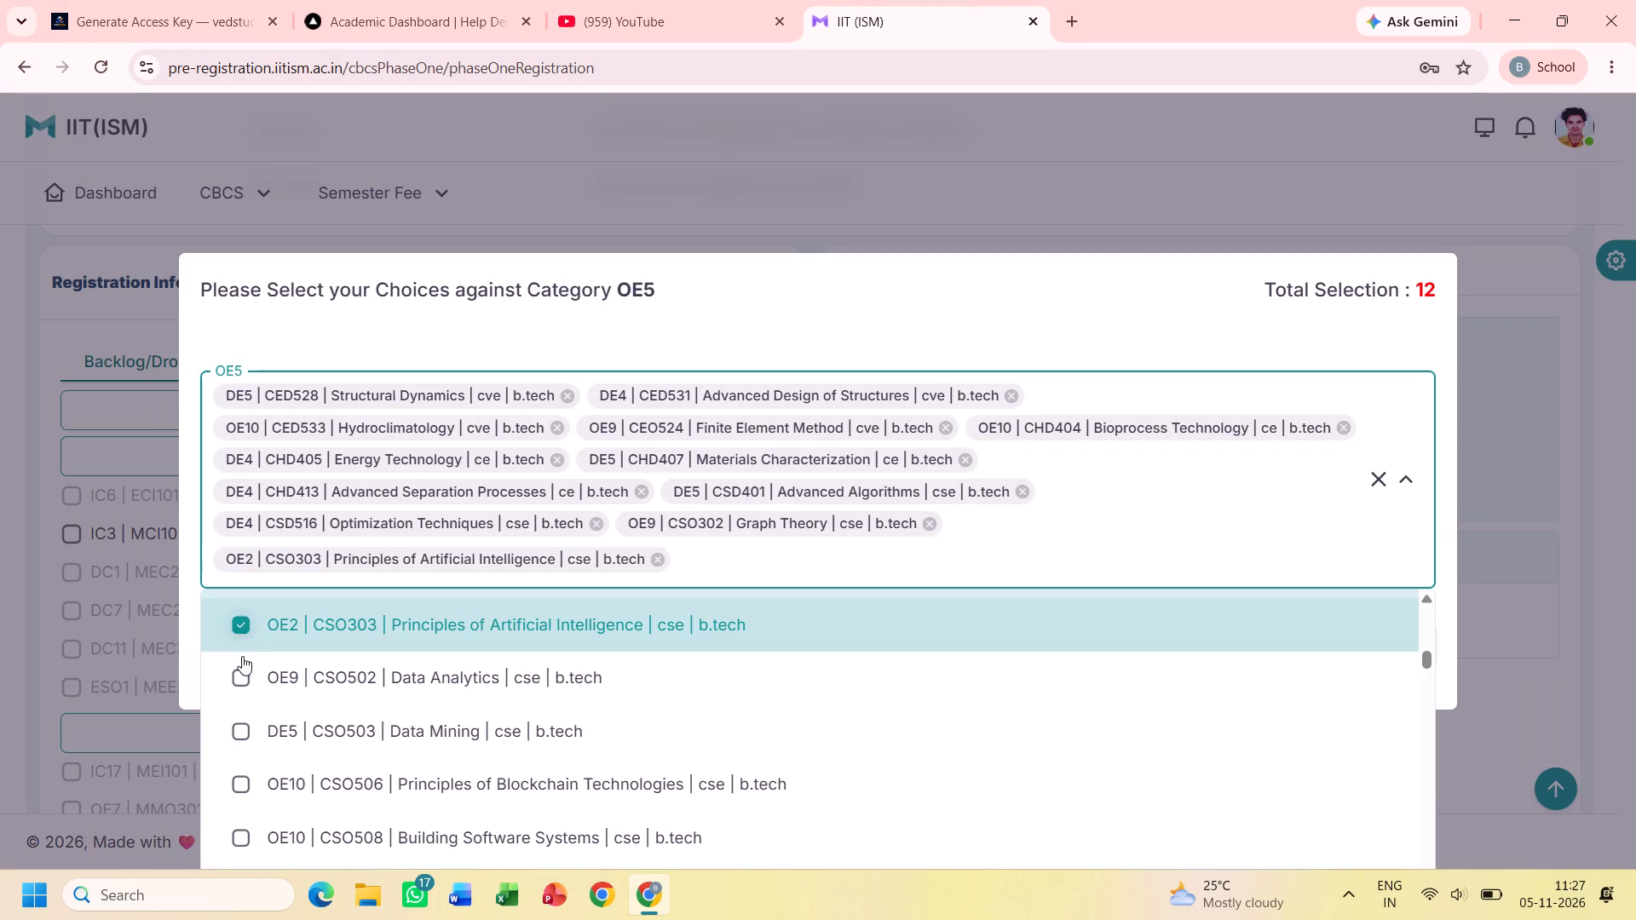
pyautogui.click(244, 670)
pyautogui.scroll(-1, 378, 658)
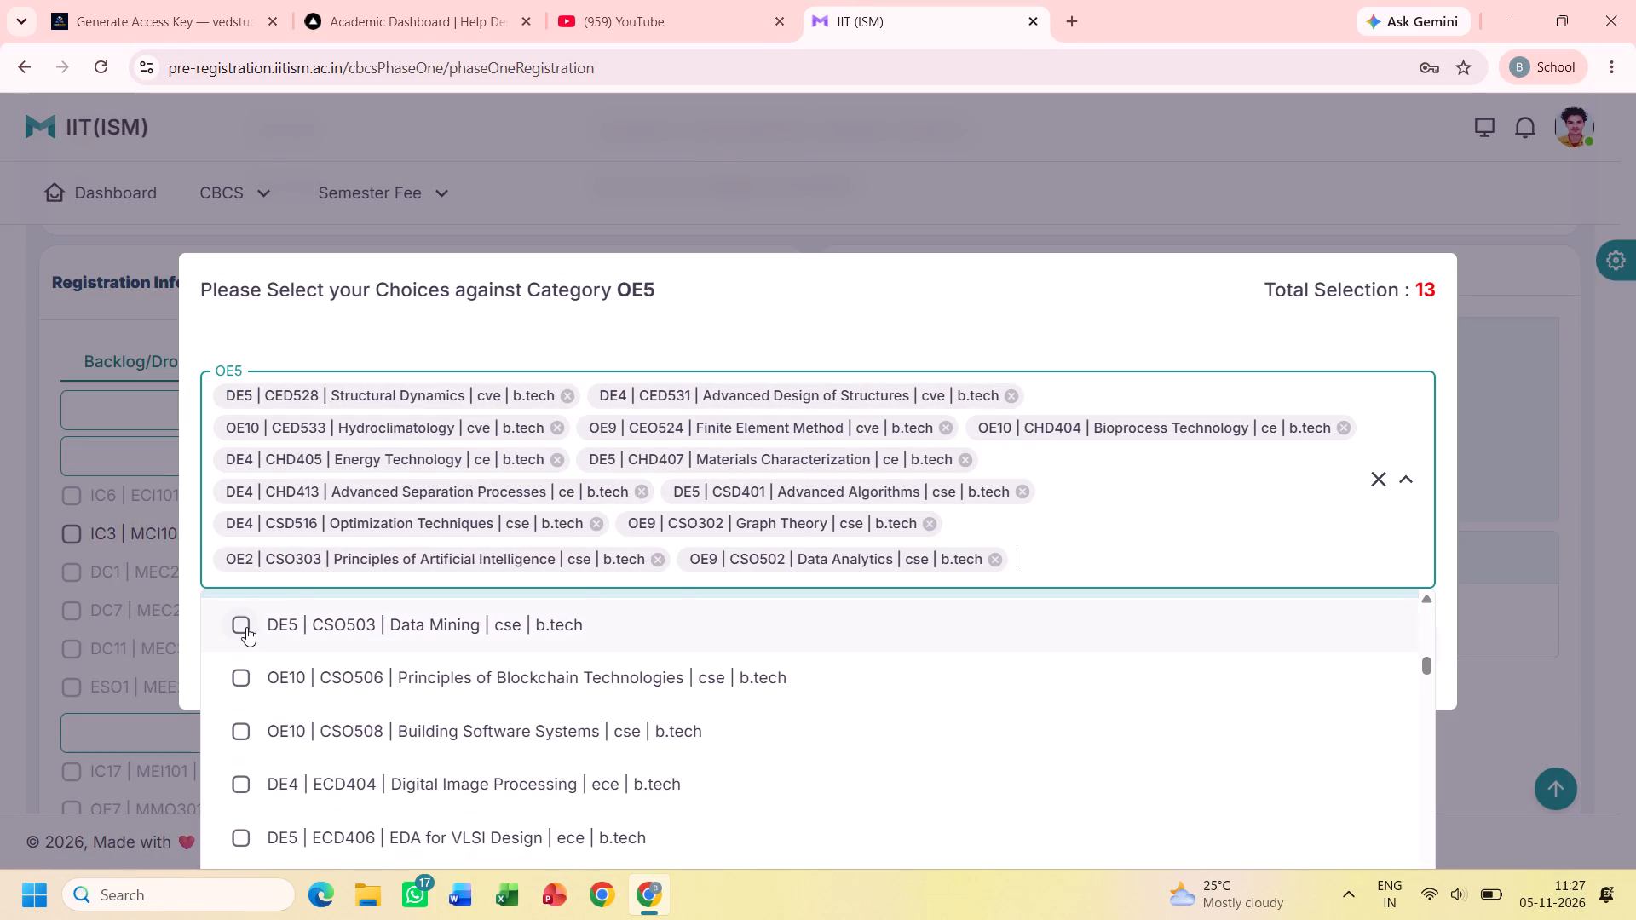
pyautogui.click(245, 624)
pyautogui.click(239, 680)
pyautogui.scroll(-1, 275, 681)
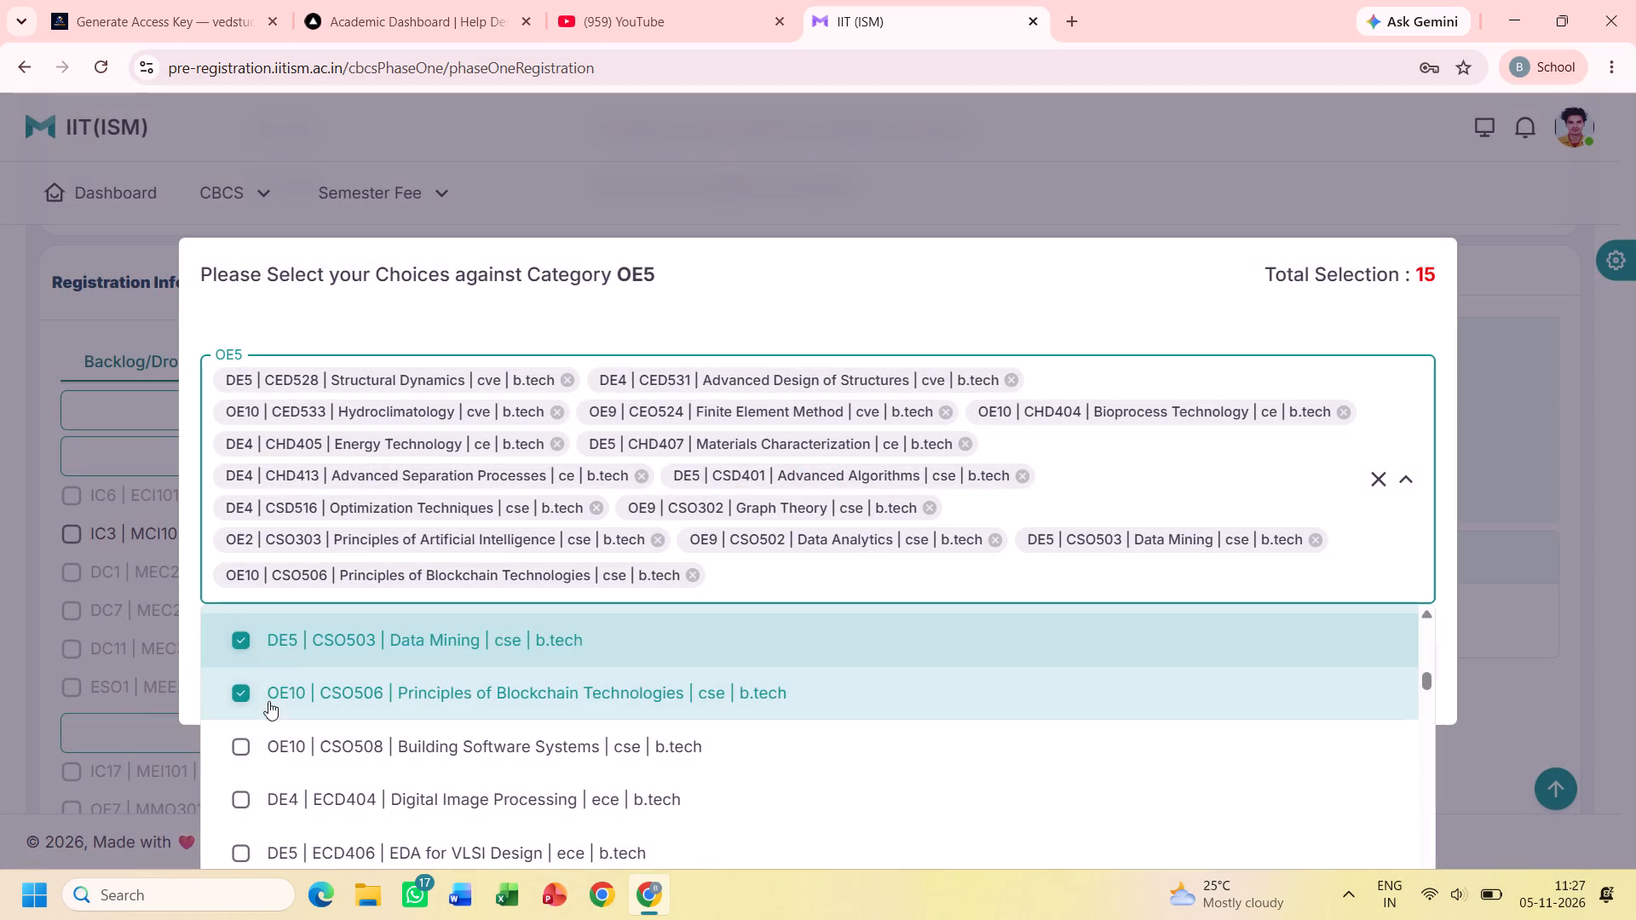
pyautogui.click(238, 745)
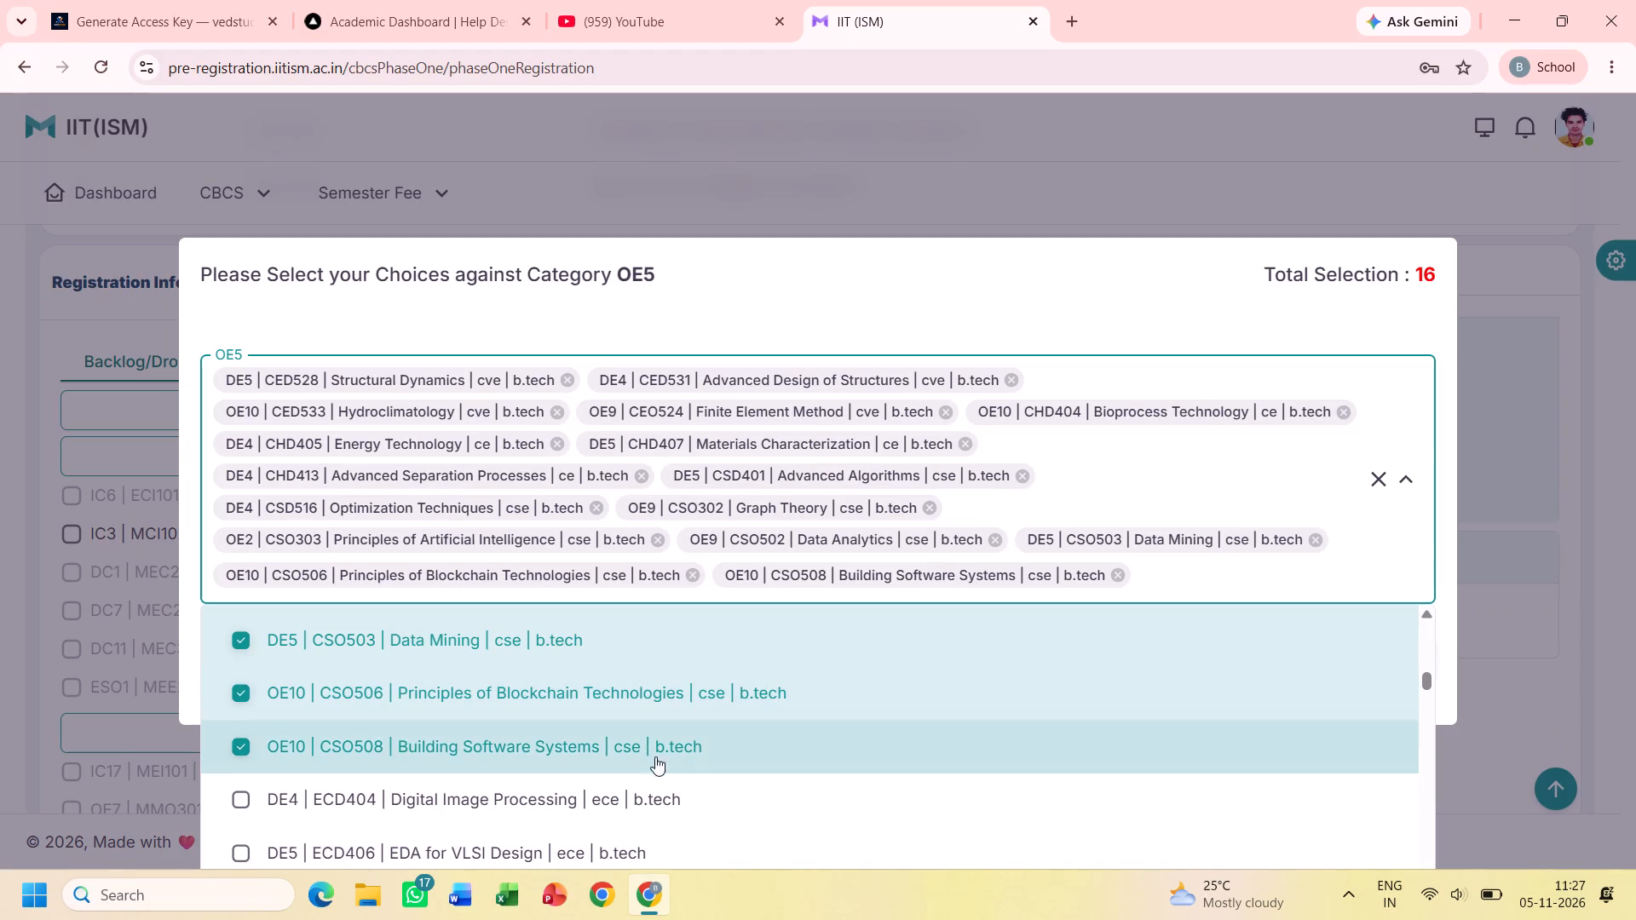
pyautogui.click(241, 750)
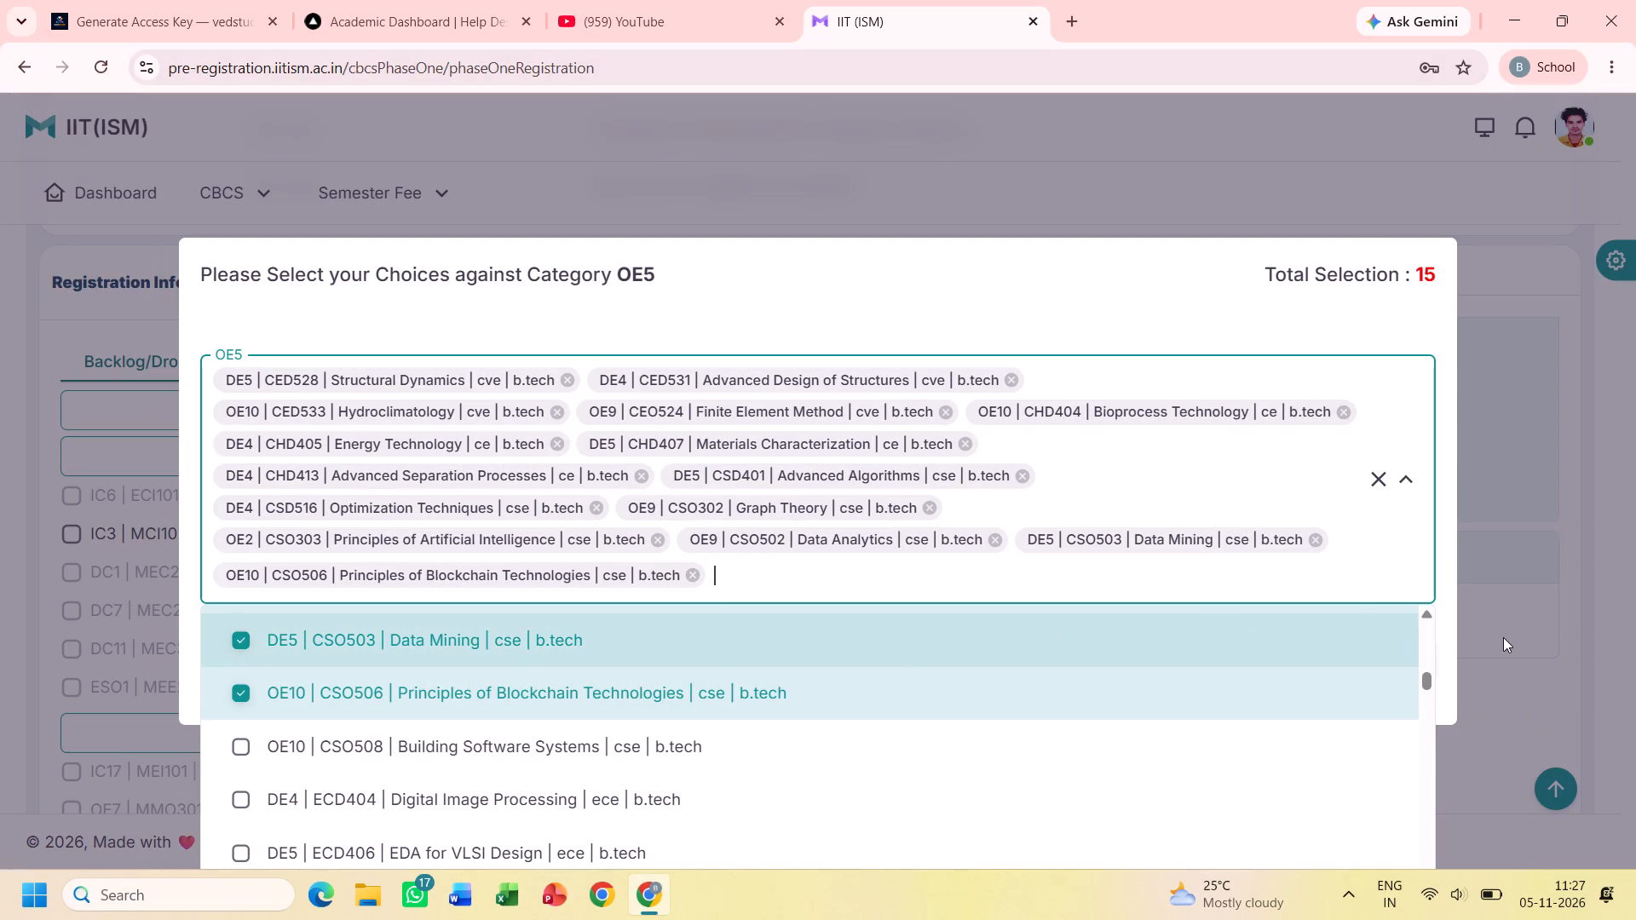
pyautogui.click(1503, 637)
pyautogui.click(413, 410)
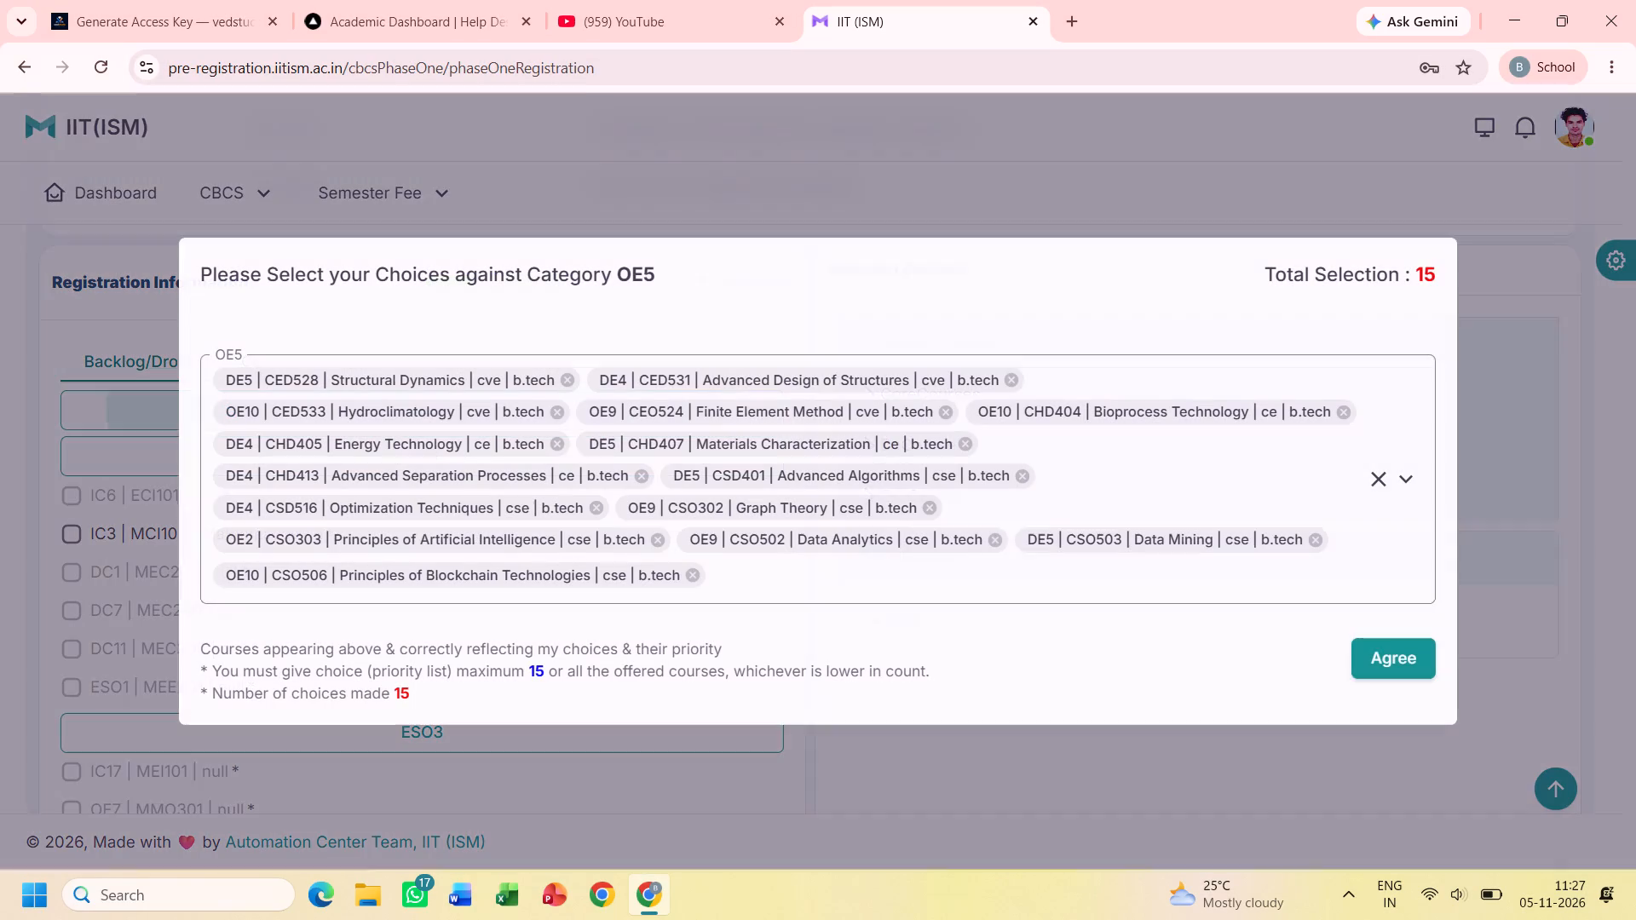
pyautogui.click(1384, 652)
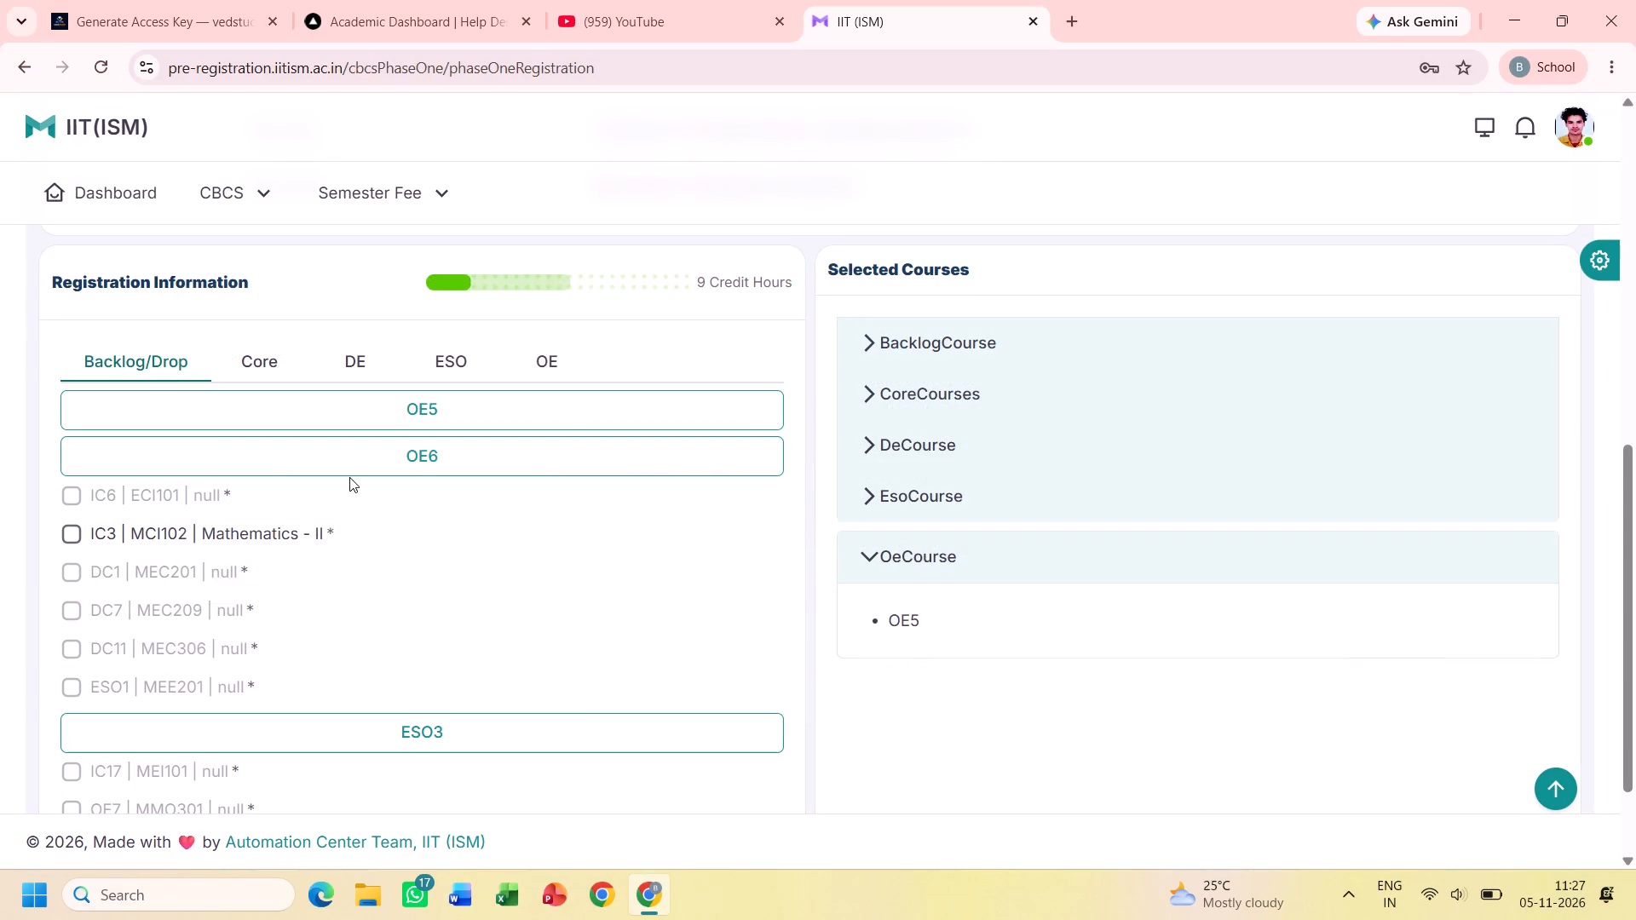
# In the backlog OE6 category, choose the cve courses CED528, CED531, CED533 and CEO524 in that priority order.
pyautogui.click(415, 452)
pyautogui.click(1395, 475)
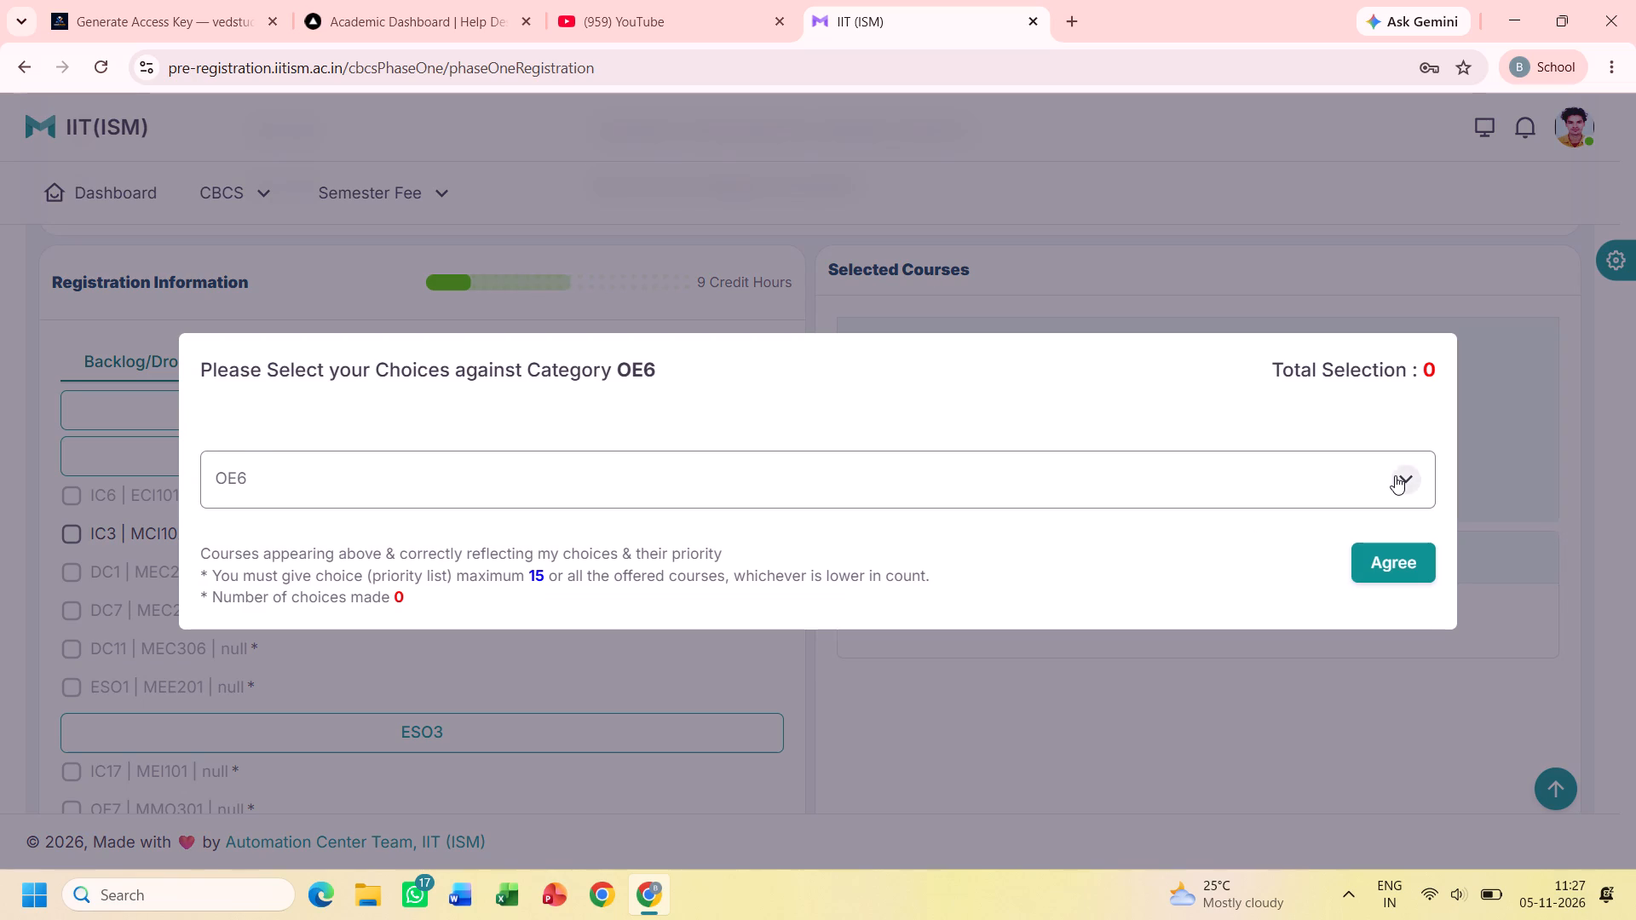
pyautogui.click(239, 542)
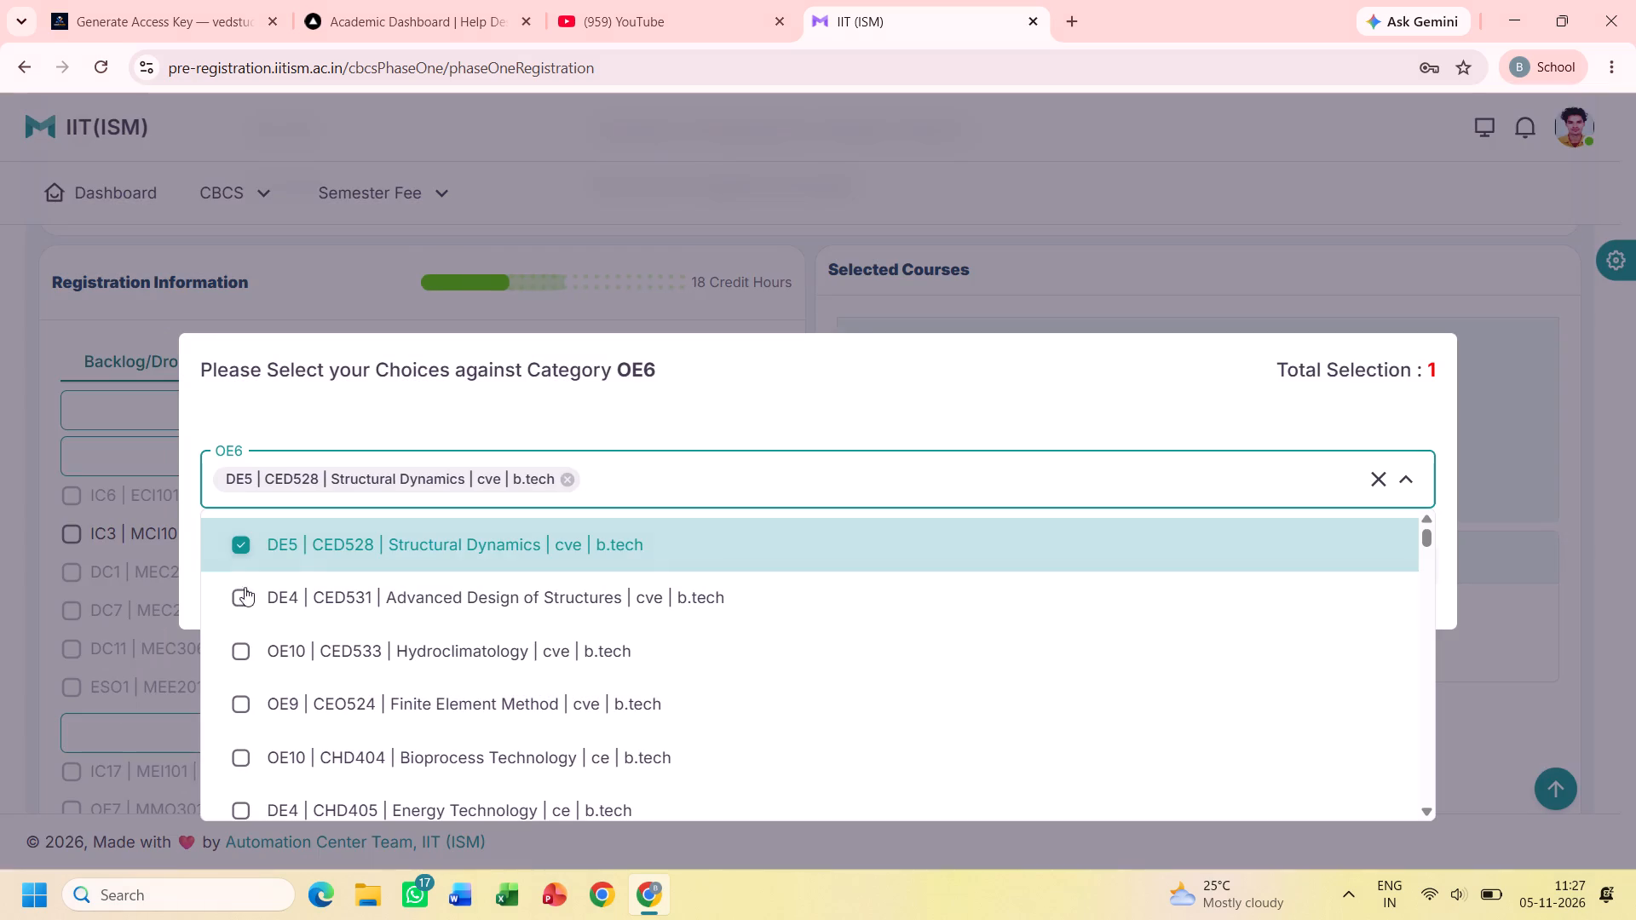
pyautogui.click(240, 593)
pyautogui.click(239, 647)
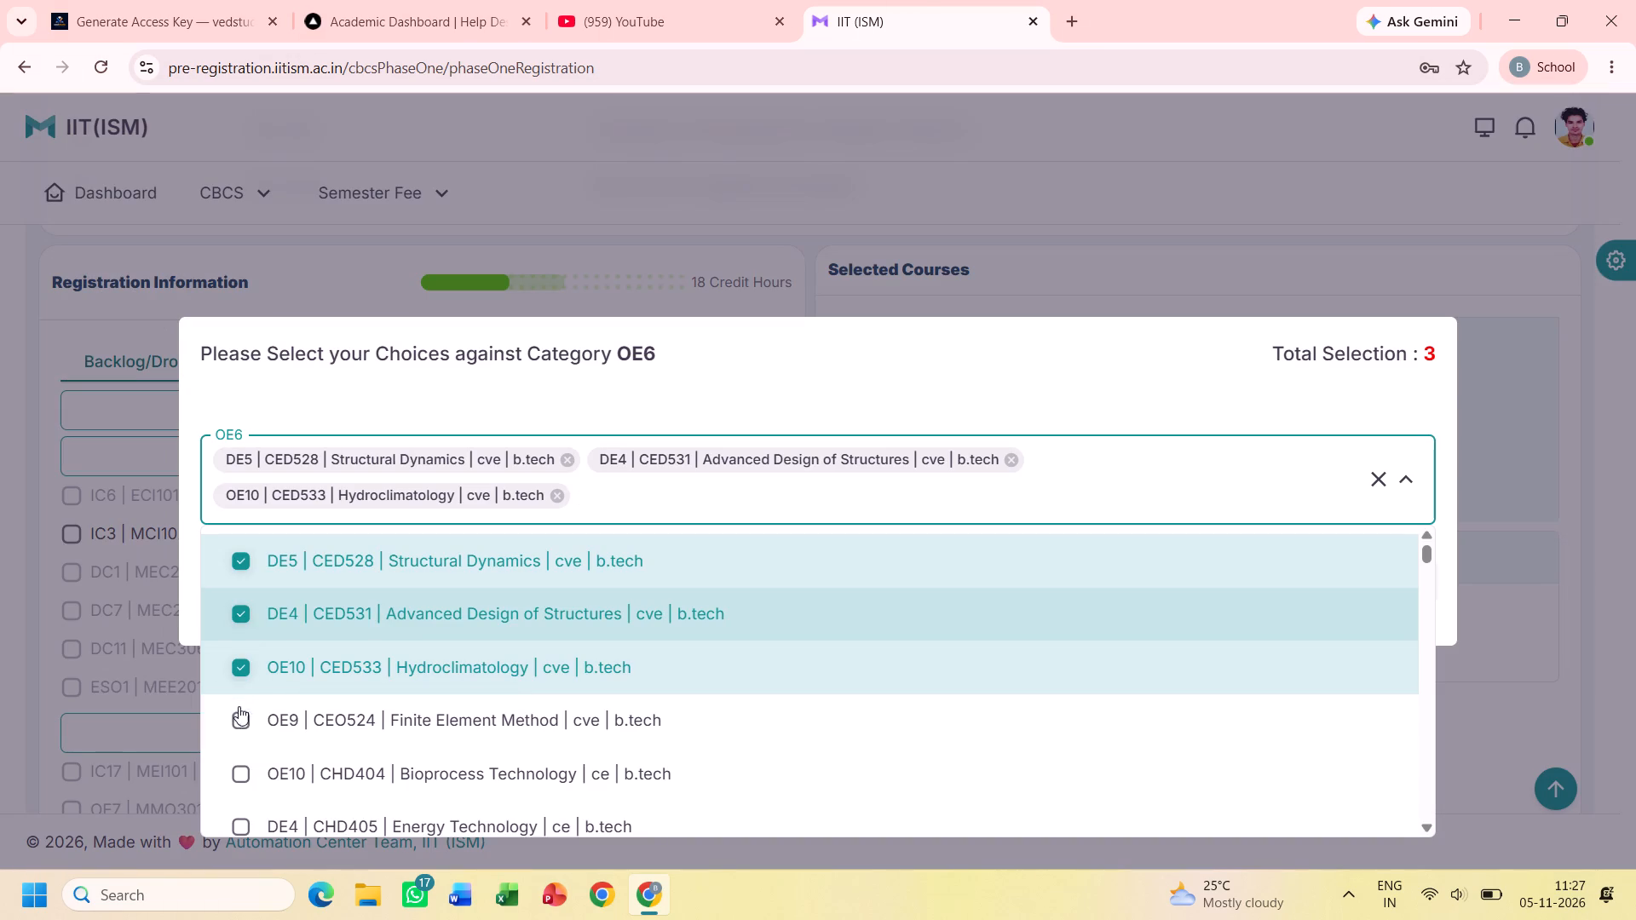
pyautogui.click(239, 714)
# Add the ce courses CHD404, CHD405, CHD407, CHD413 and CHD415 to the OE6 choices.
pyautogui.scroll(1, 545, 627)
pyautogui.scroll(-1, 545, 627)
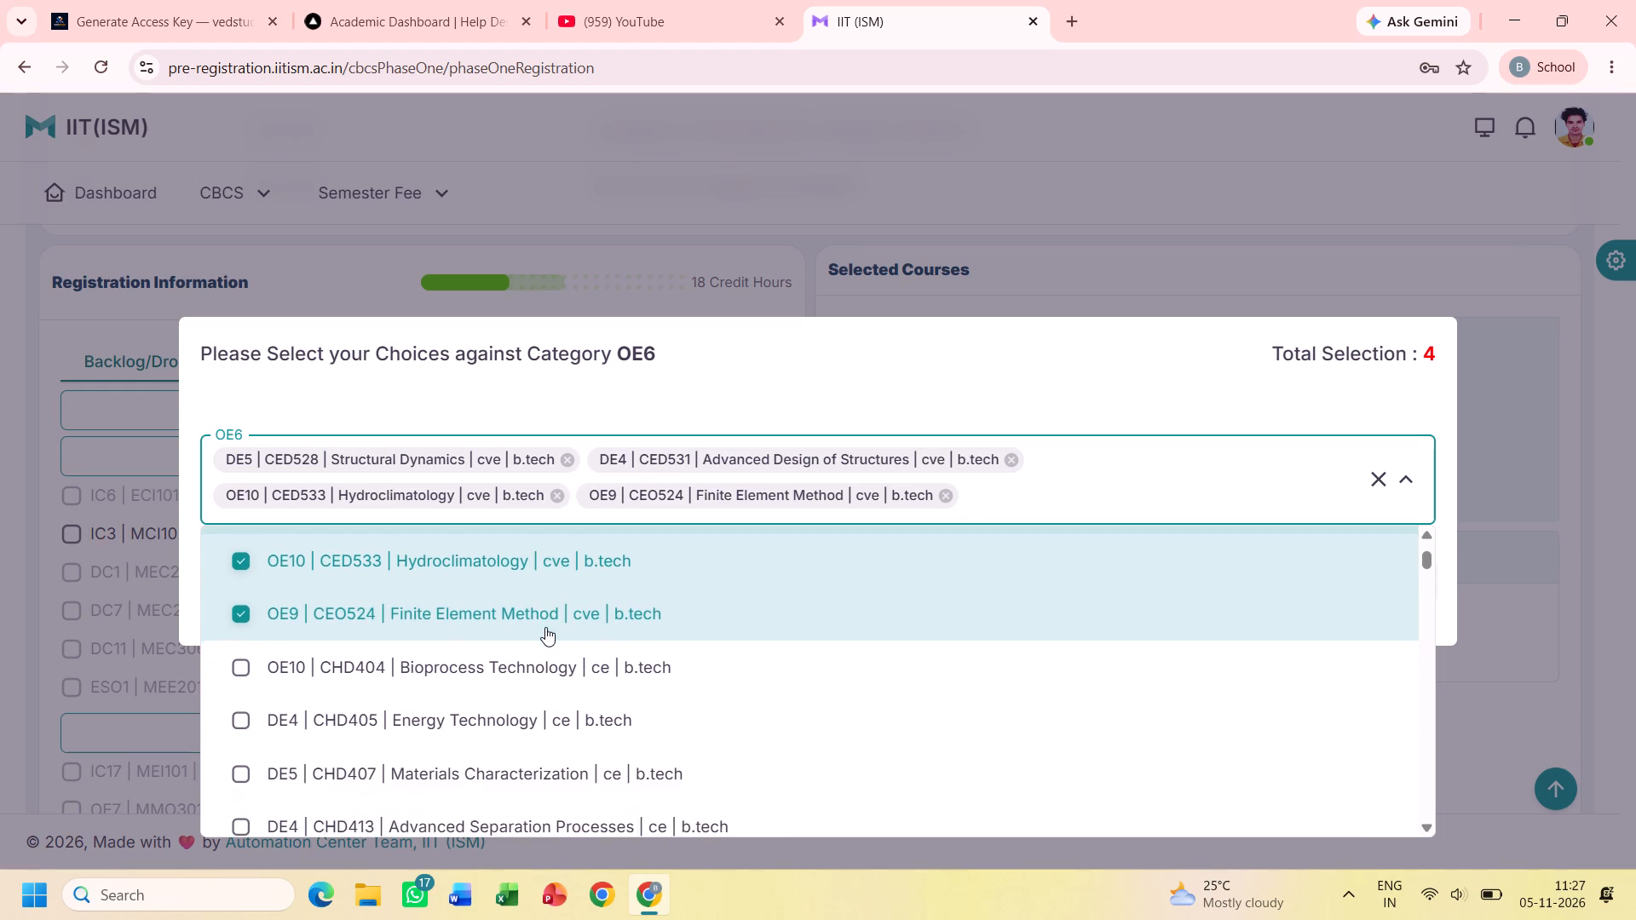
pyautogui.scroll(-1, 545, 627)
pyautogui.click(241, 565)
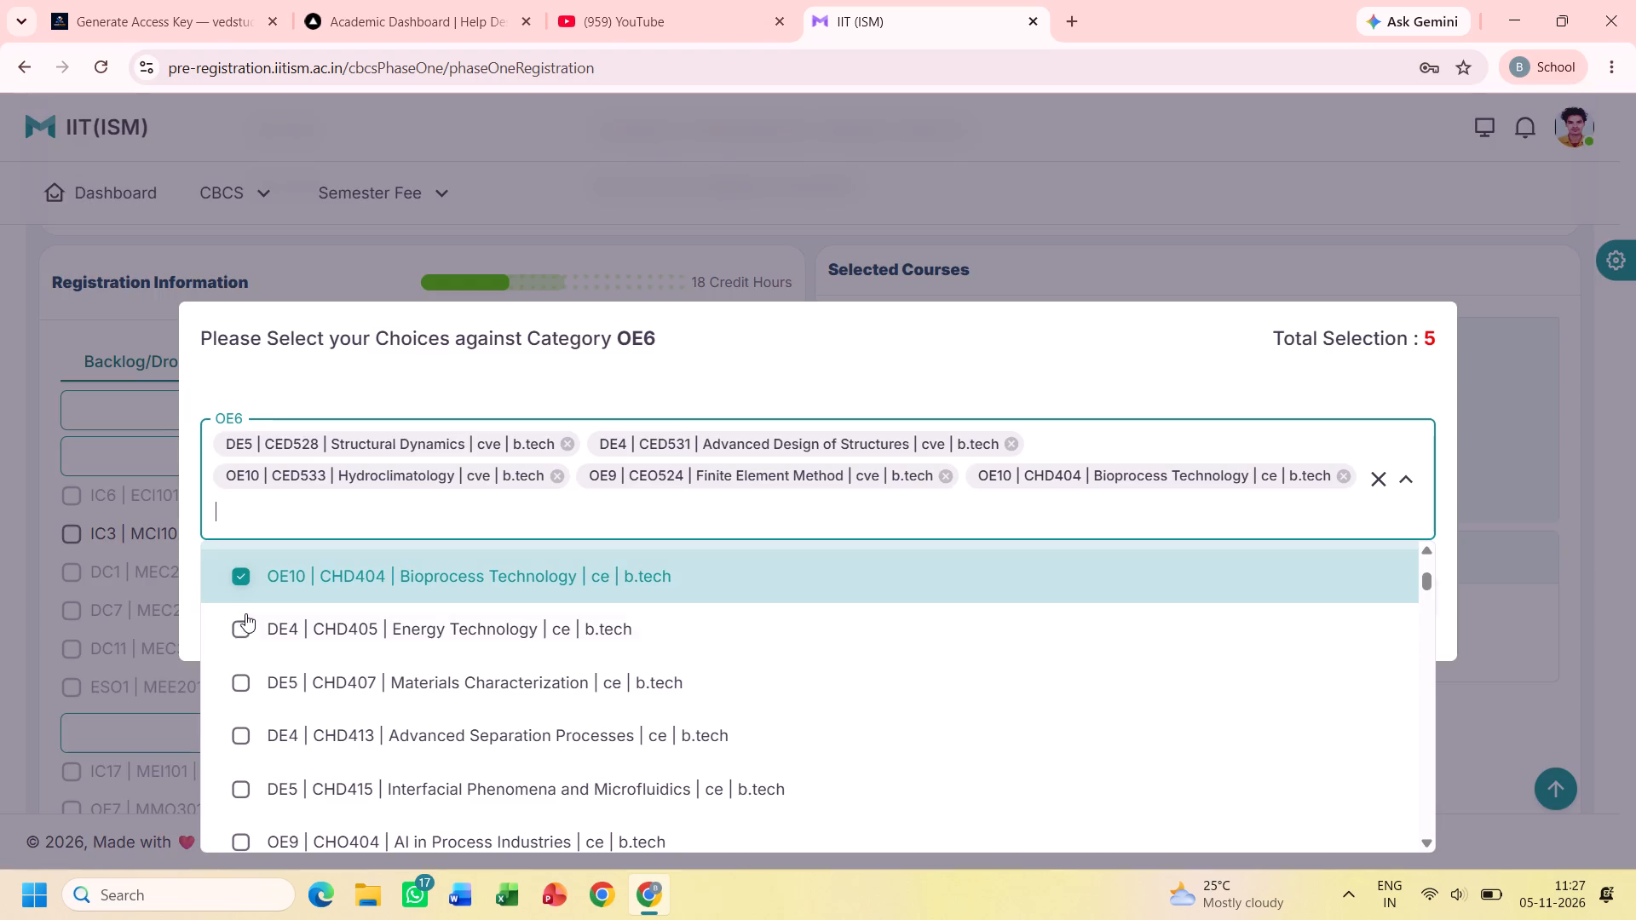
pyautogui.click(249, 624)
pyautogui.click(235, 684)
pyautogui.click(242, 726)
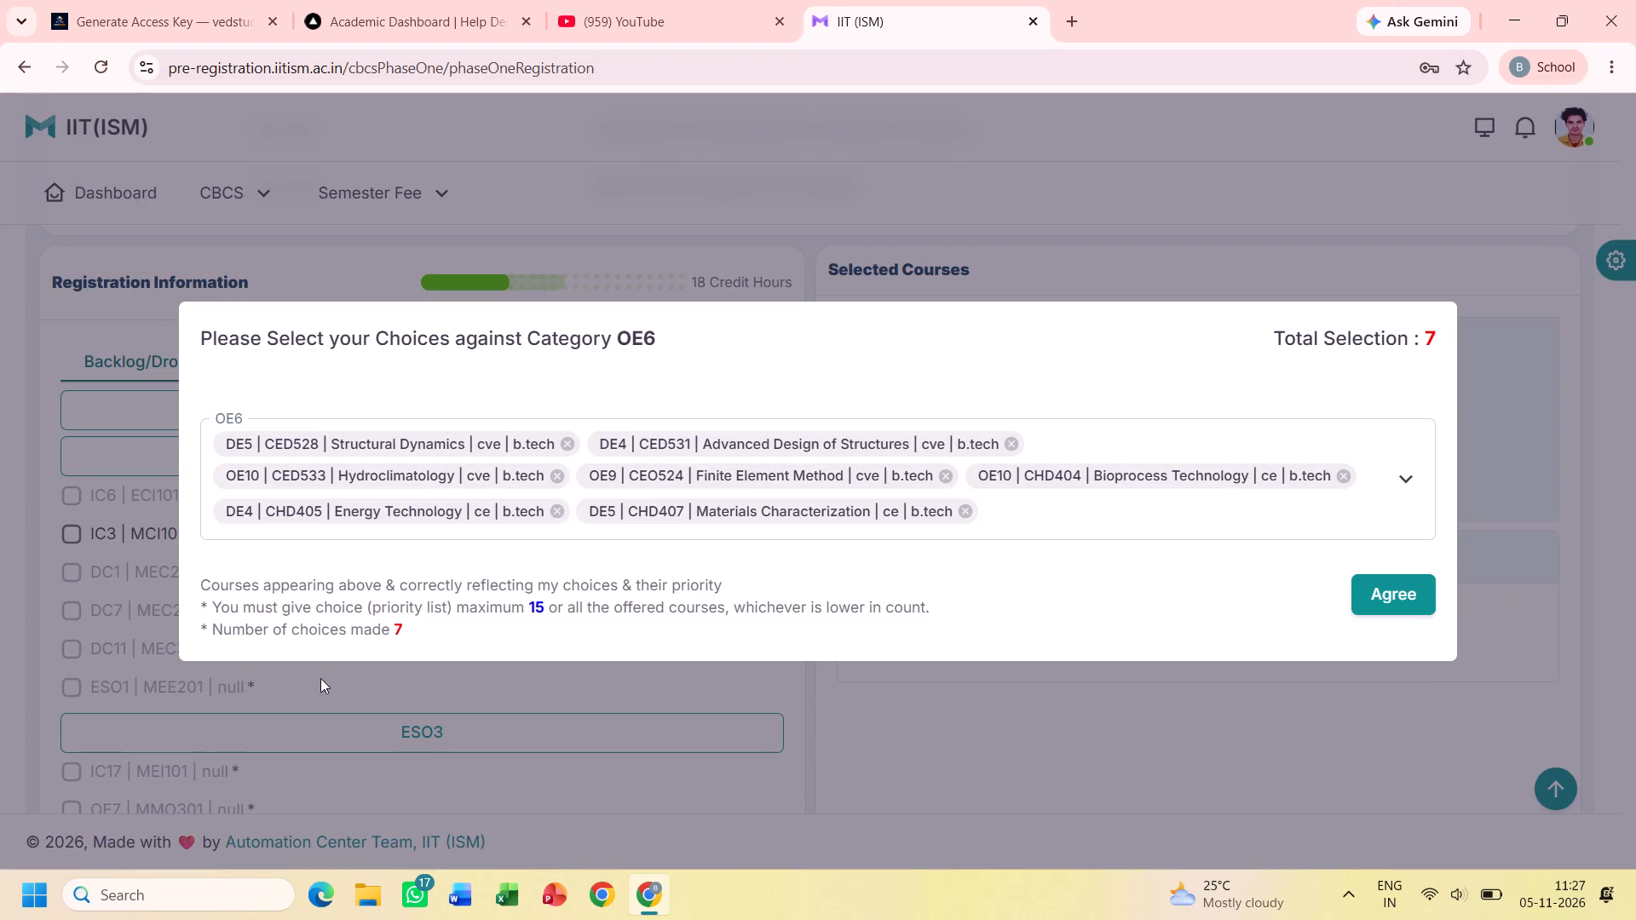
pyautogui.click(1397, 481)
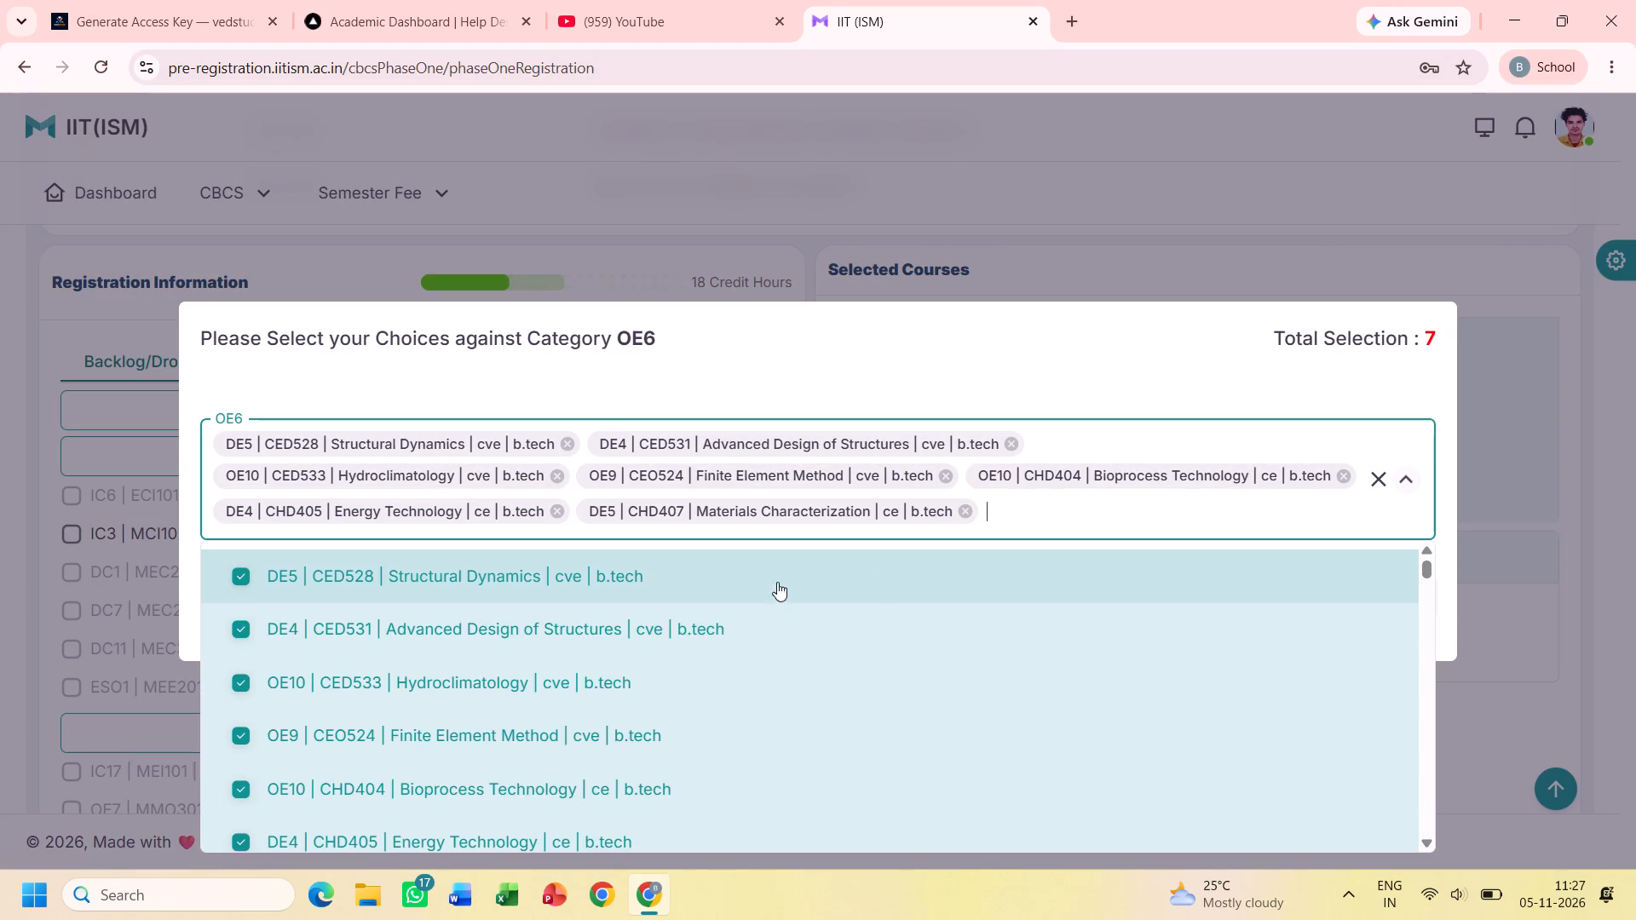
pyautogui.scroll(-3, 608, 606)
pyautogui.click(243, 627)
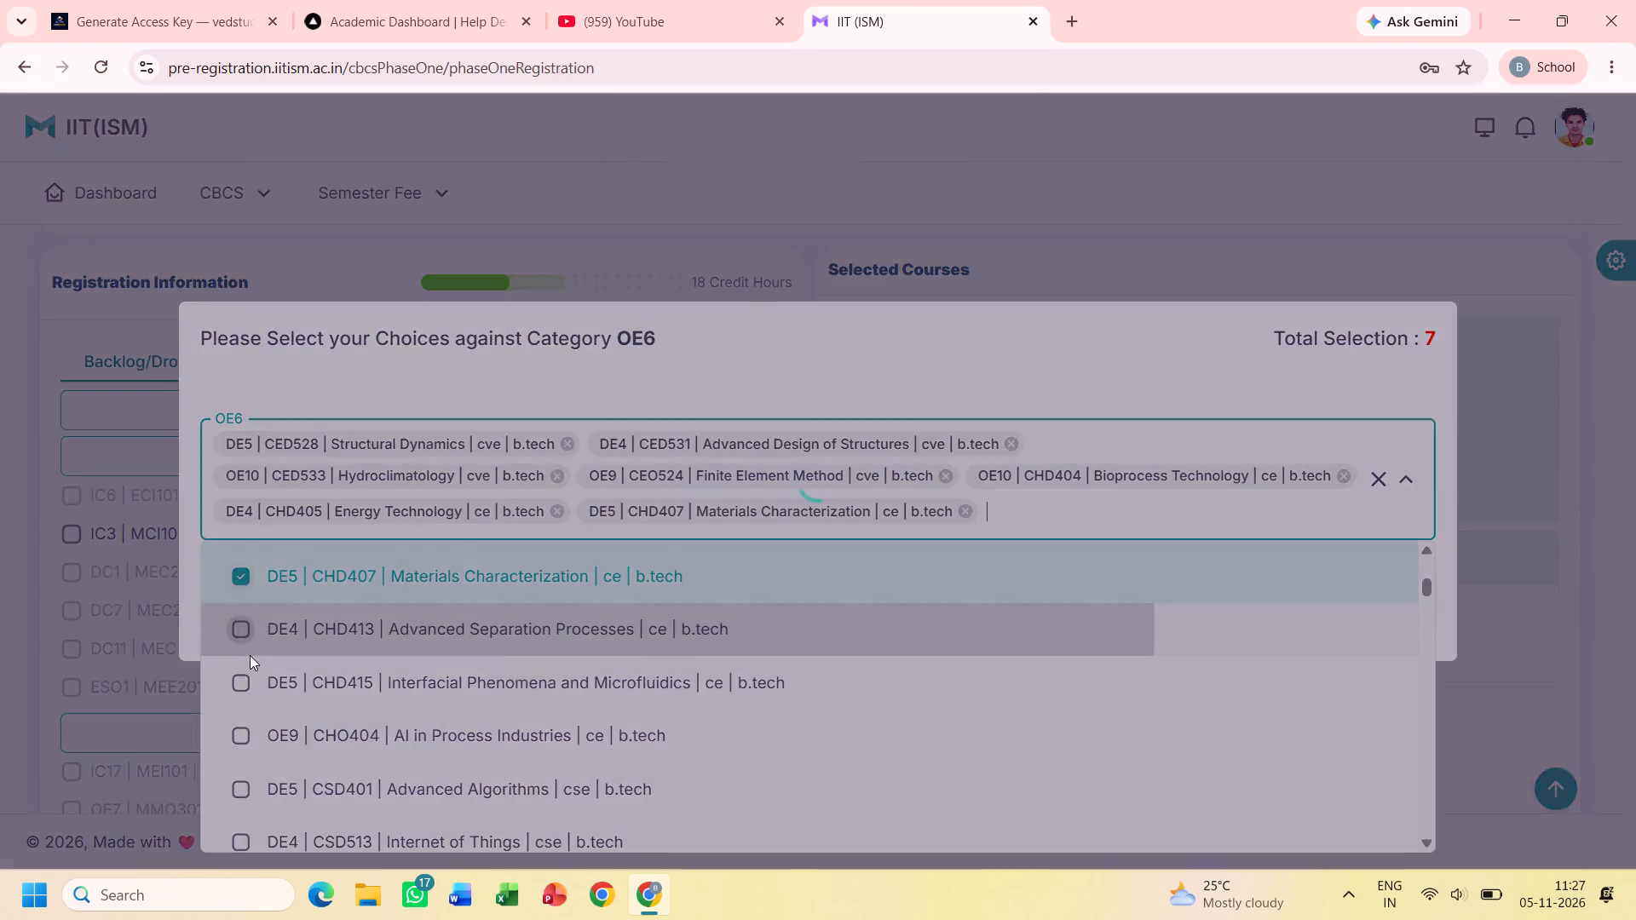
pyautogui.click(245, 705)
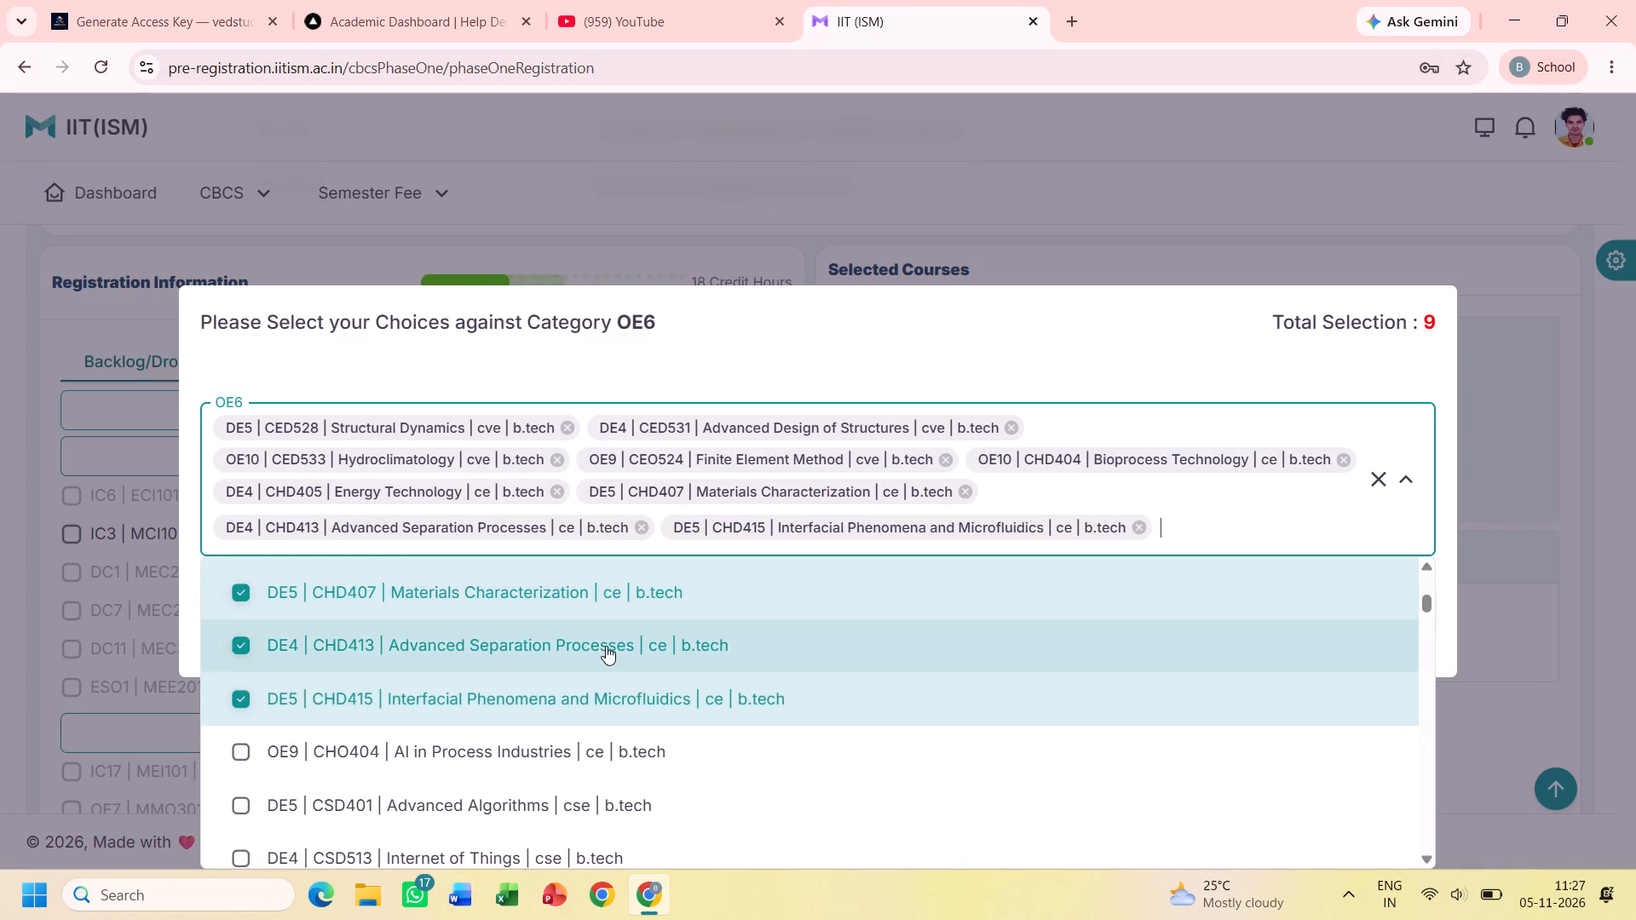
# Complete the 15 OE6 choices with CSD401, CSD513, CSD516, CSO302, CSO303 and CSO502, and agree to the priority list.
pyautogui.scroll(-2, 606, 646)
pyautogui.click(230, 584)
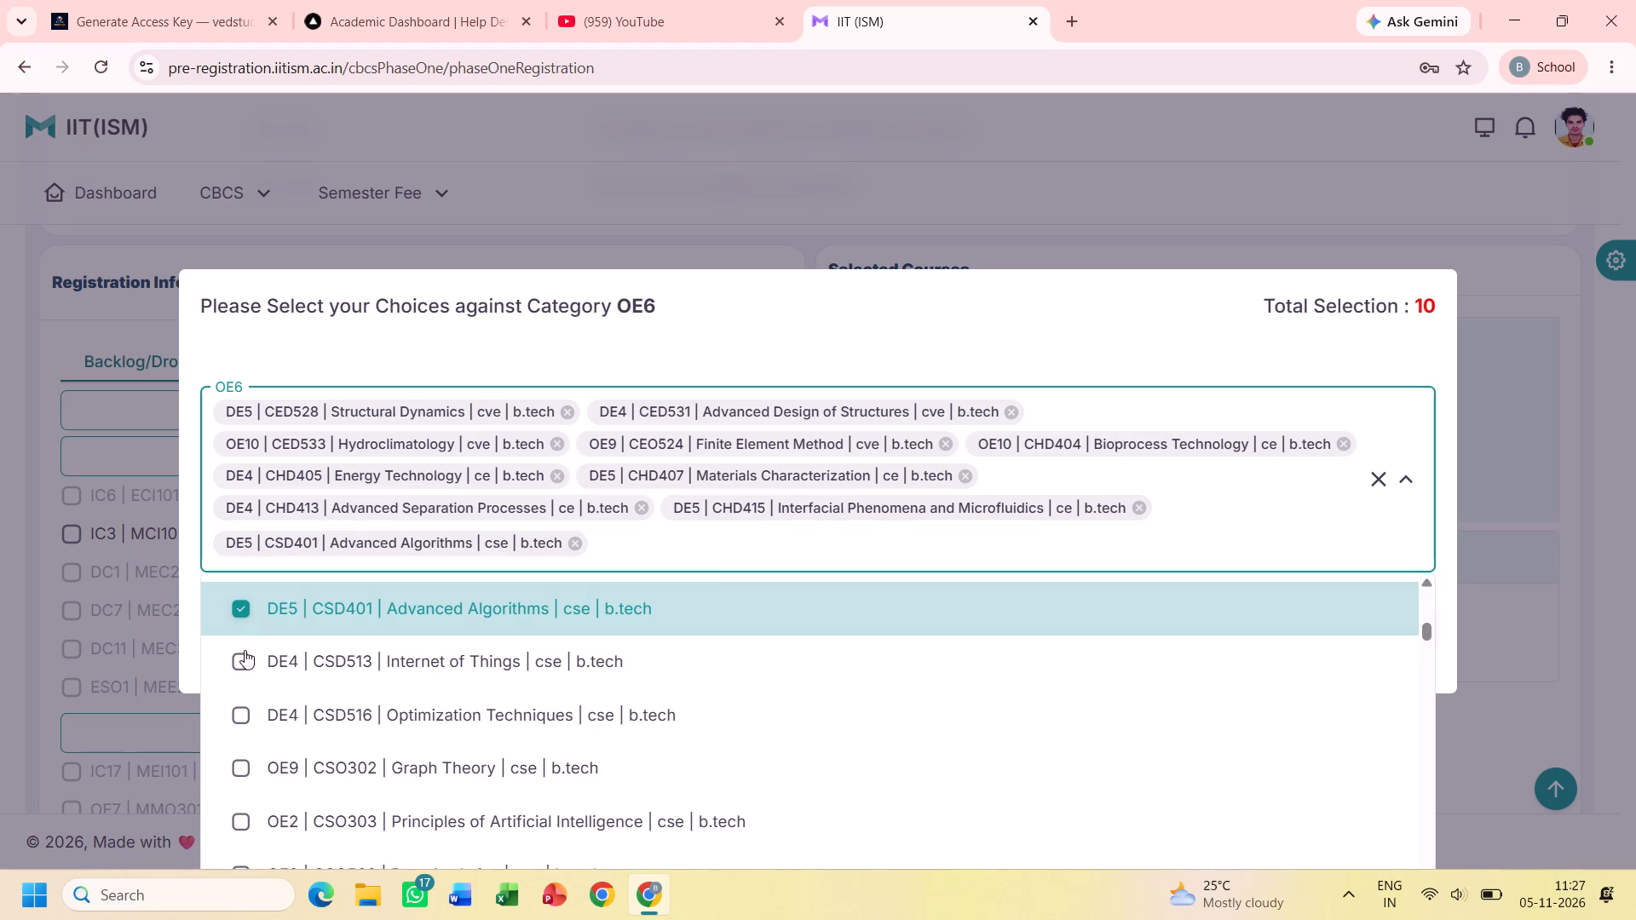
pyautogui.click(239, 668)
pyautogui.click(244, 718)
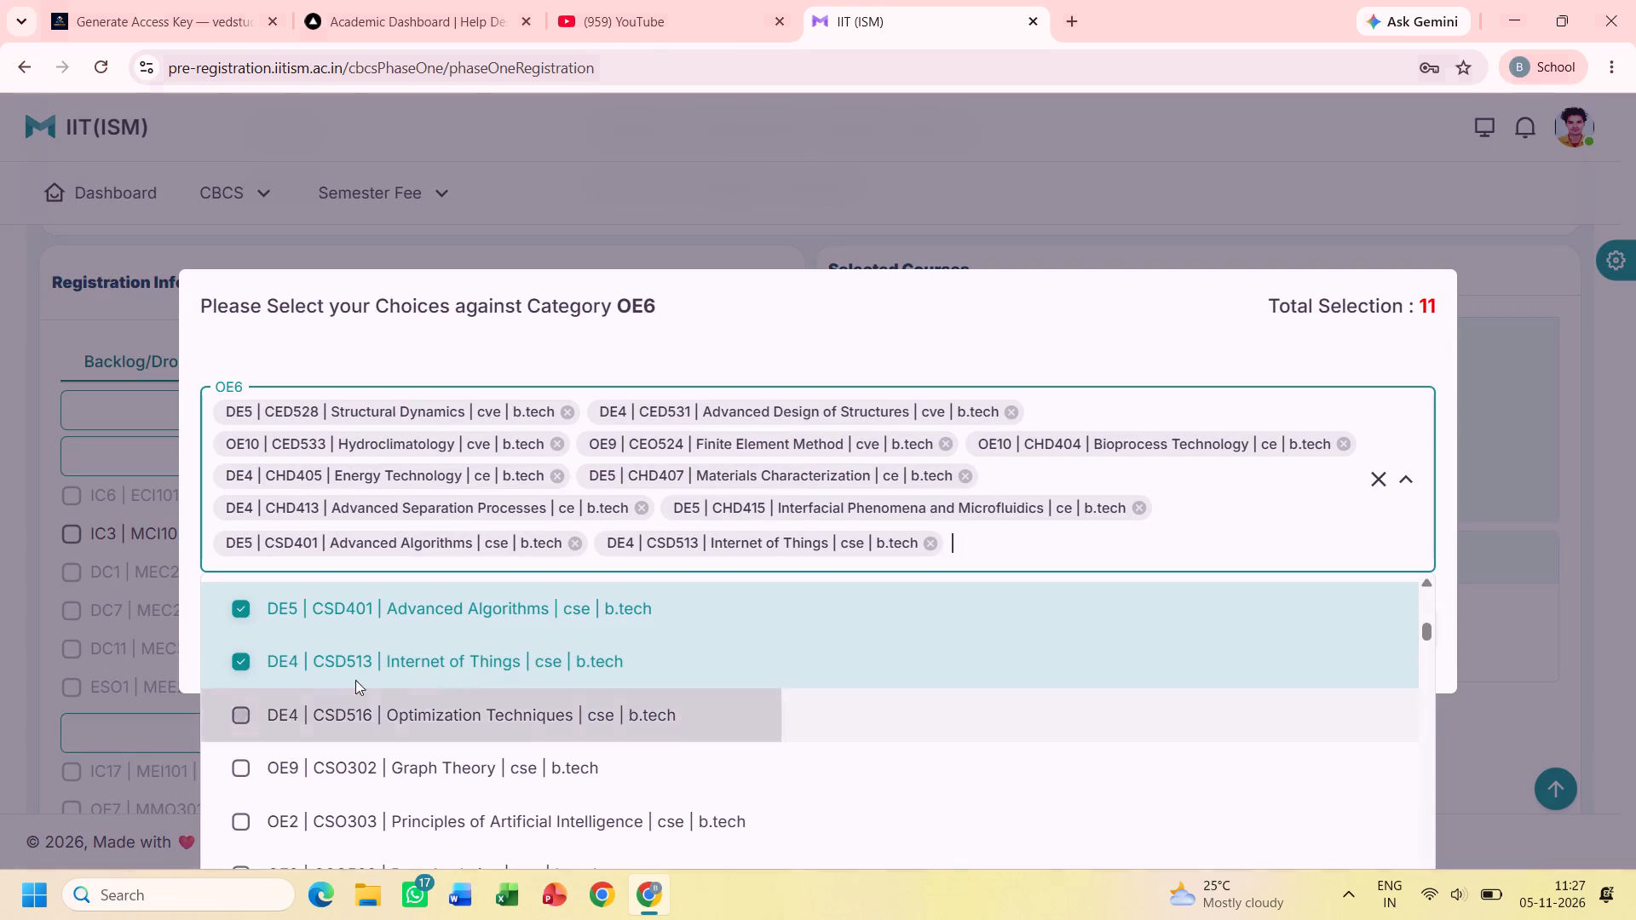
pyautogui.scroll(-1, 477, 658)
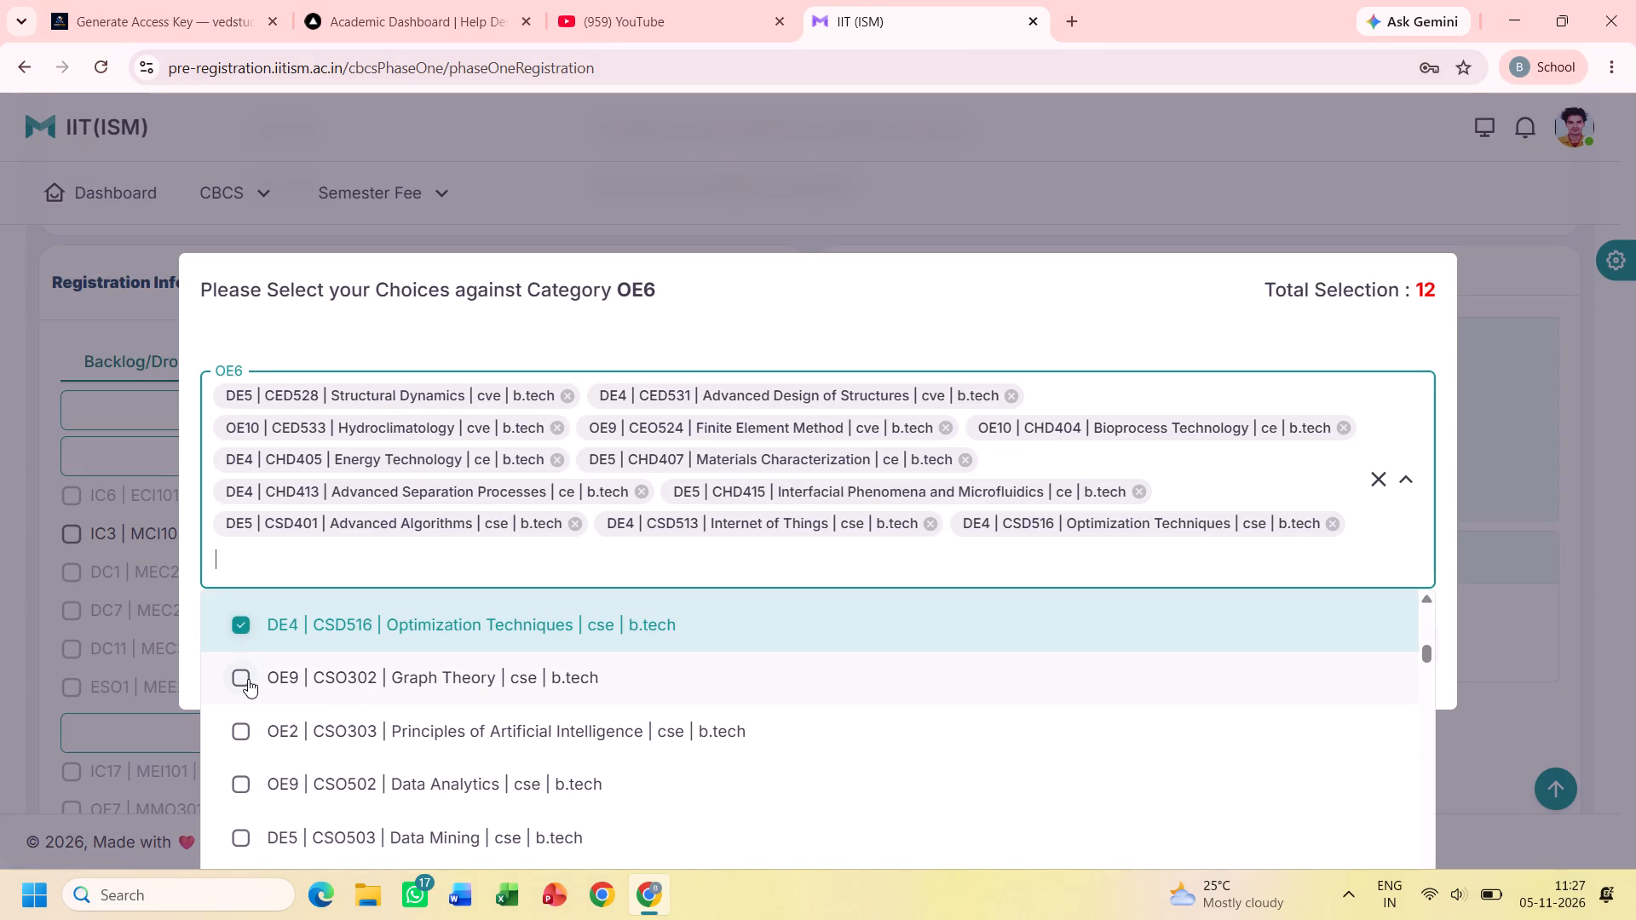
pyautogui.click(248, 679)
pyautogui.click(245, 727)
pyautogui.scroll(-2, 372, 673)
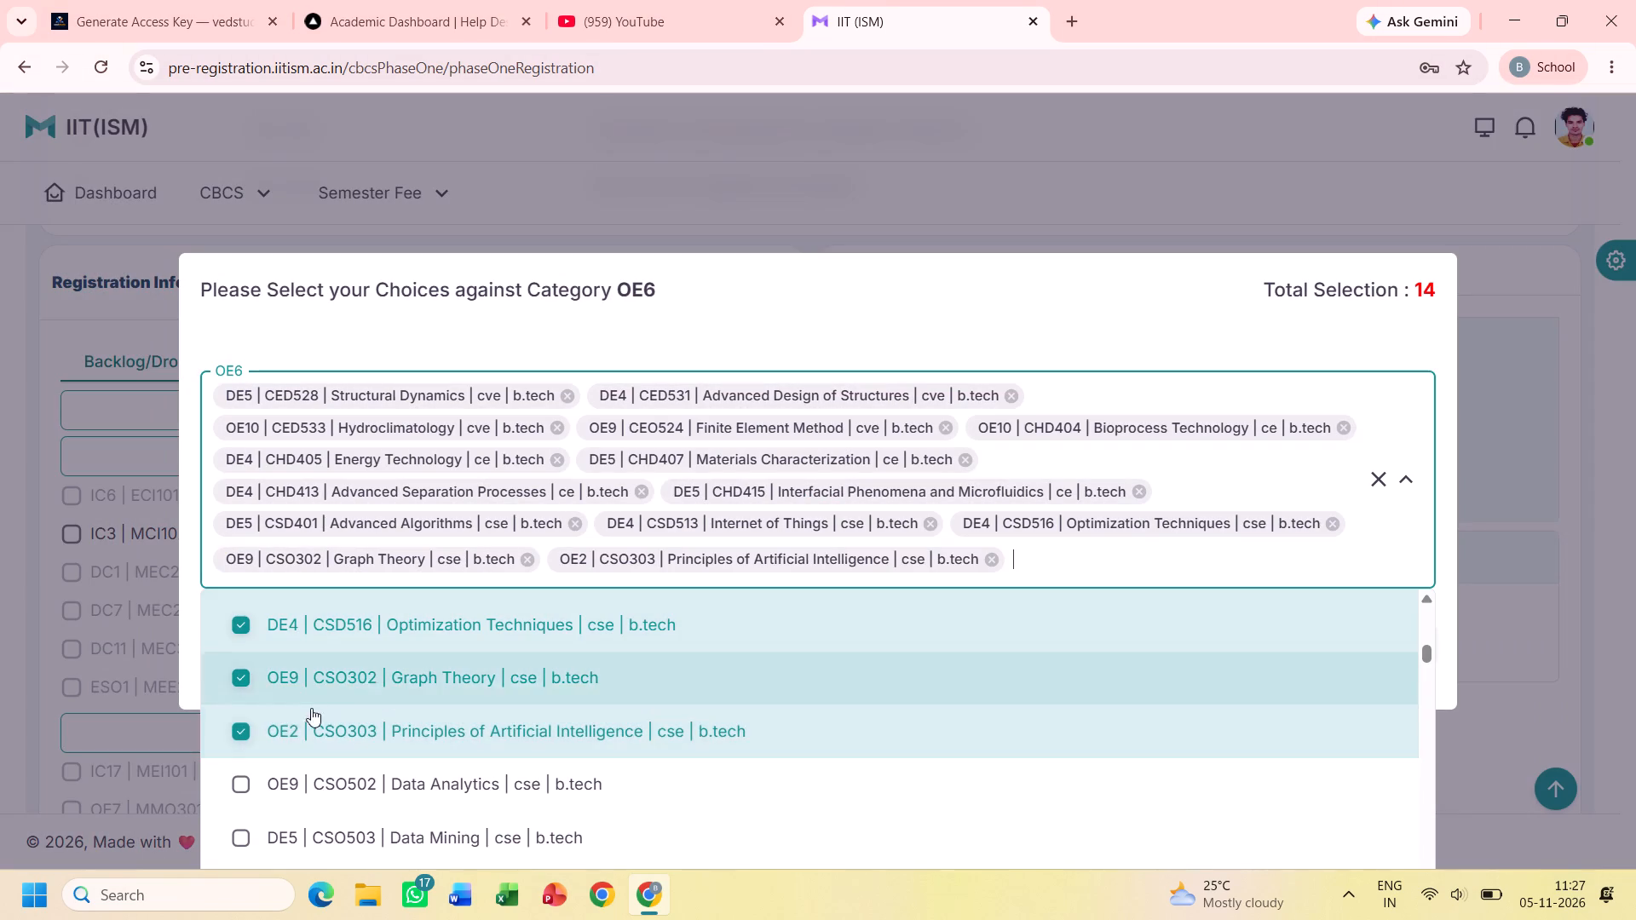
pyautogui.click(244, 779)
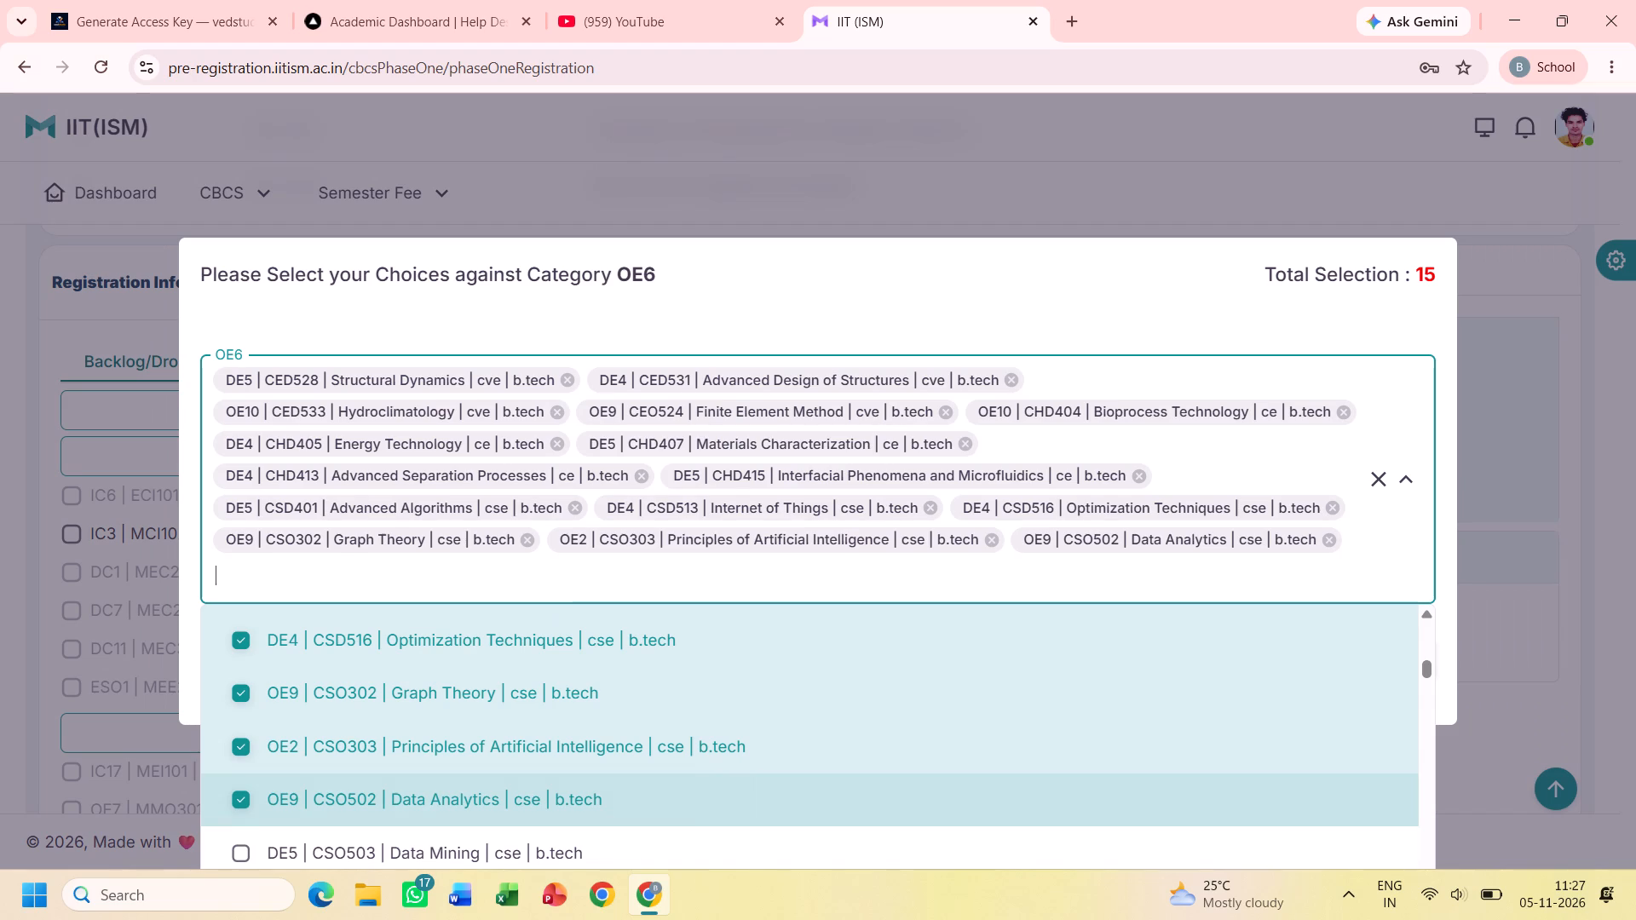
pyautogui.click(1442, 640)
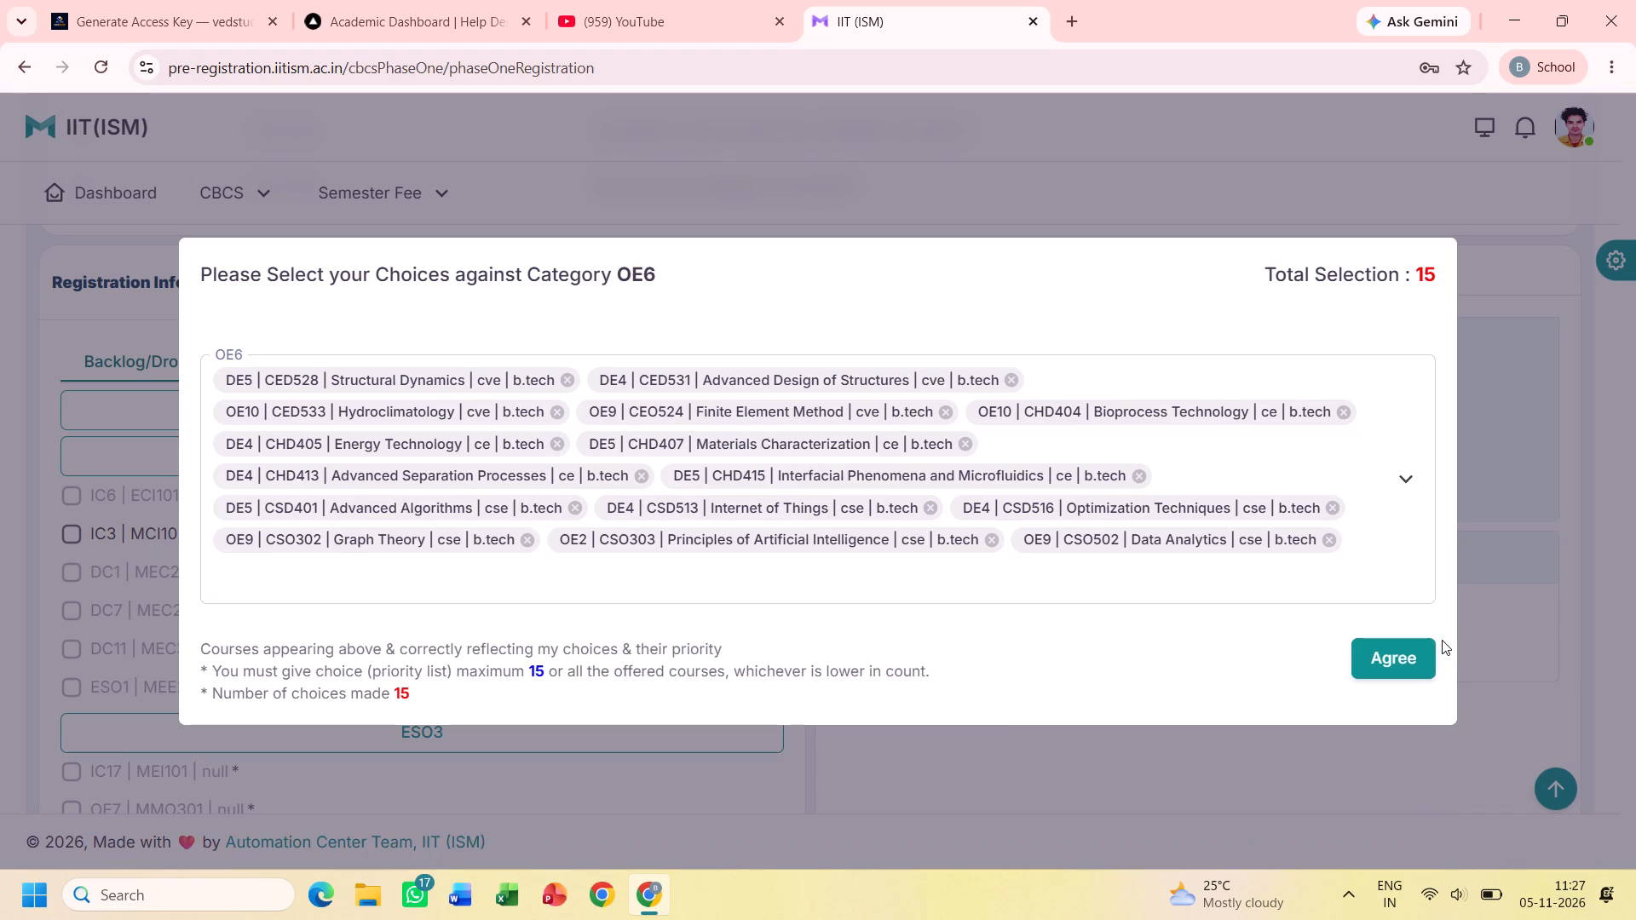
pyautogui.click(1403, 646)
# In the backlog ESO3 category, choose CHE202 Transport Phenomena and CSE202 Object Oriented Programming, and agree to the priority list.
pyautogui.scroll(-1, 470, 545)
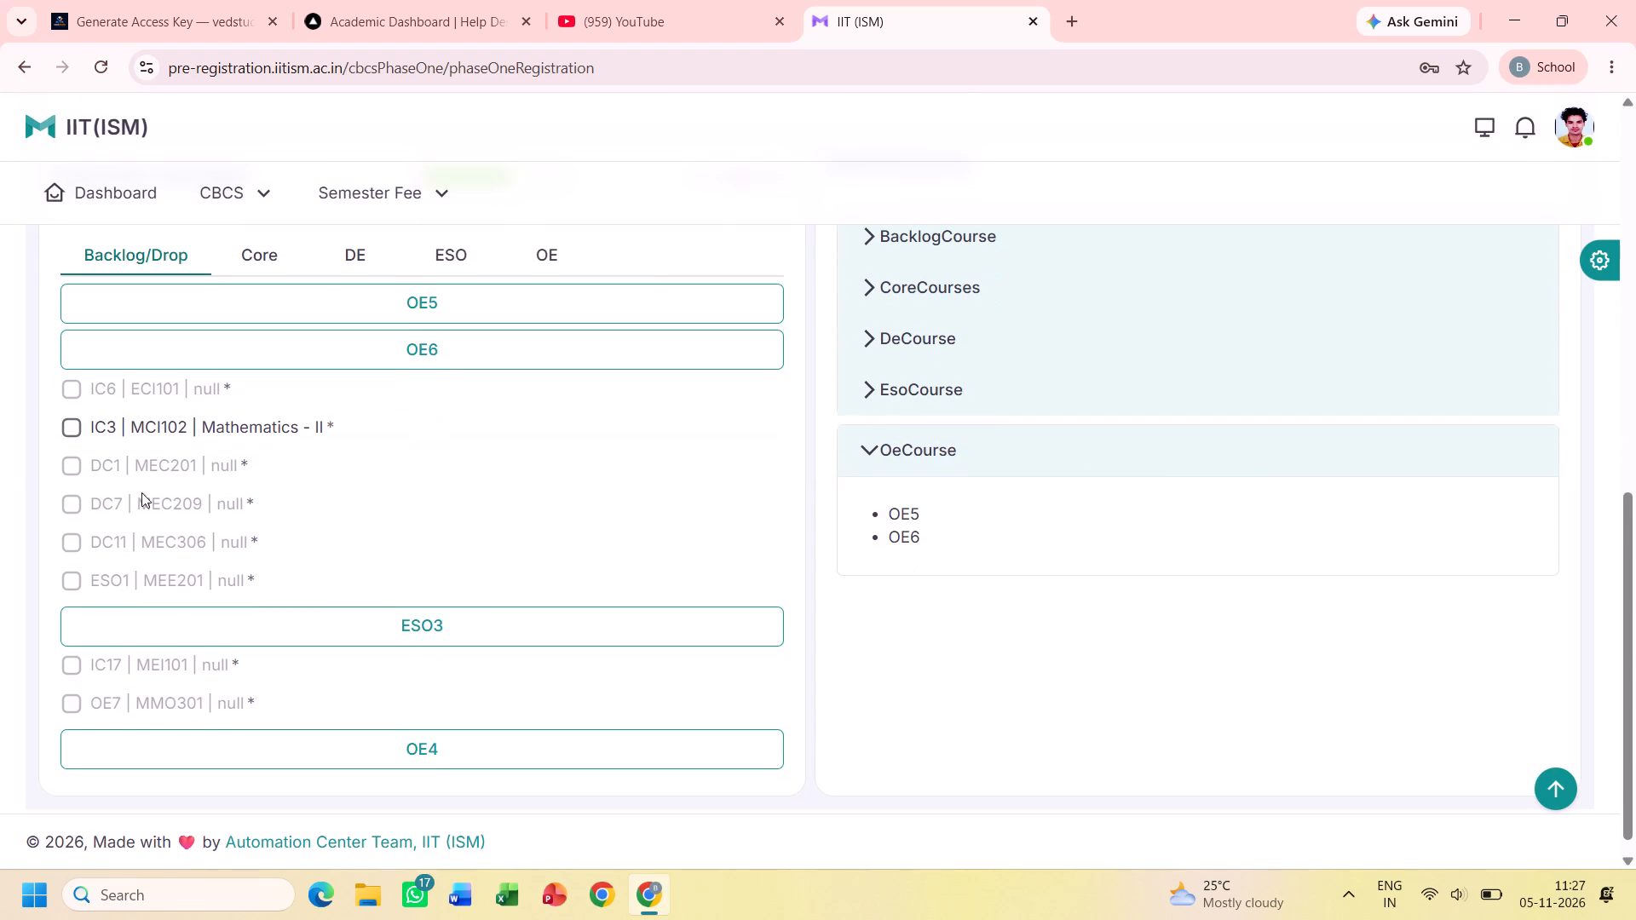
pyautogui.scroll(2, 192, 440)
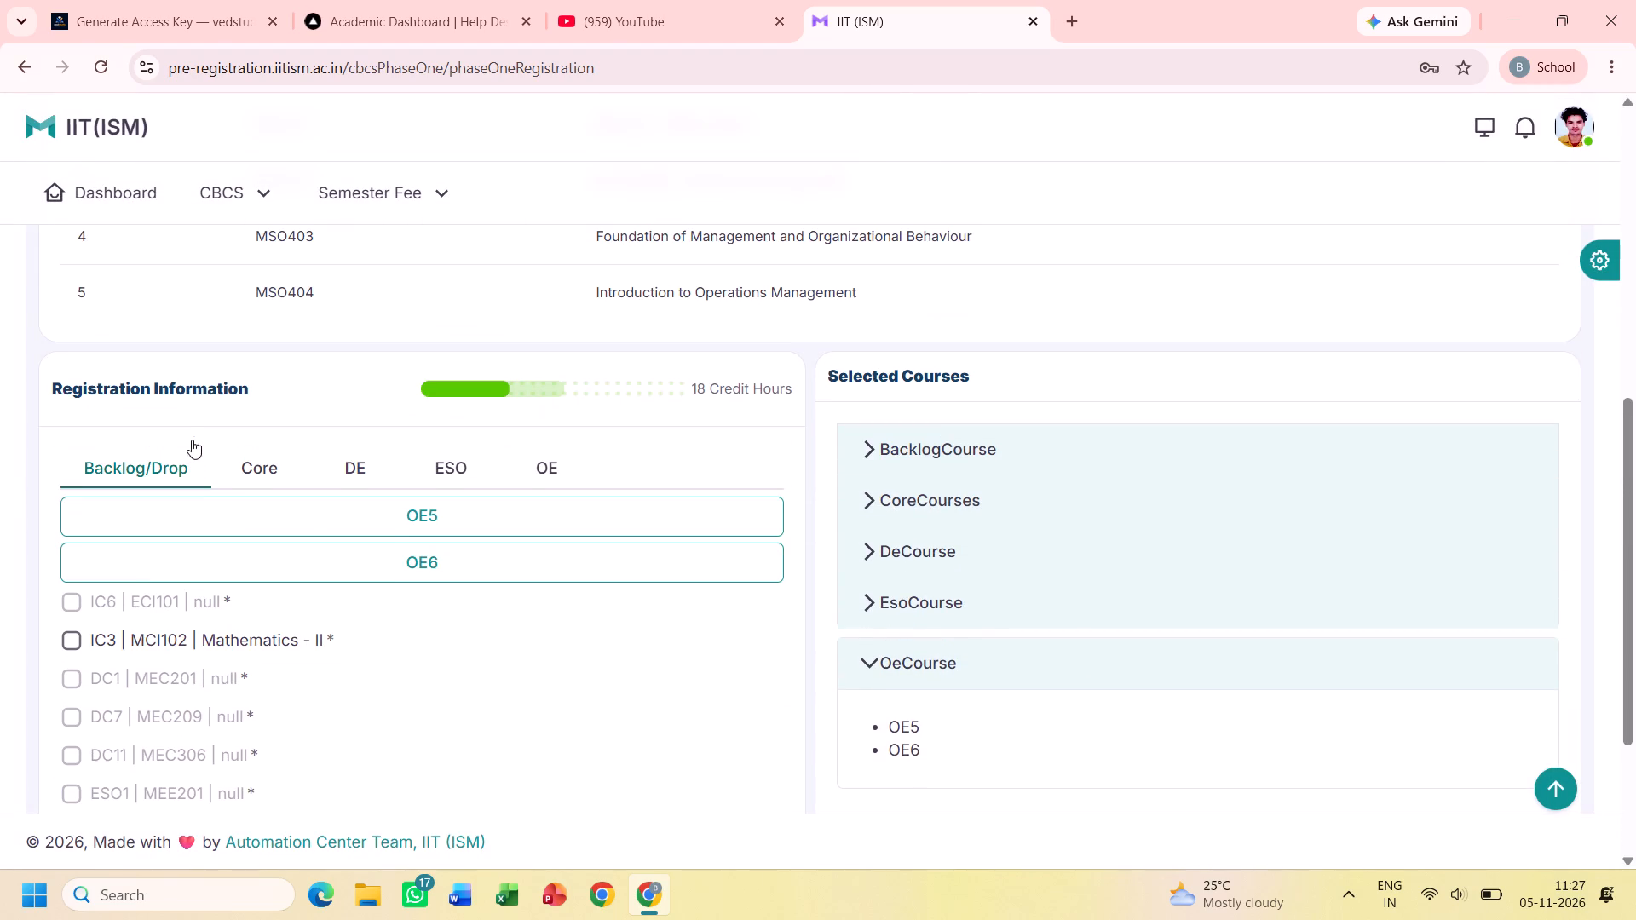
pyautogui.scroll(-2, 192, 440)
pyautogui.click(393, 628)
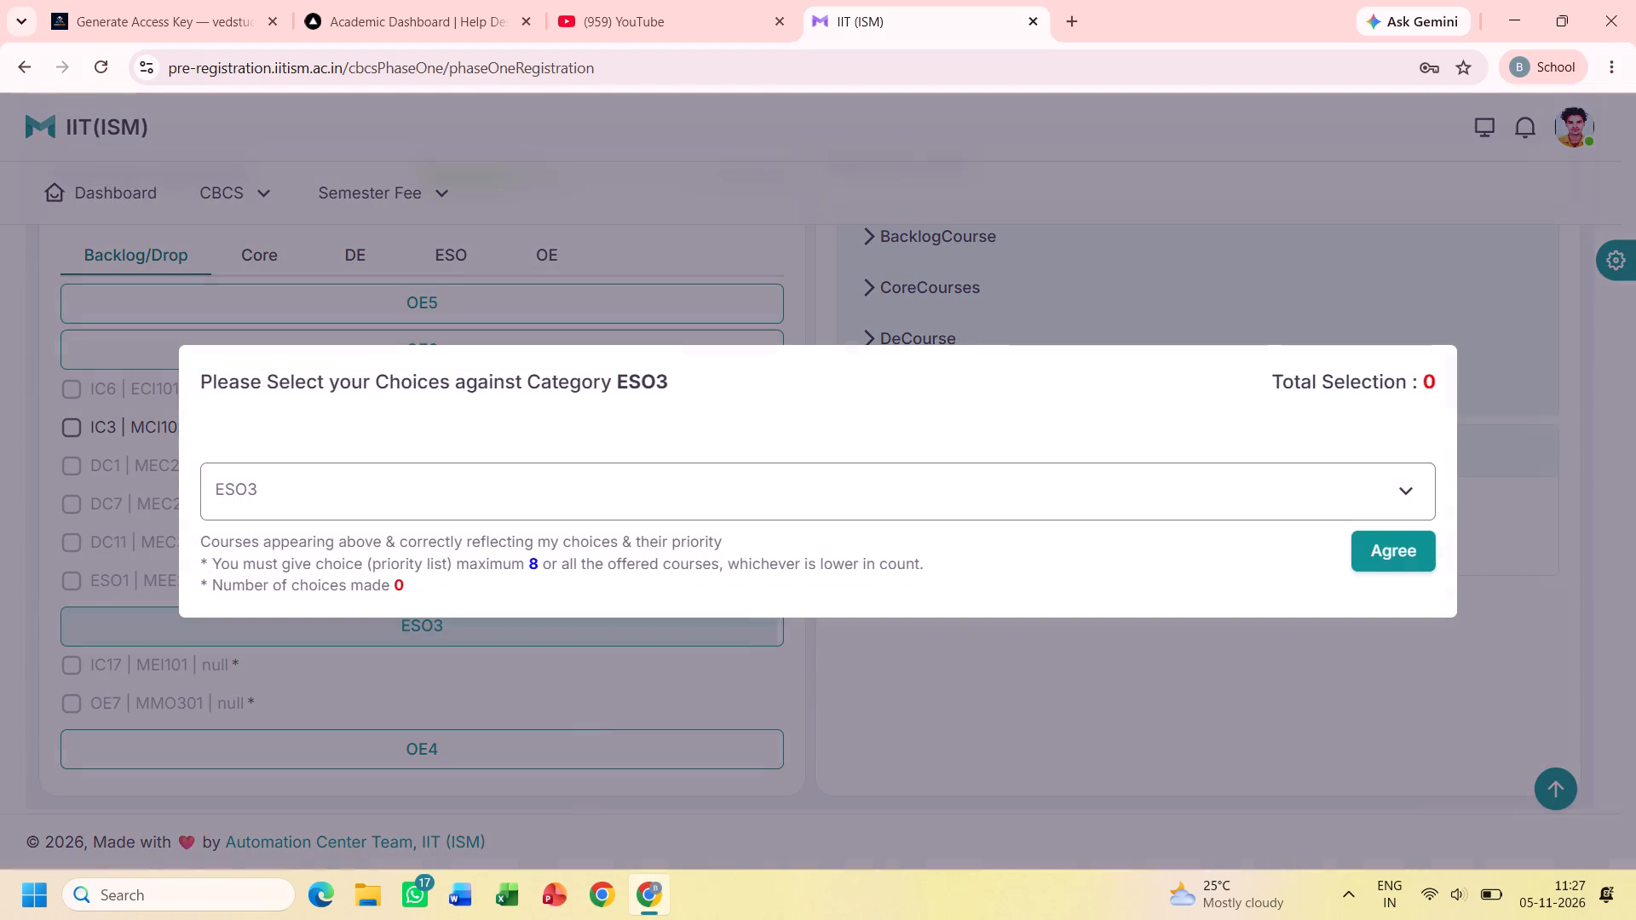
pyautogui.click(1400, 492)
pyautogui.click(231, 558)
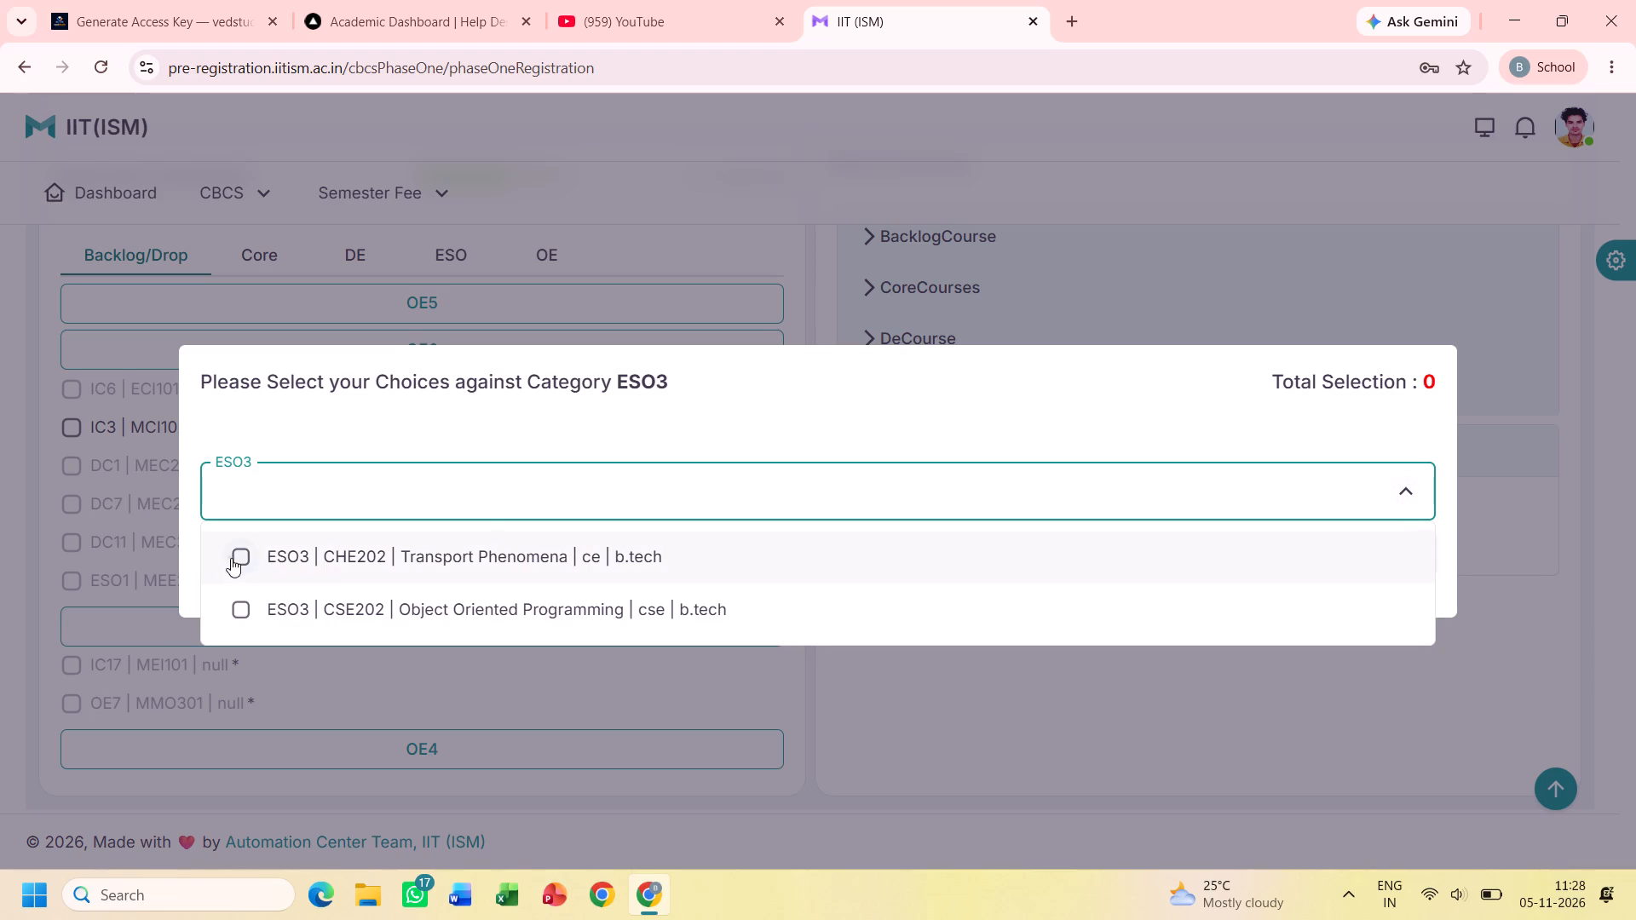
pyautogui.click(236, 594)
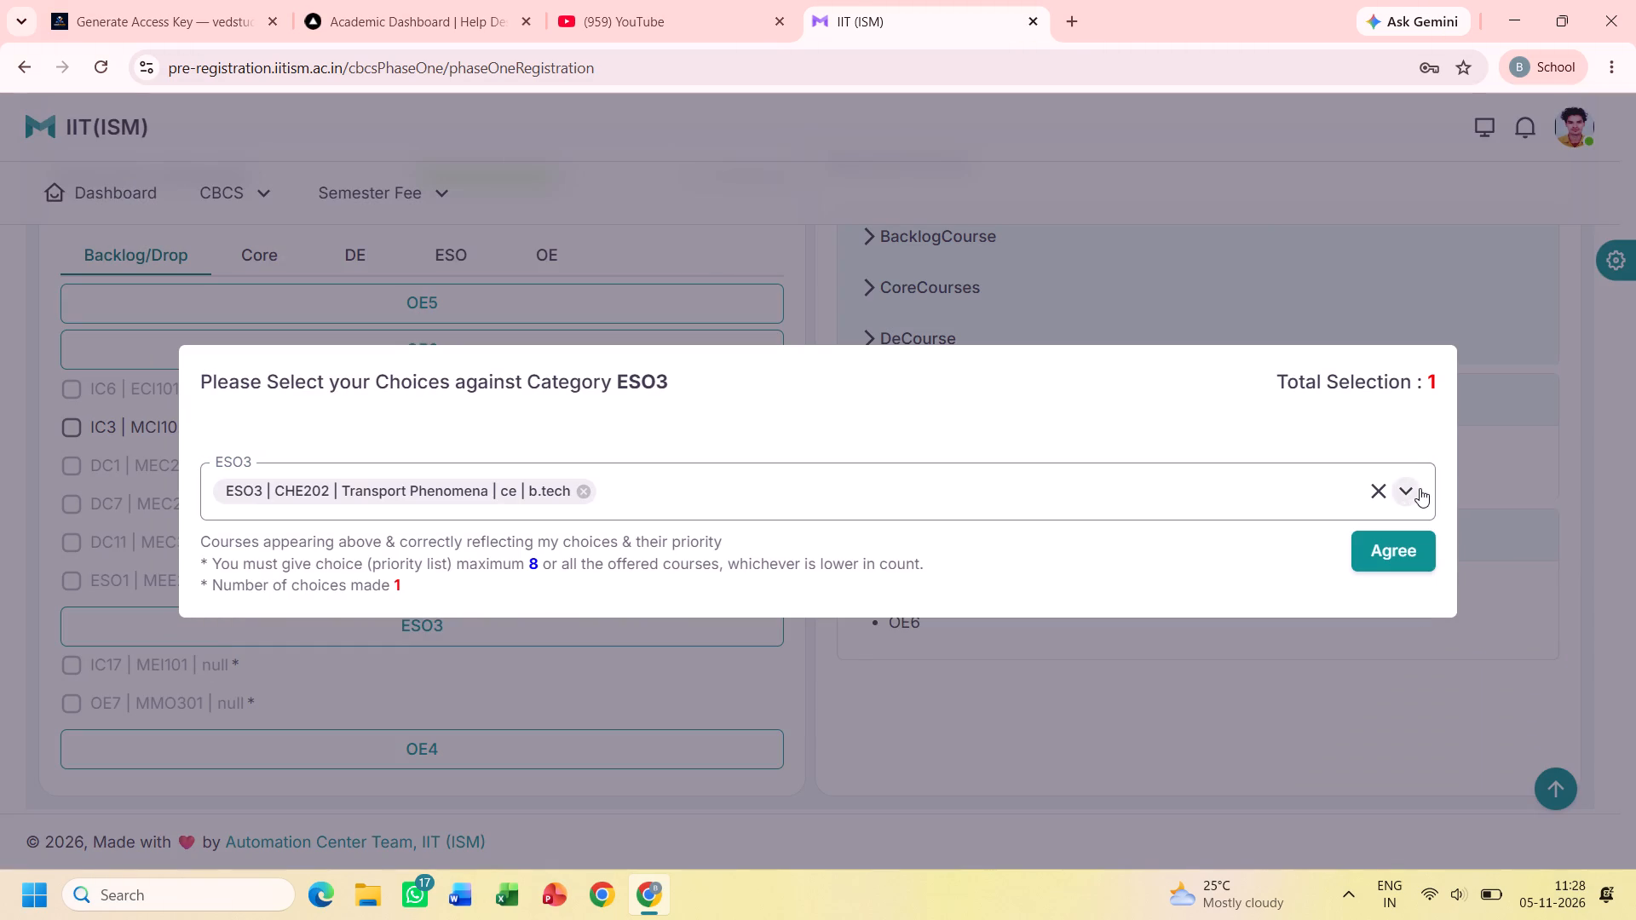
pyautogui.click(1403, 488)
pyautogui.click(232, 608)
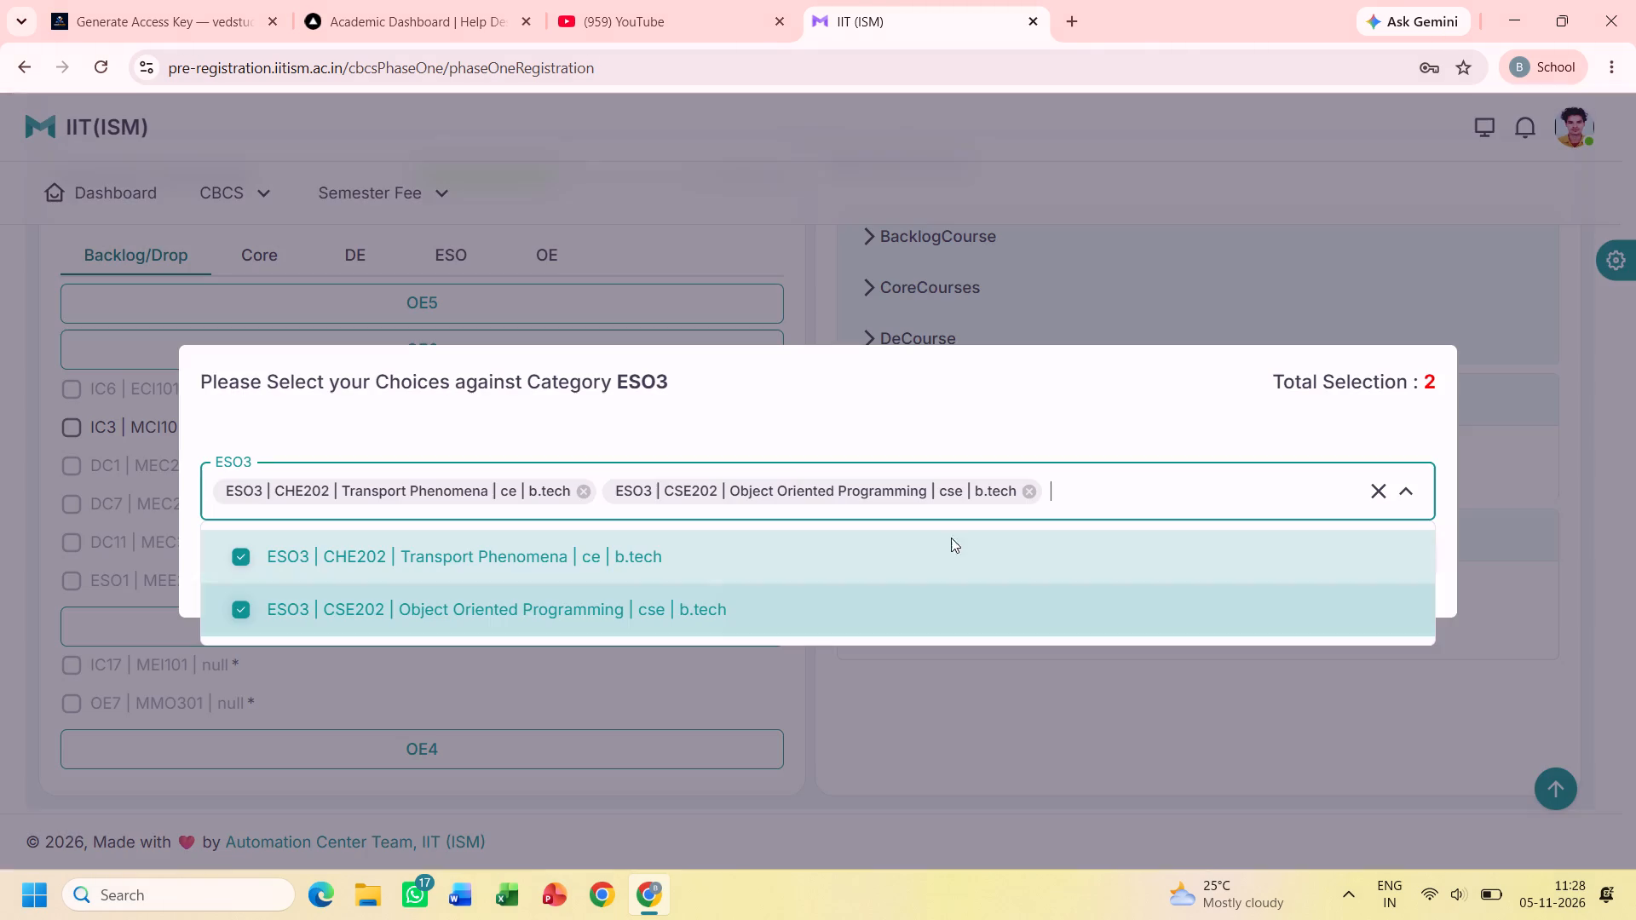
pyautogui.click(1468, 584)
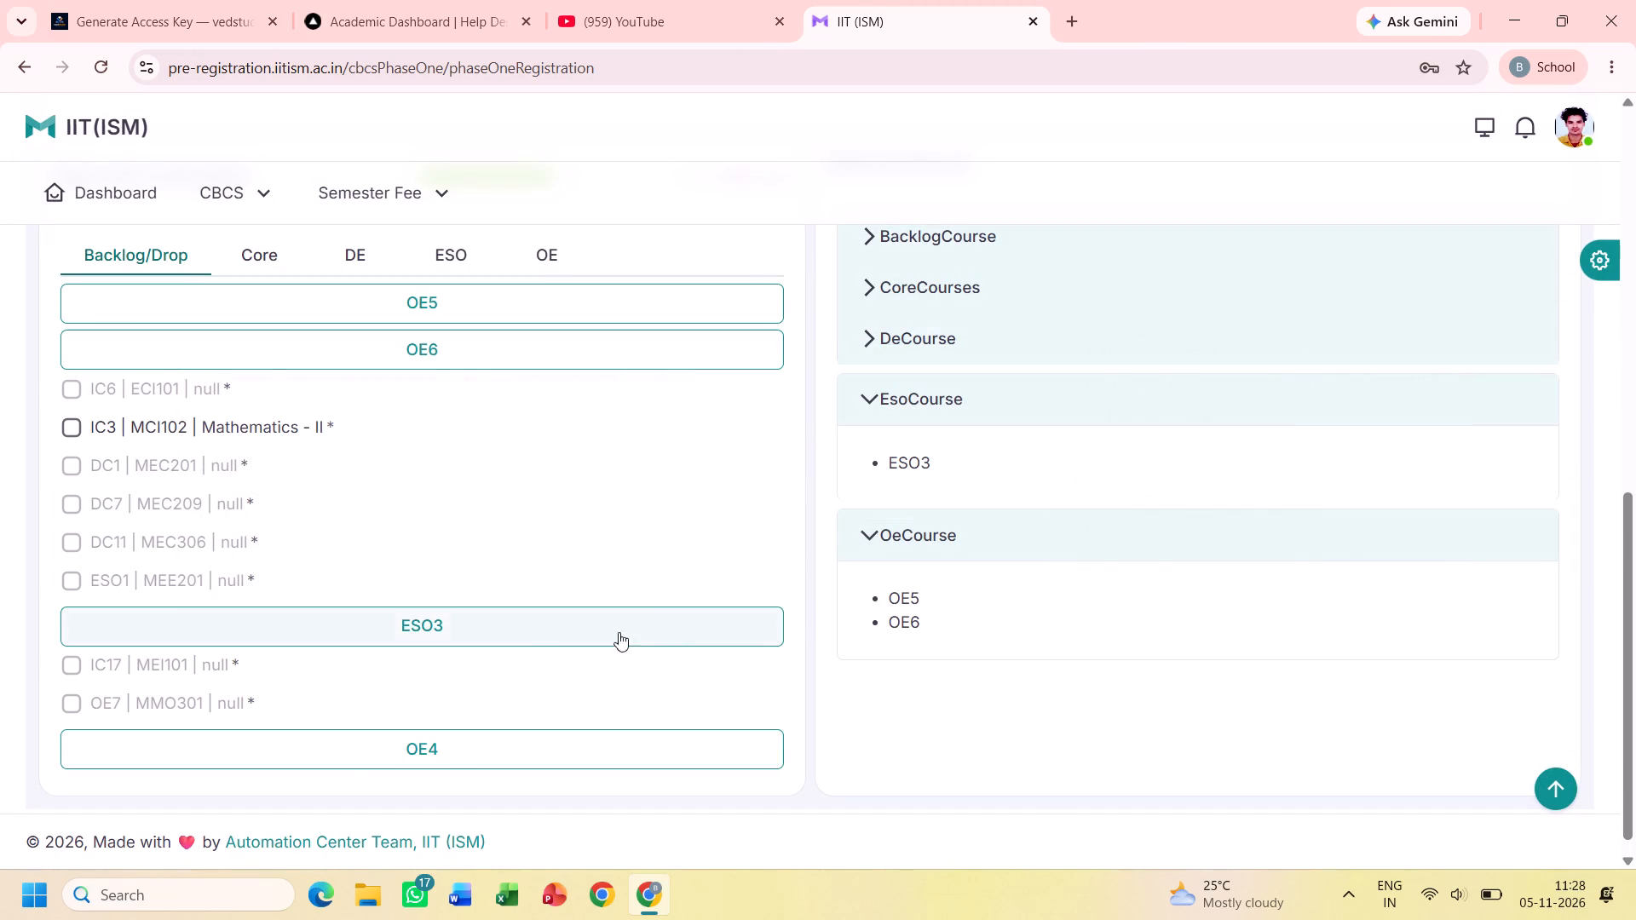
pyautogui.click(552, 623)
pyautogui.click(1403, 546)
# In the backlog OE4 category, choose CED528, CED531, CED533, CEO524 and CHD404 in that priority order.
pyautogui.scroll(-2, 783, 506)
pyautogui.click(439, 737)
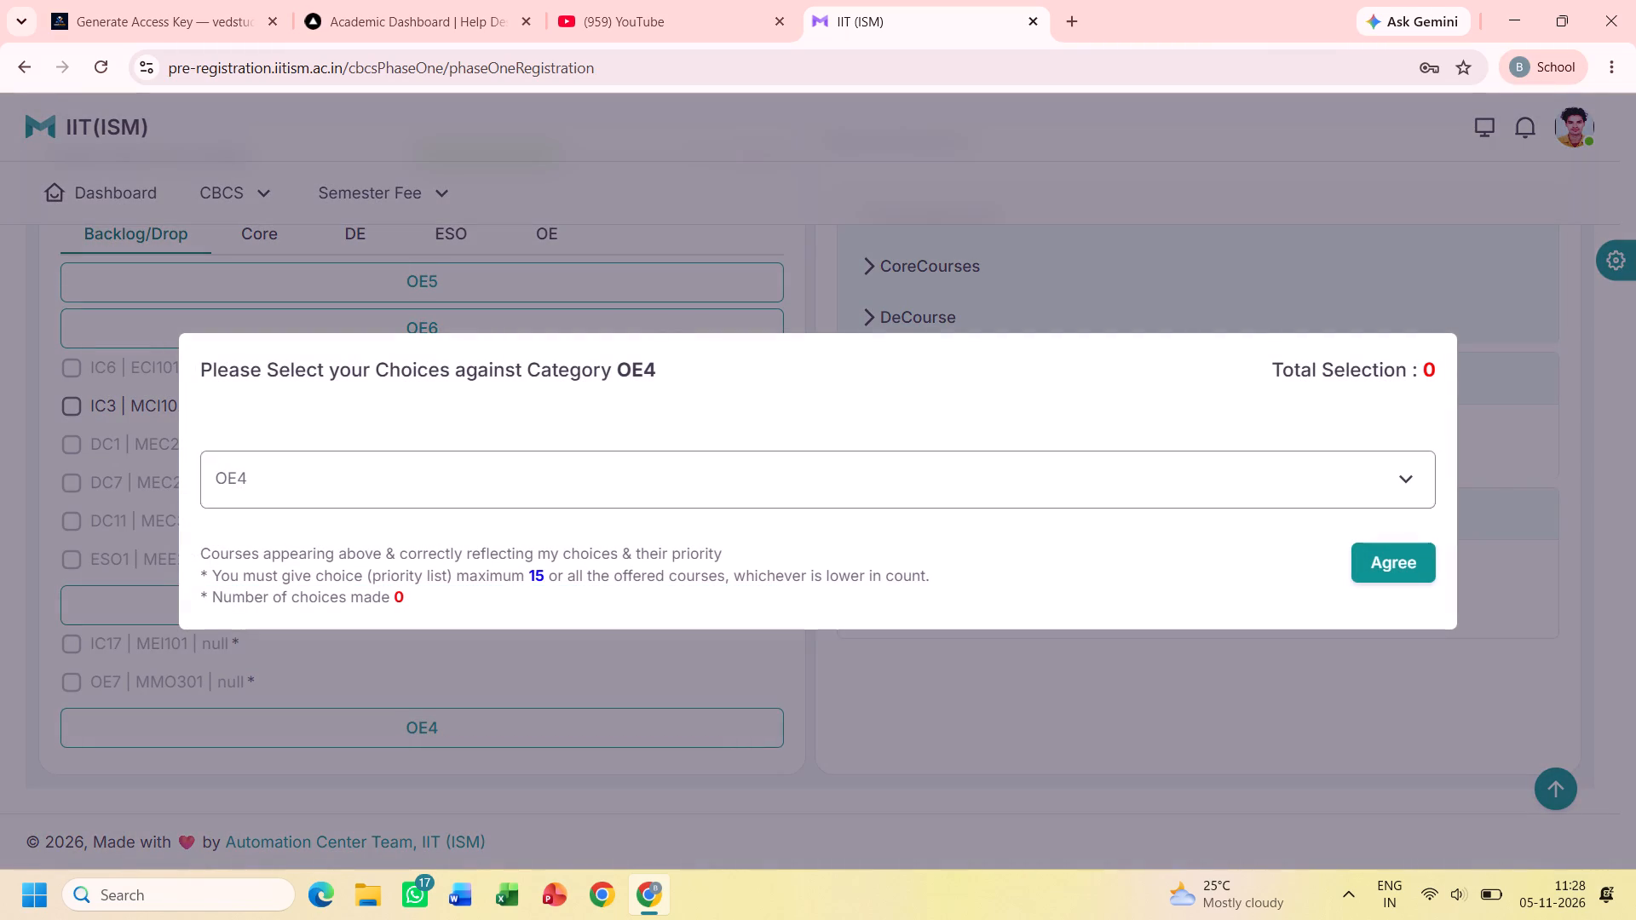
pyautogui.click(1409, 486)
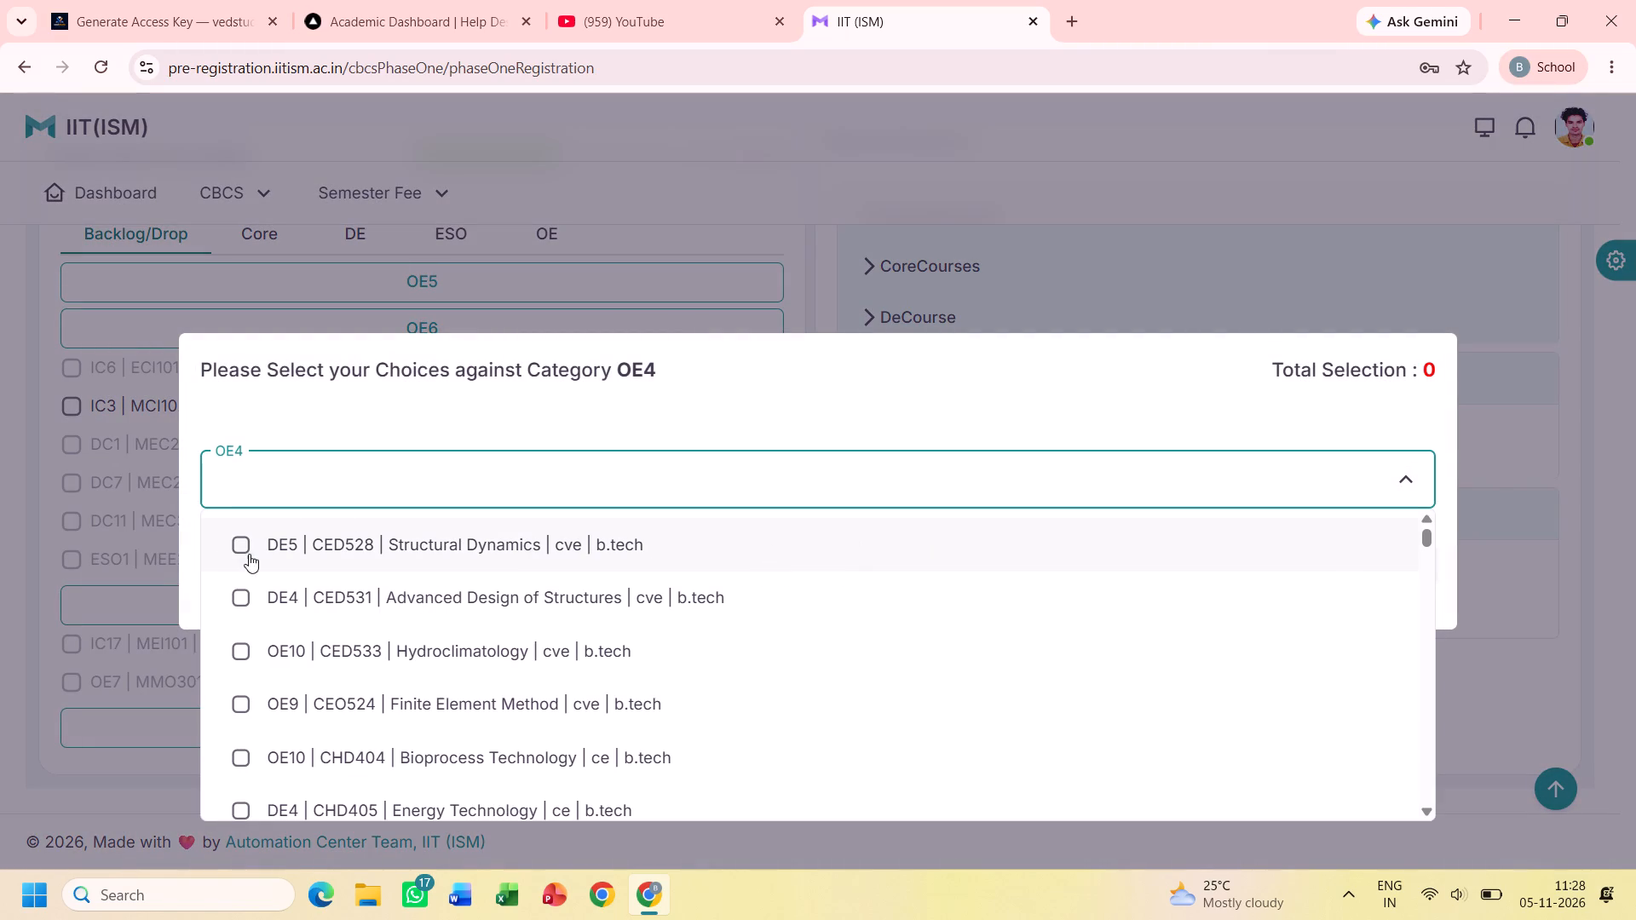
pyautogui.click(247, 548)
pyautogui.click(245, 598)
pyautogui.click(239, 651)
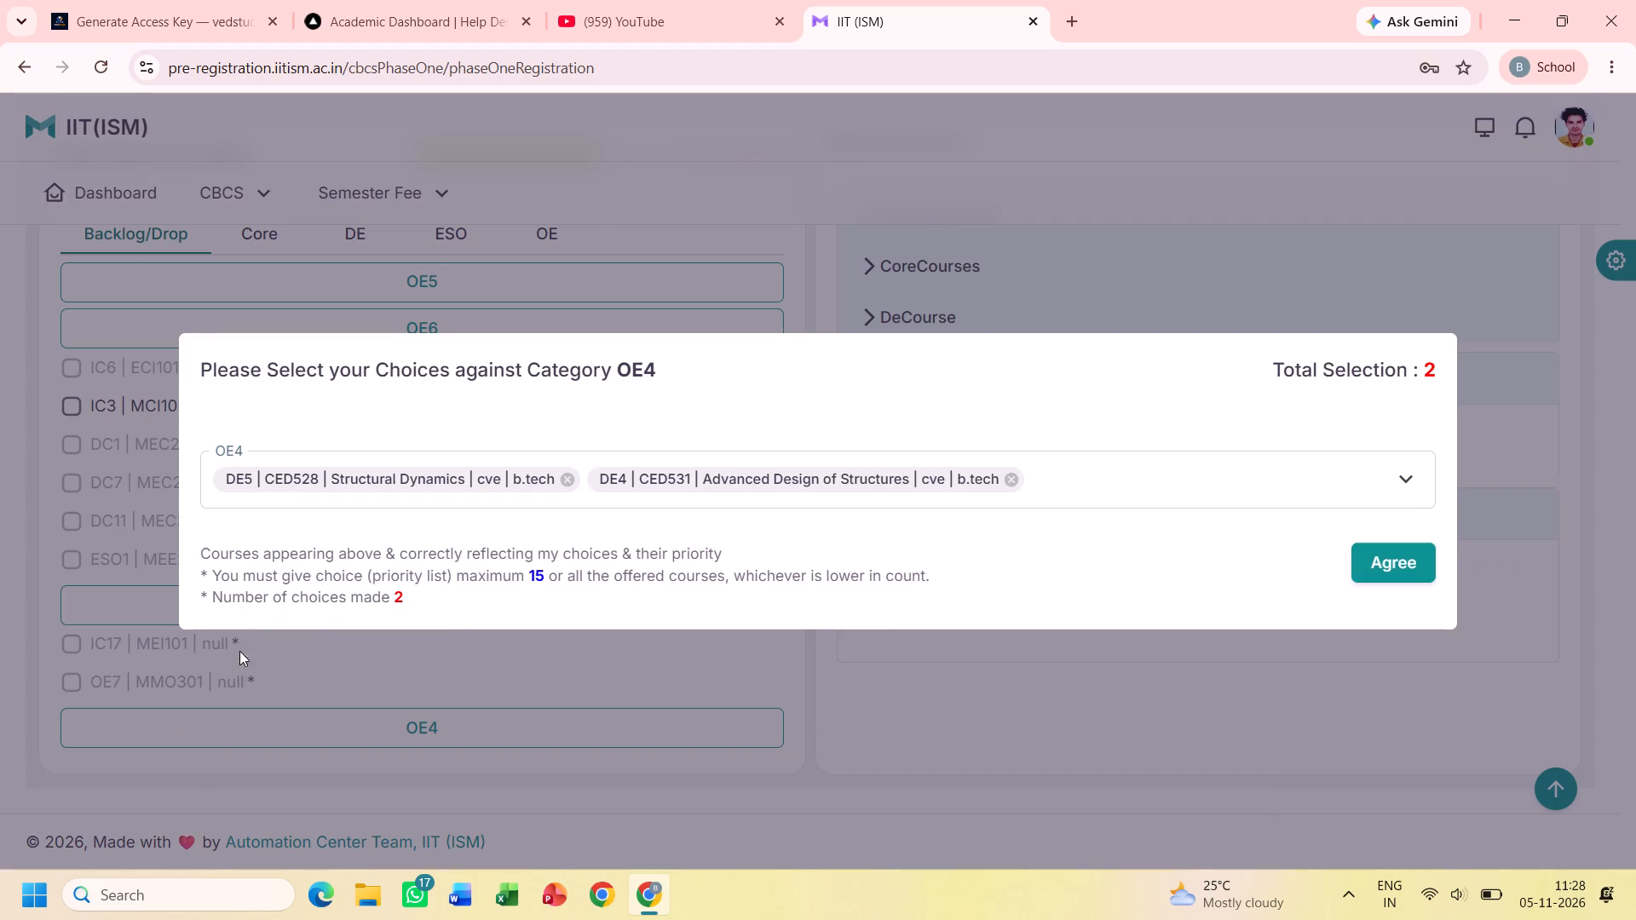
pyautogui.click(1420, 483)
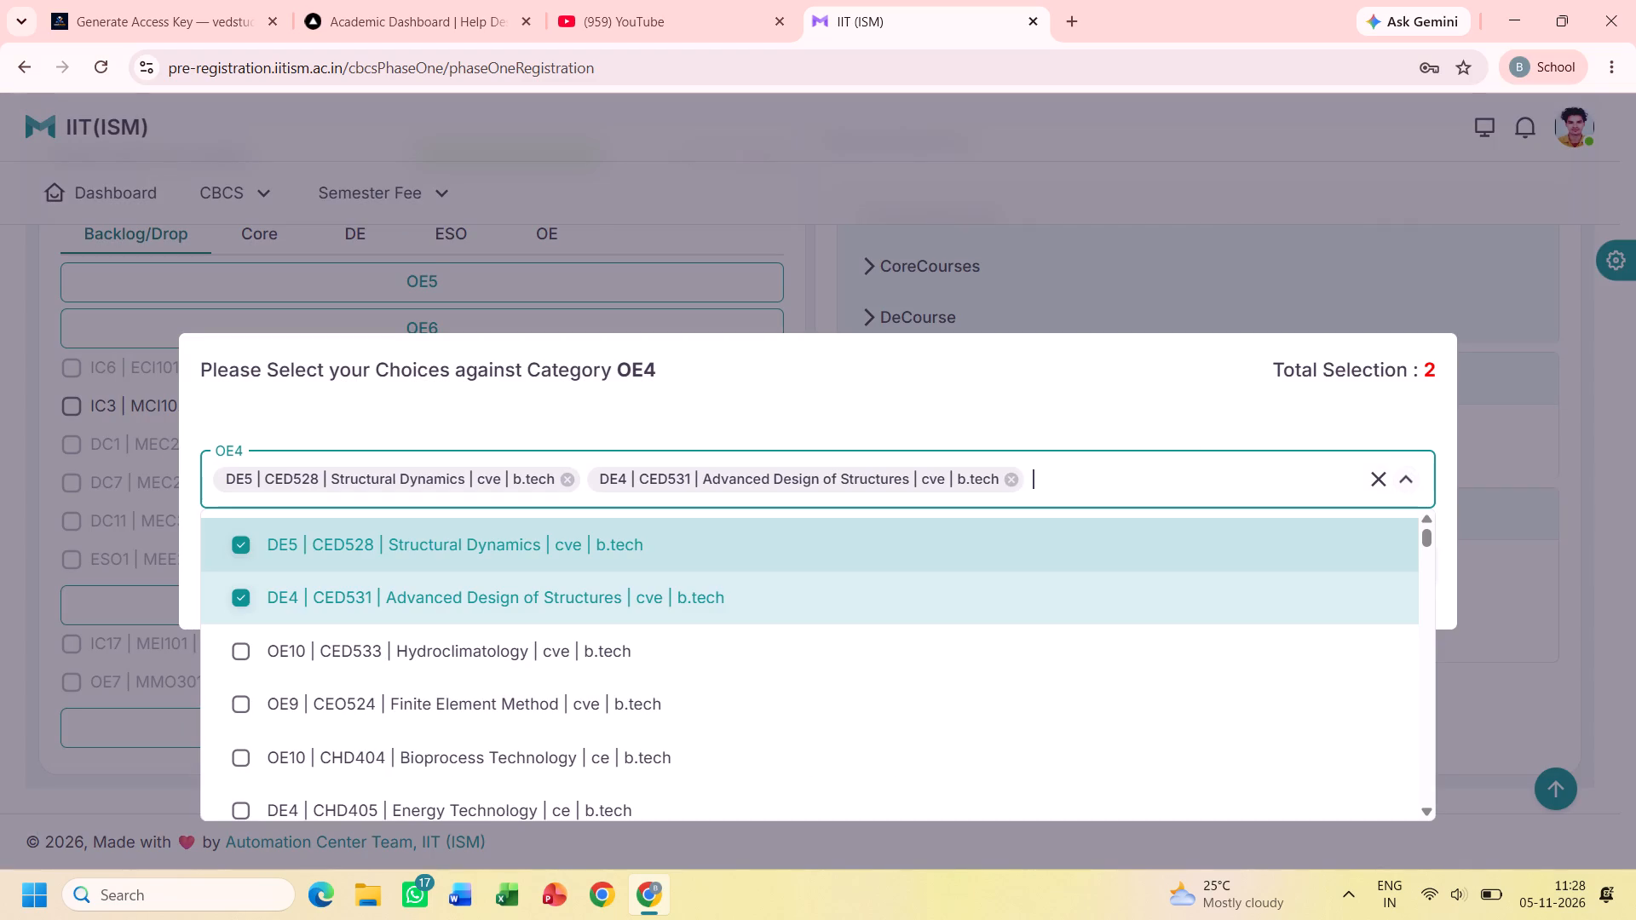
pyautogui.click(242, 648)
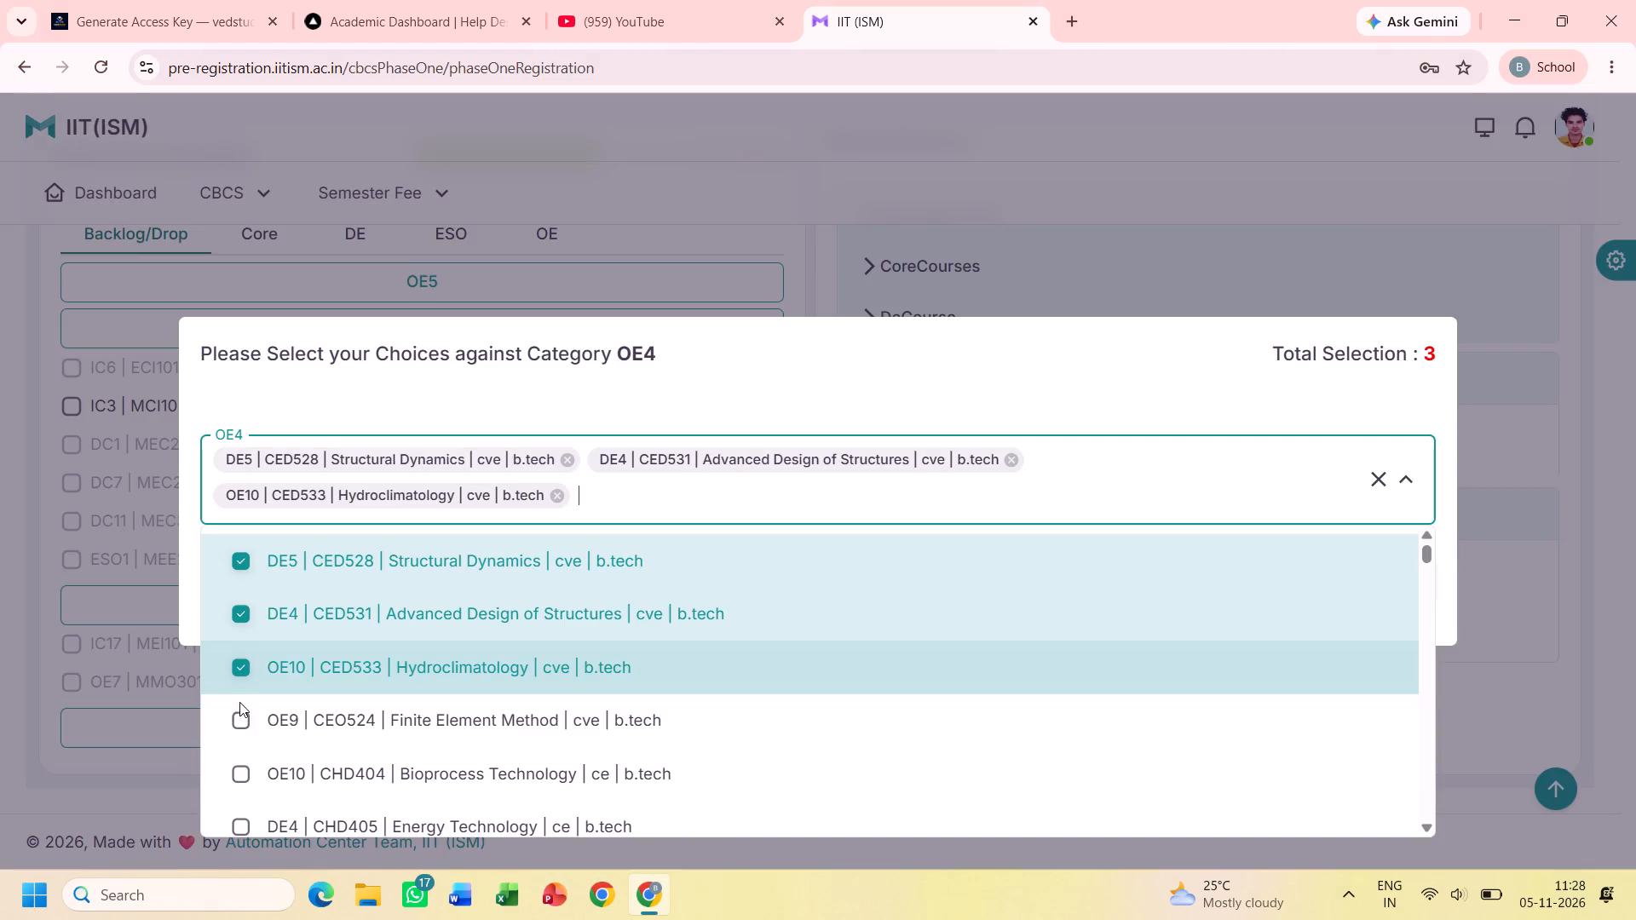
pyautogui.click(239, 702)
pyautogui.click(238, 768)
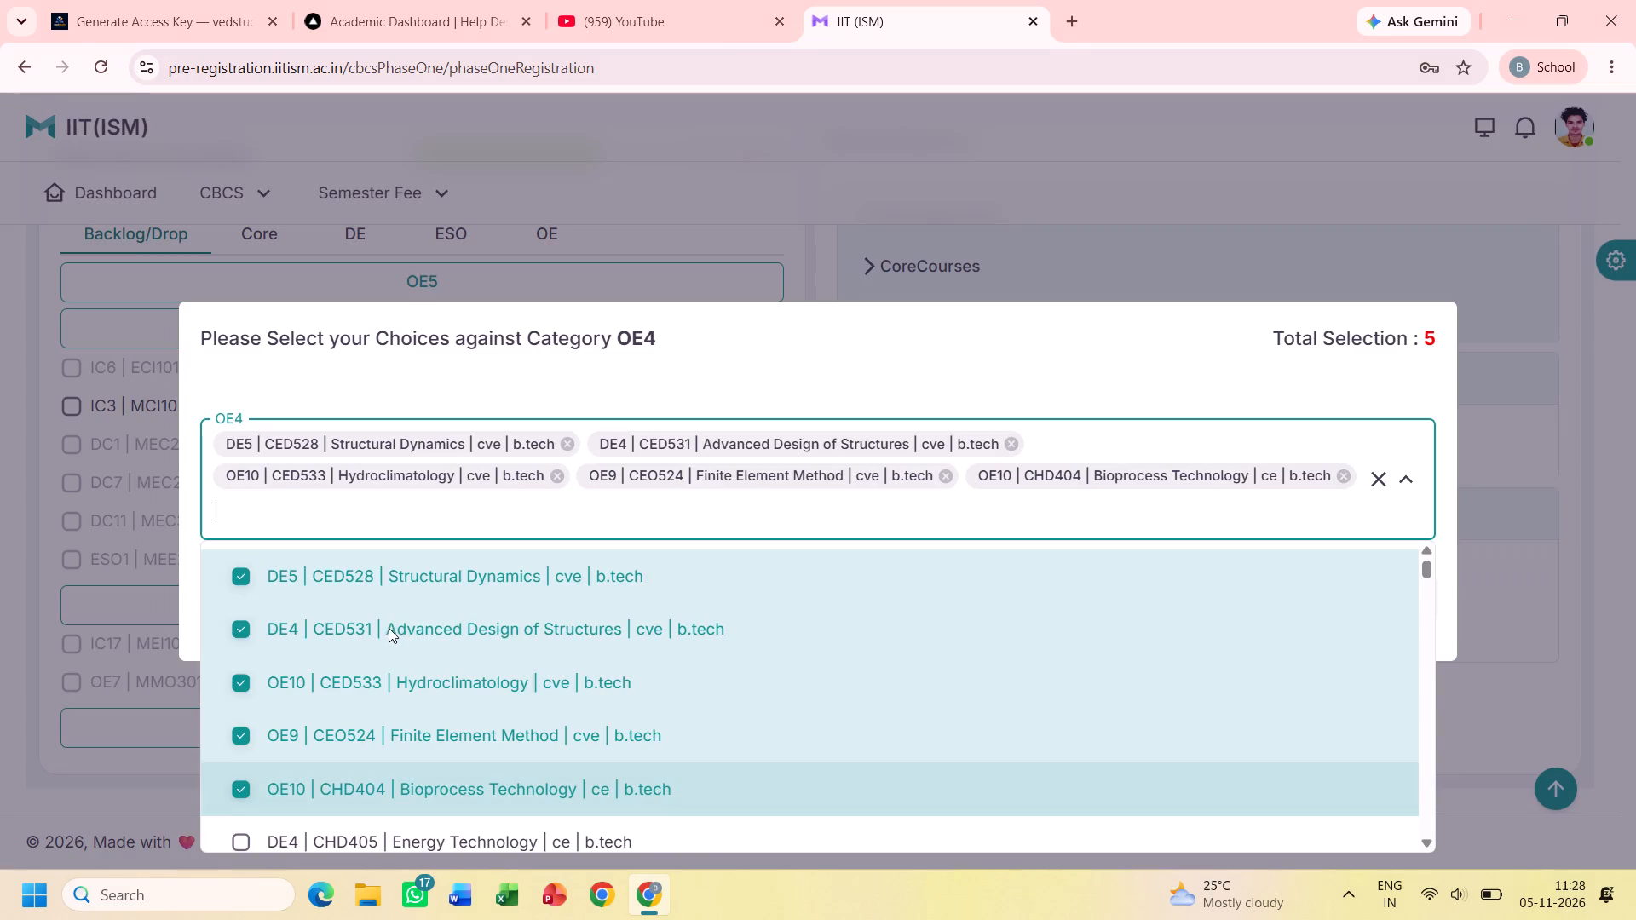
# Add the ce courses CHD407, CHD405, CHD415 and CHD413 to the OE4 choices in that order.
pyautogui.scroll(-3, 438, 642)
pyautogui.click(243, 572)
pyautogui.click(239, 635)
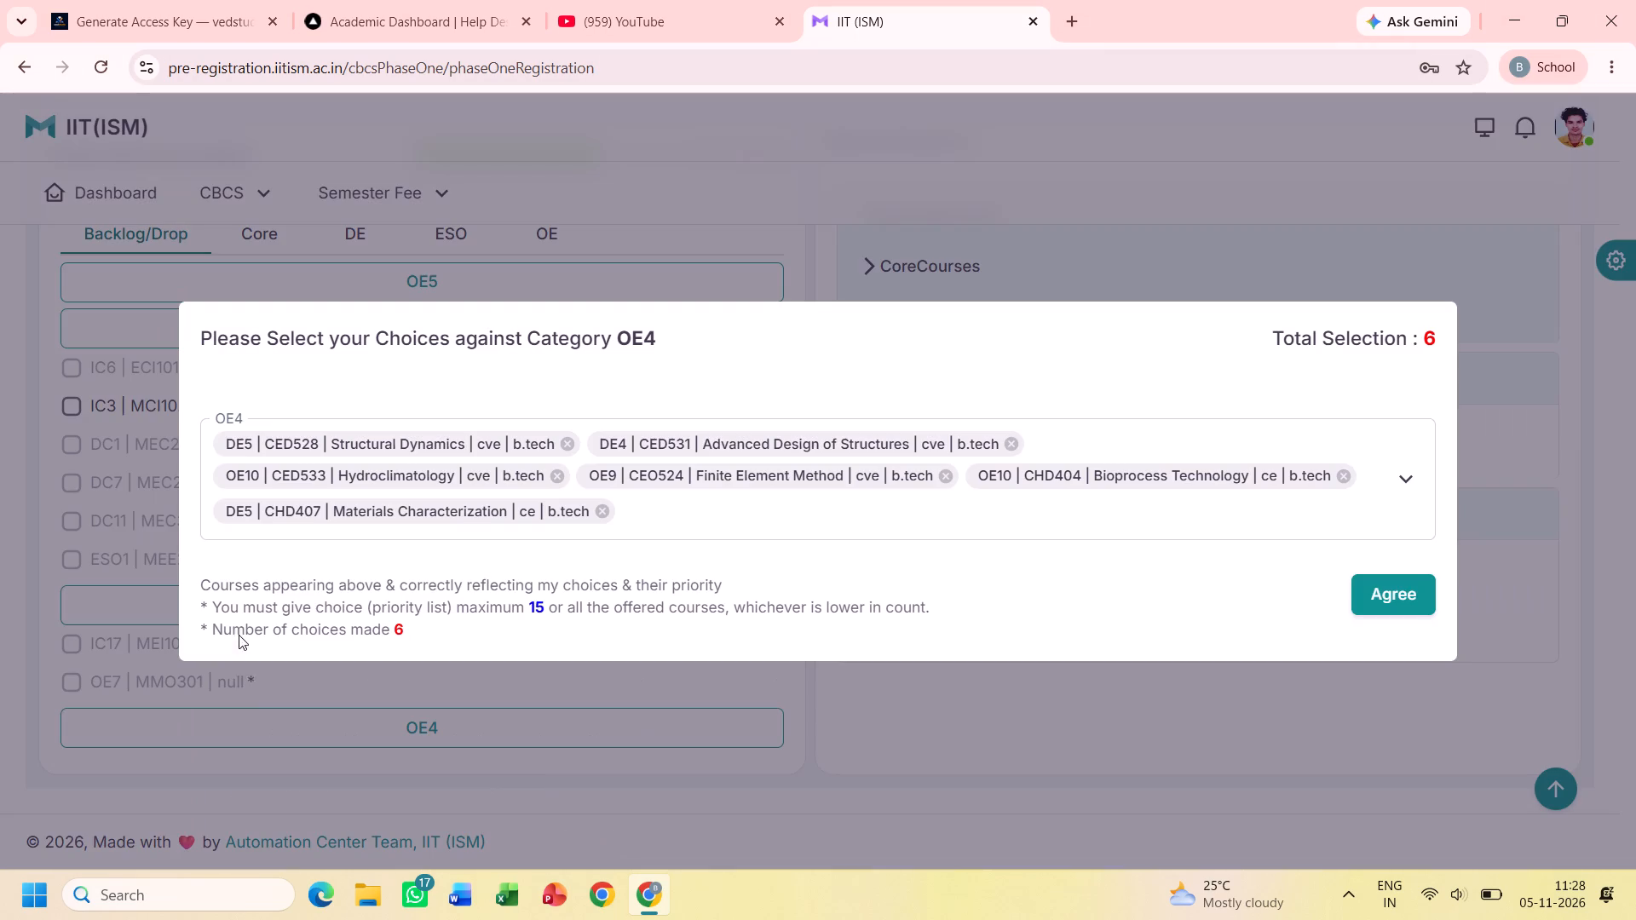
pyautogui.click(1414, 478)
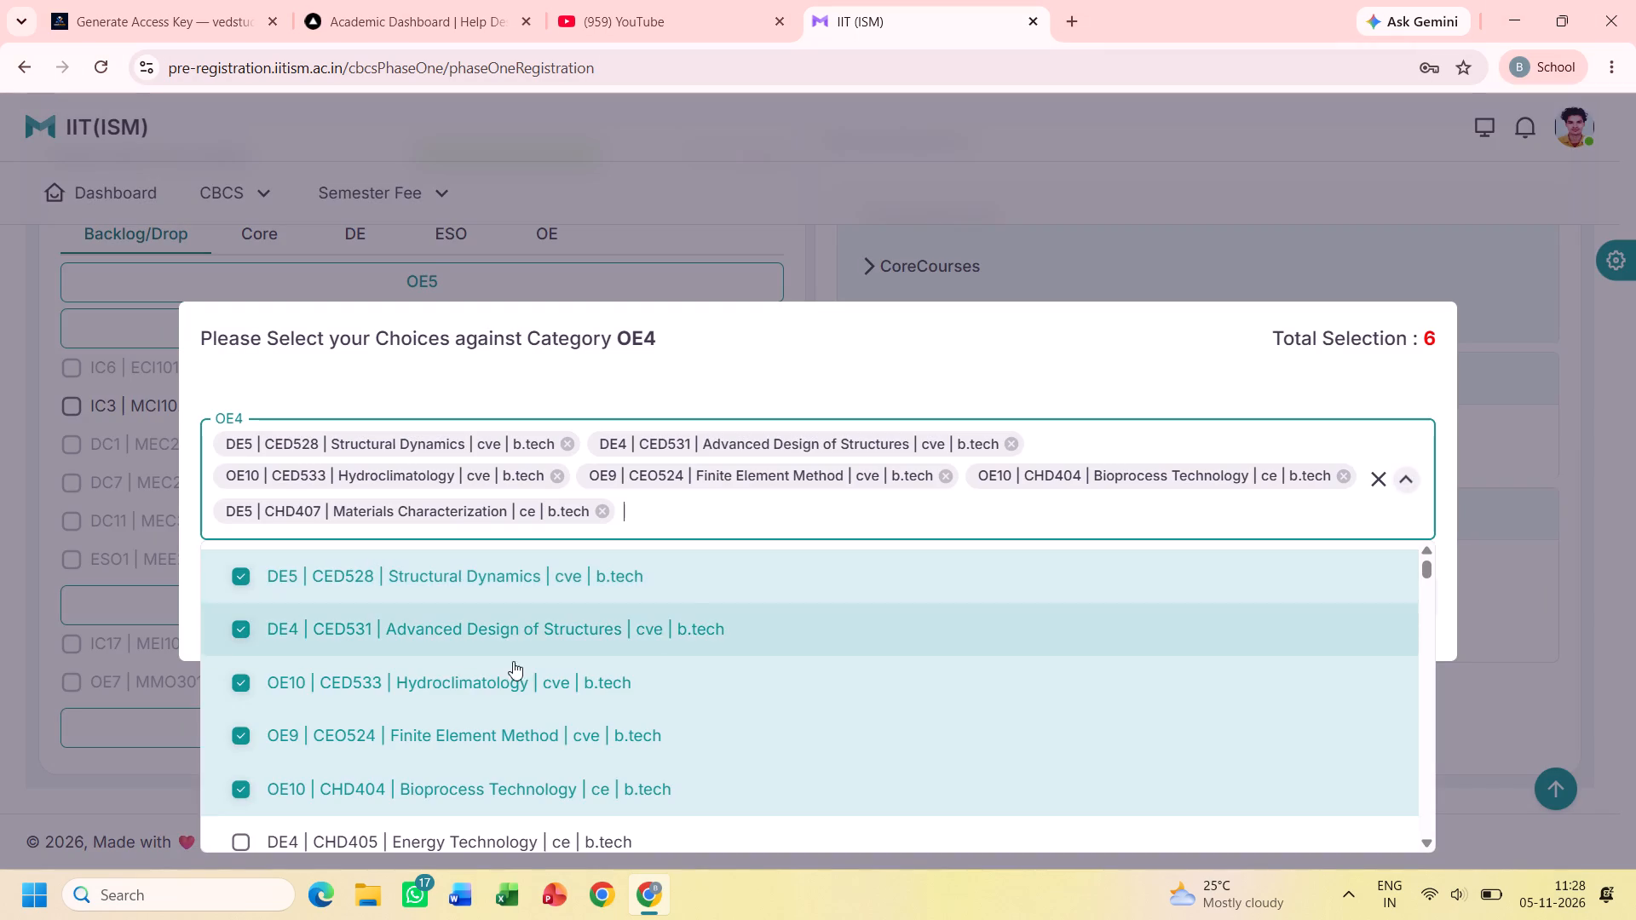
pyautogui.scroll(-2, 432, 671)
pyautogui.click(248, 630)
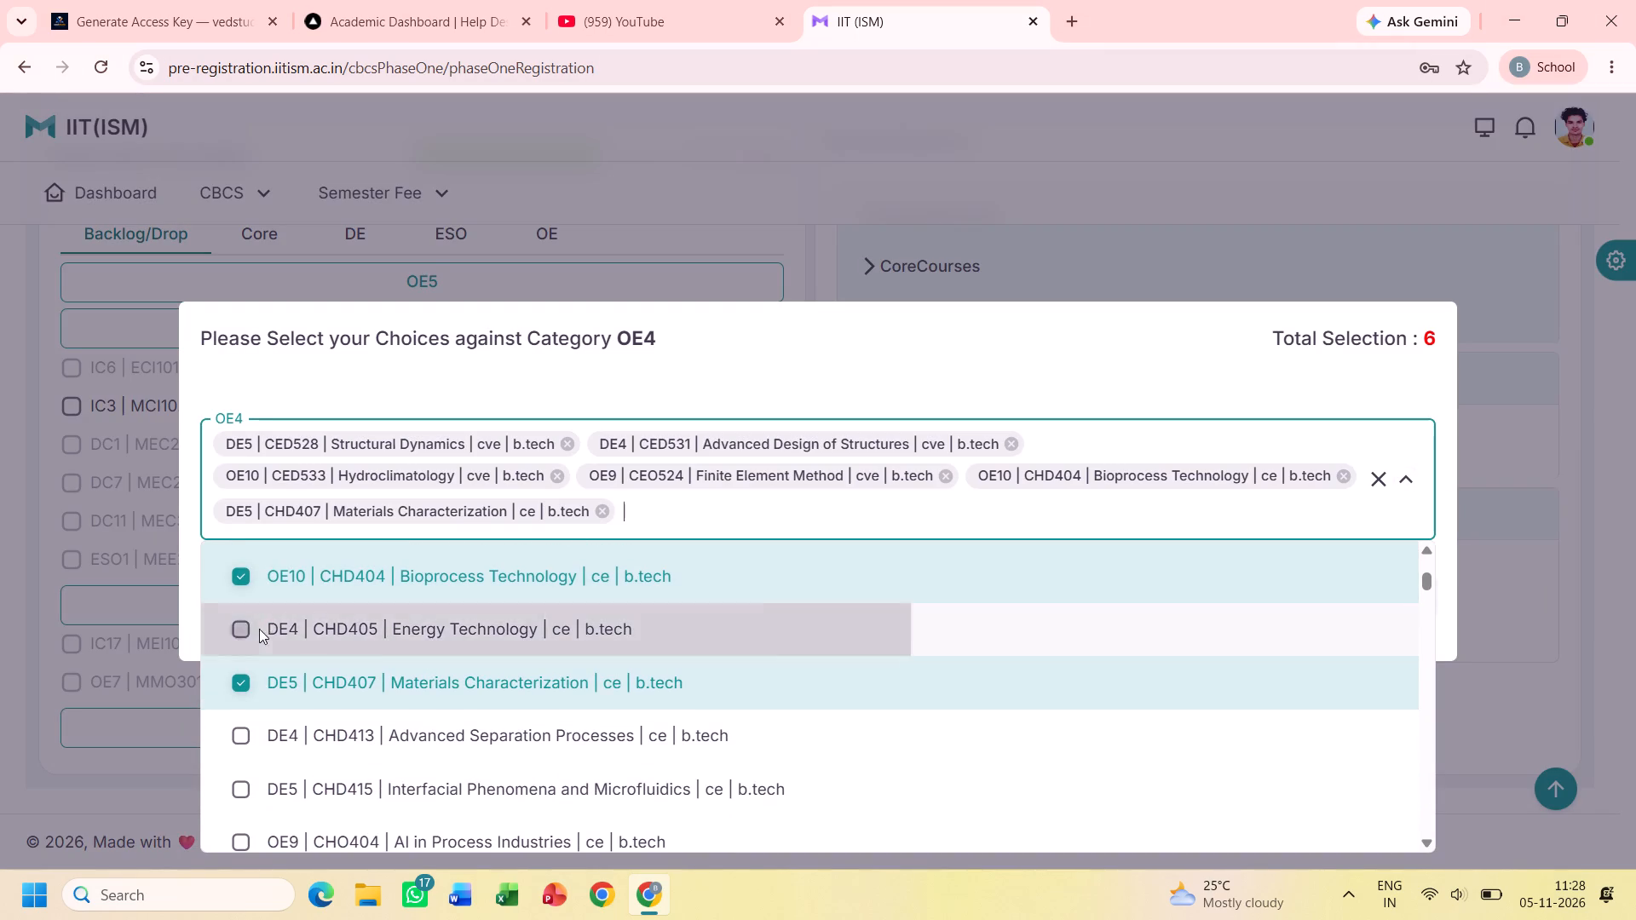
pyautogui.scroll(-2, 723, 609)
pyautogui.click(242, 586)
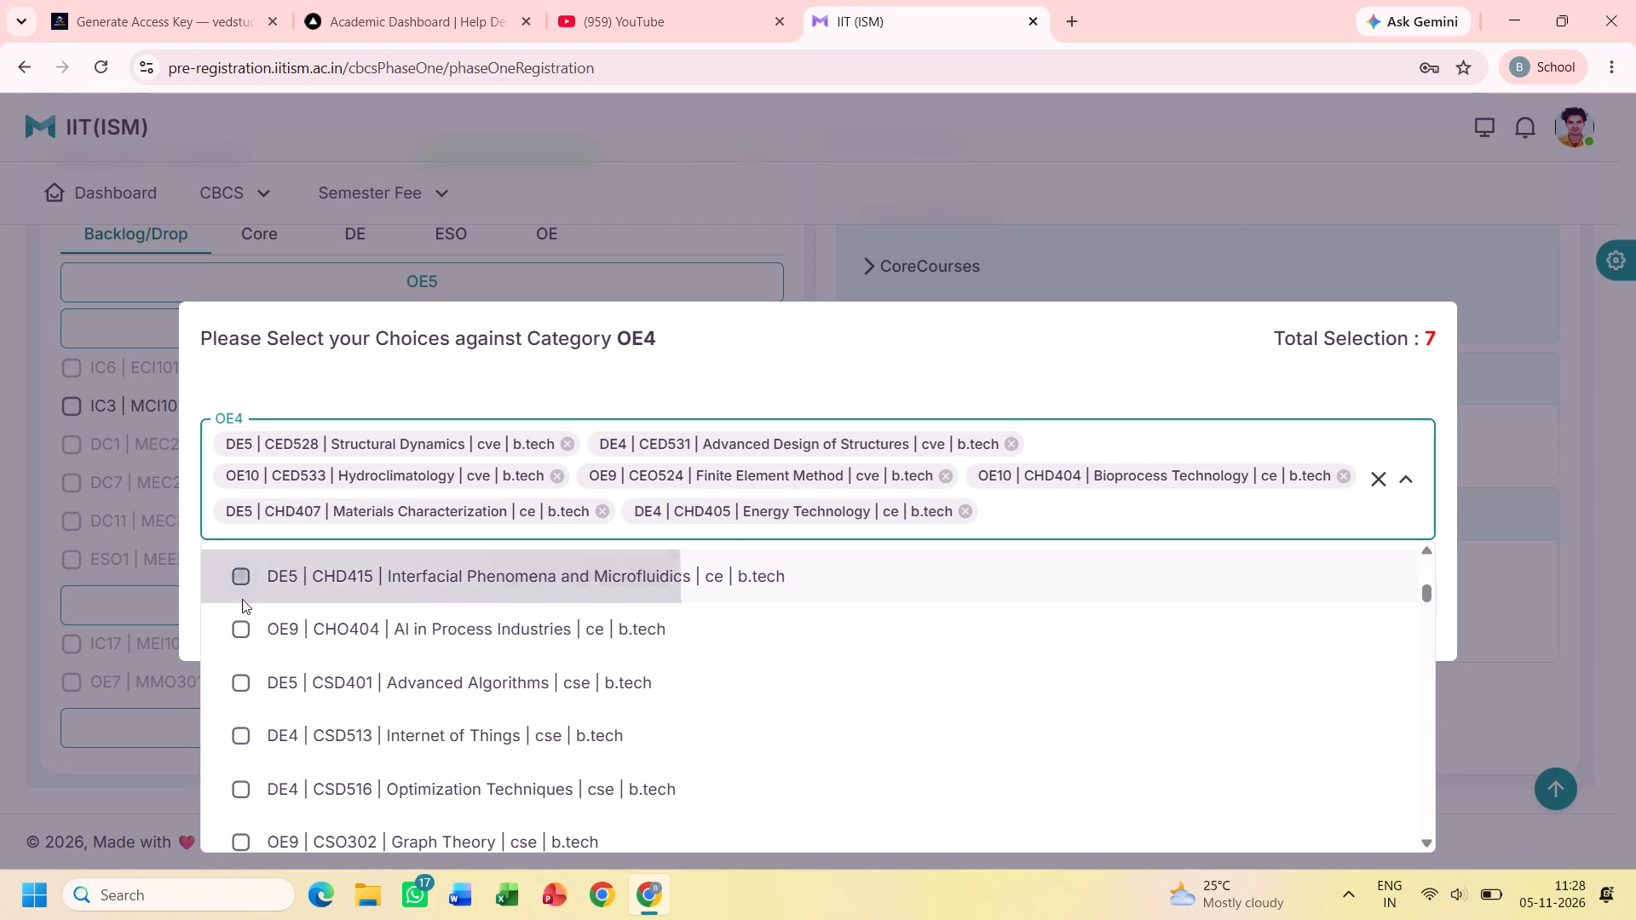
pyautogui.click(243, 624)
pyautogui.click(1401, 480)
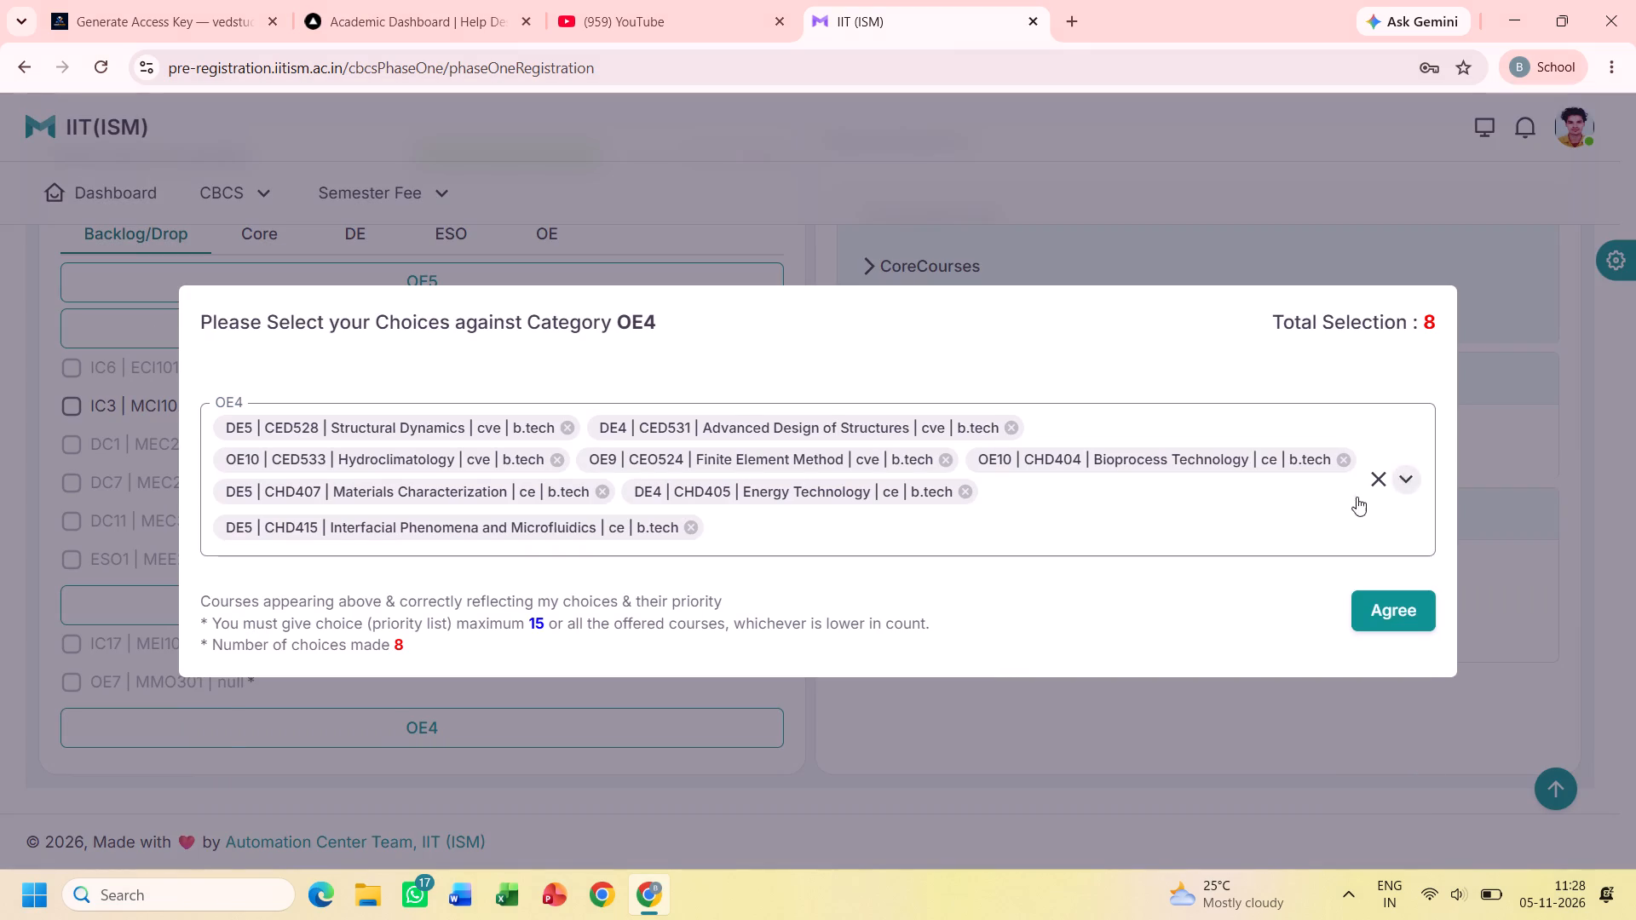
pyautogui.scroll(-2, 529, 676)
pyautogui.scroll(-1, 457, 678)
pyautogui.click(245, 649)
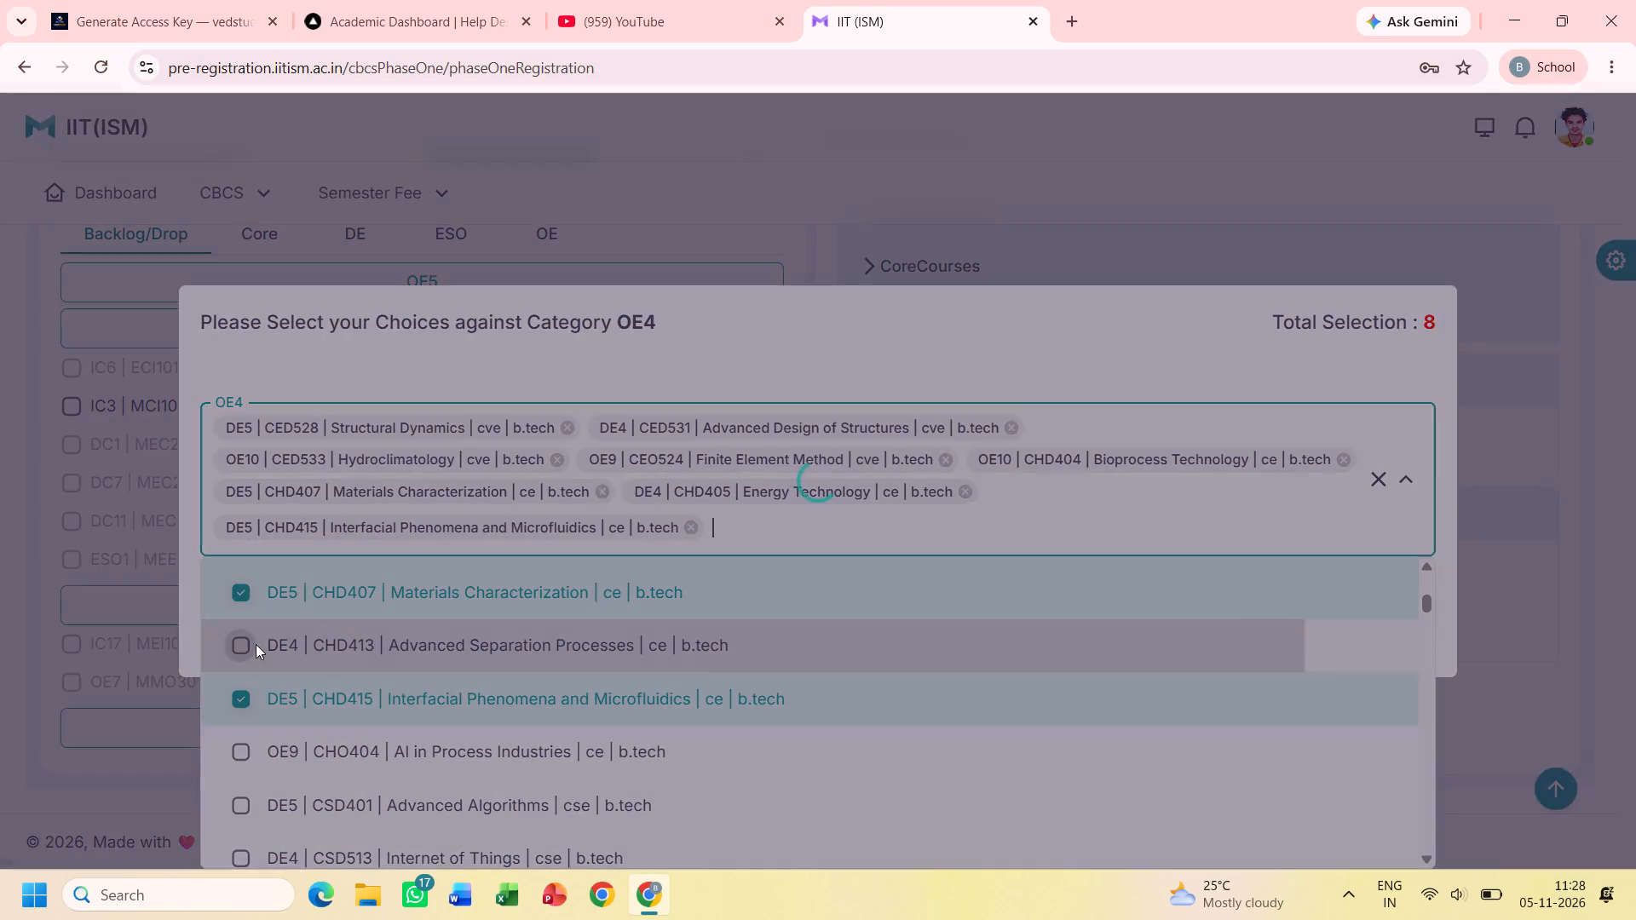
# Add the cse courses CSD401 Advanced Algorithms, CSD513 Internet of Things and CSD516 Optimization Techniques to the OE4 choices.
pyautogui.scroll(-2, 809, 649)
pyautogui.click(240, 588)
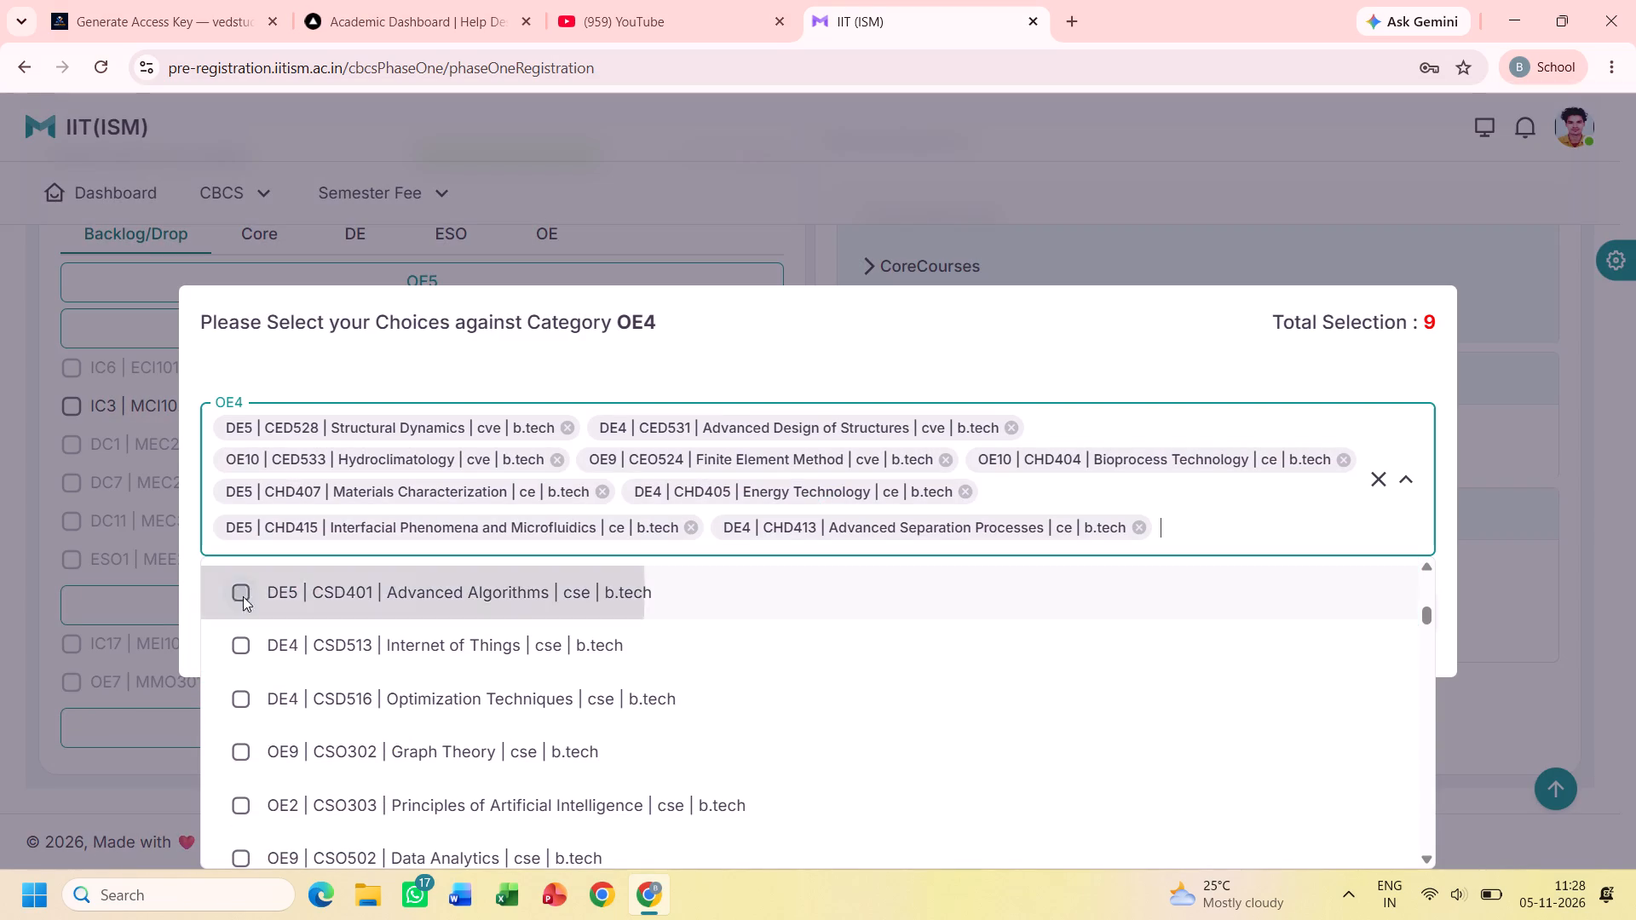
pyautogui.click(245, 641)
pyautogui.click(1404, 486)
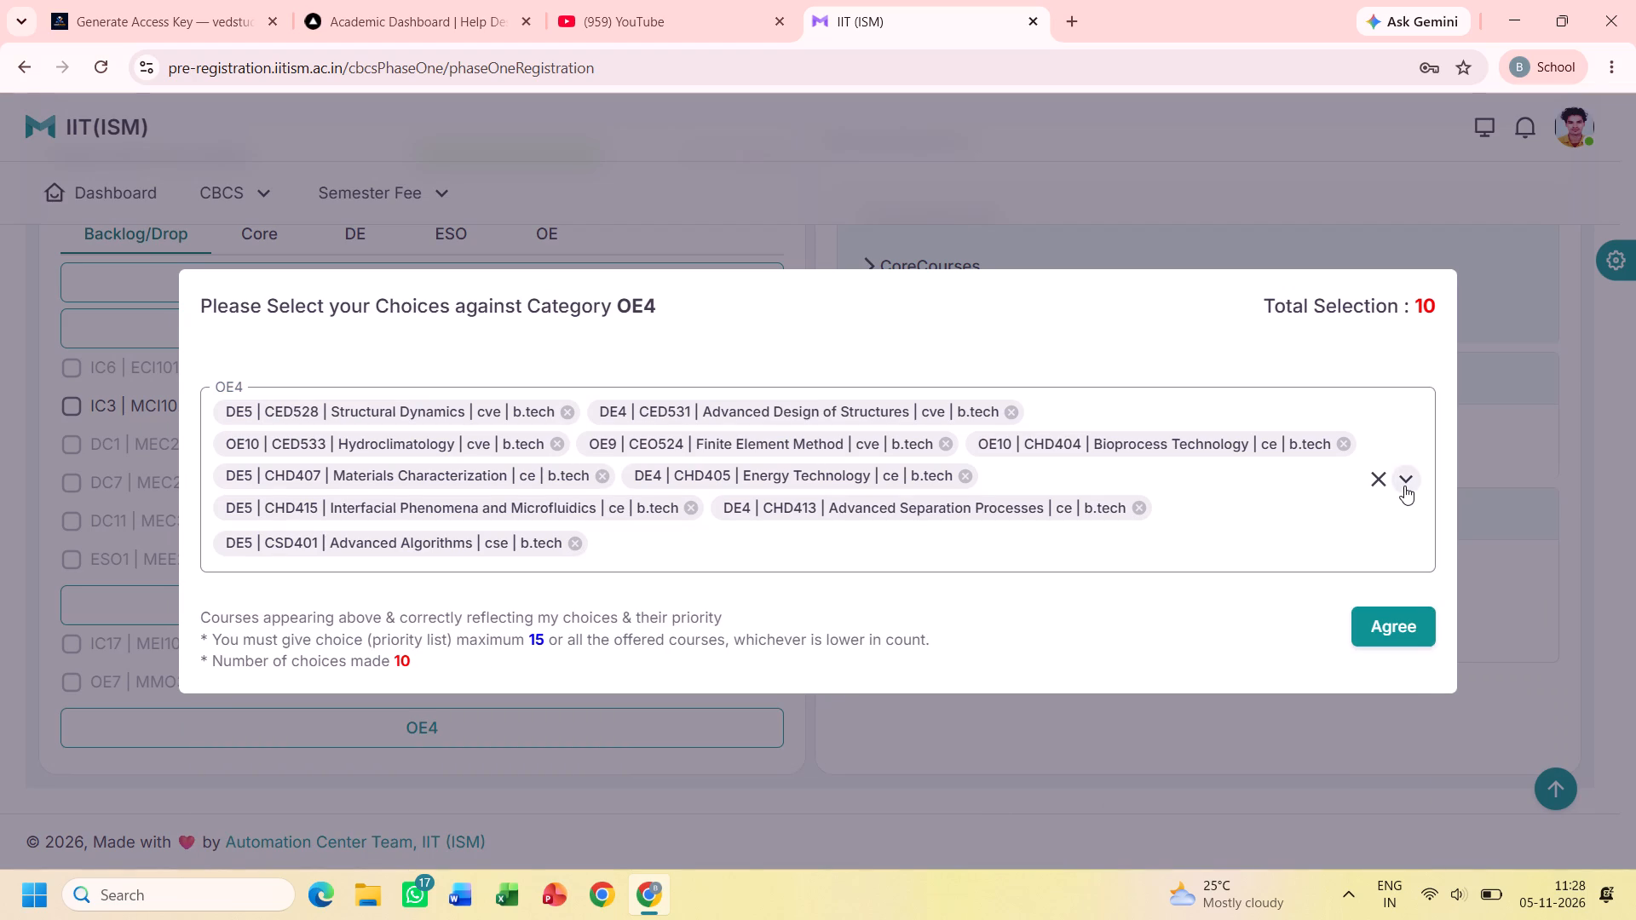
pyautogui.scroll(-5, 519, 702)
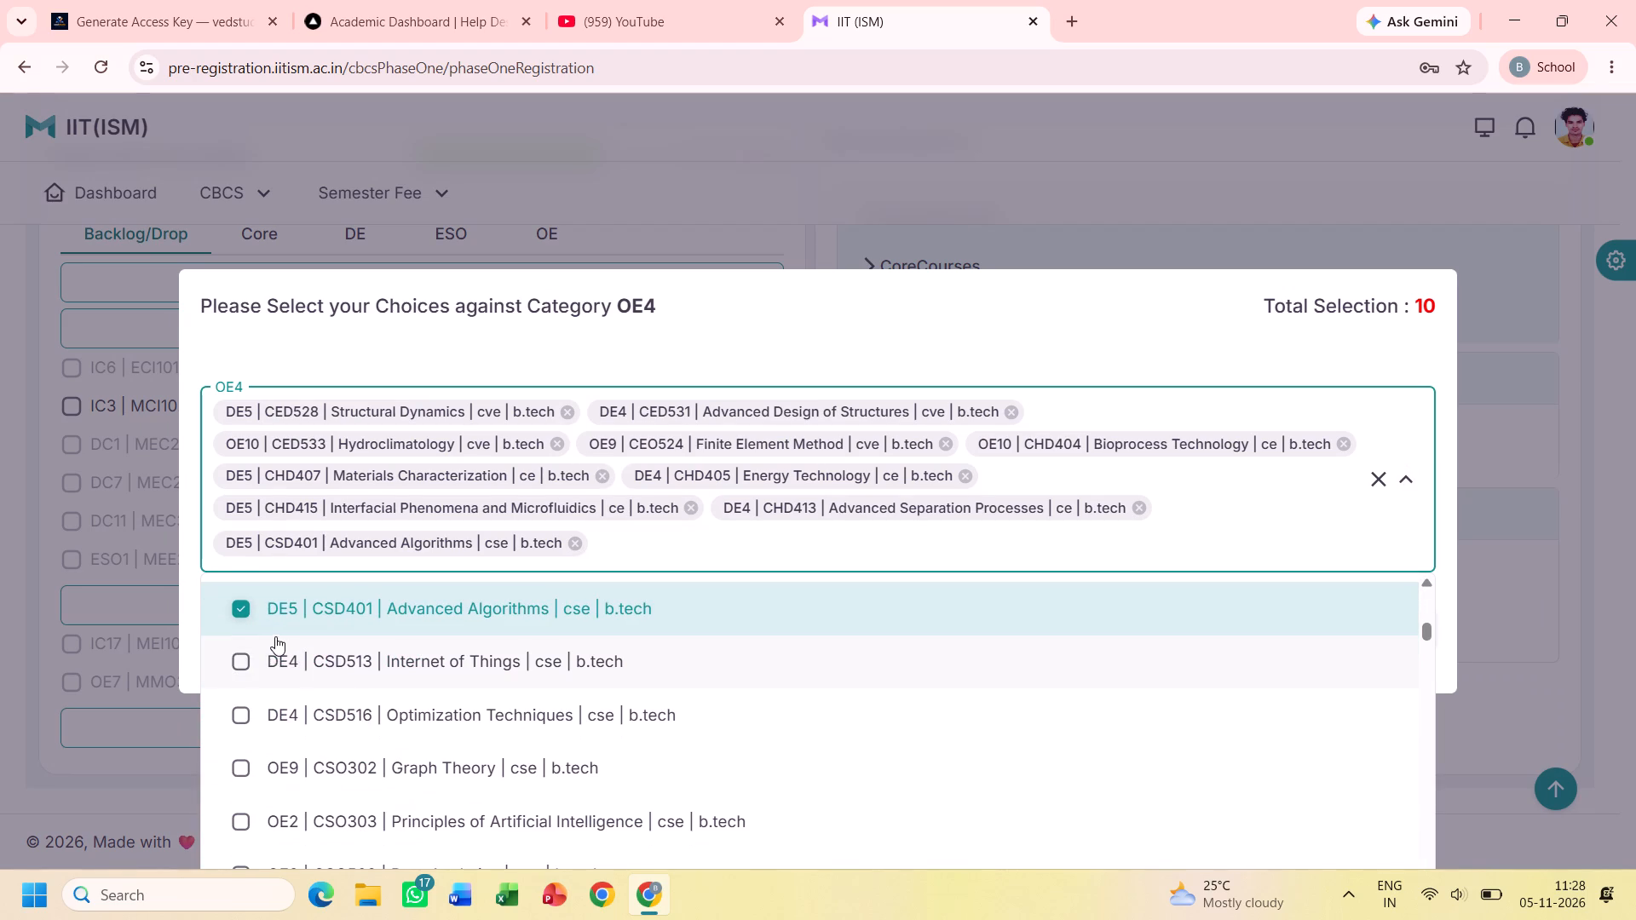
pyautogui.click(241, 658)
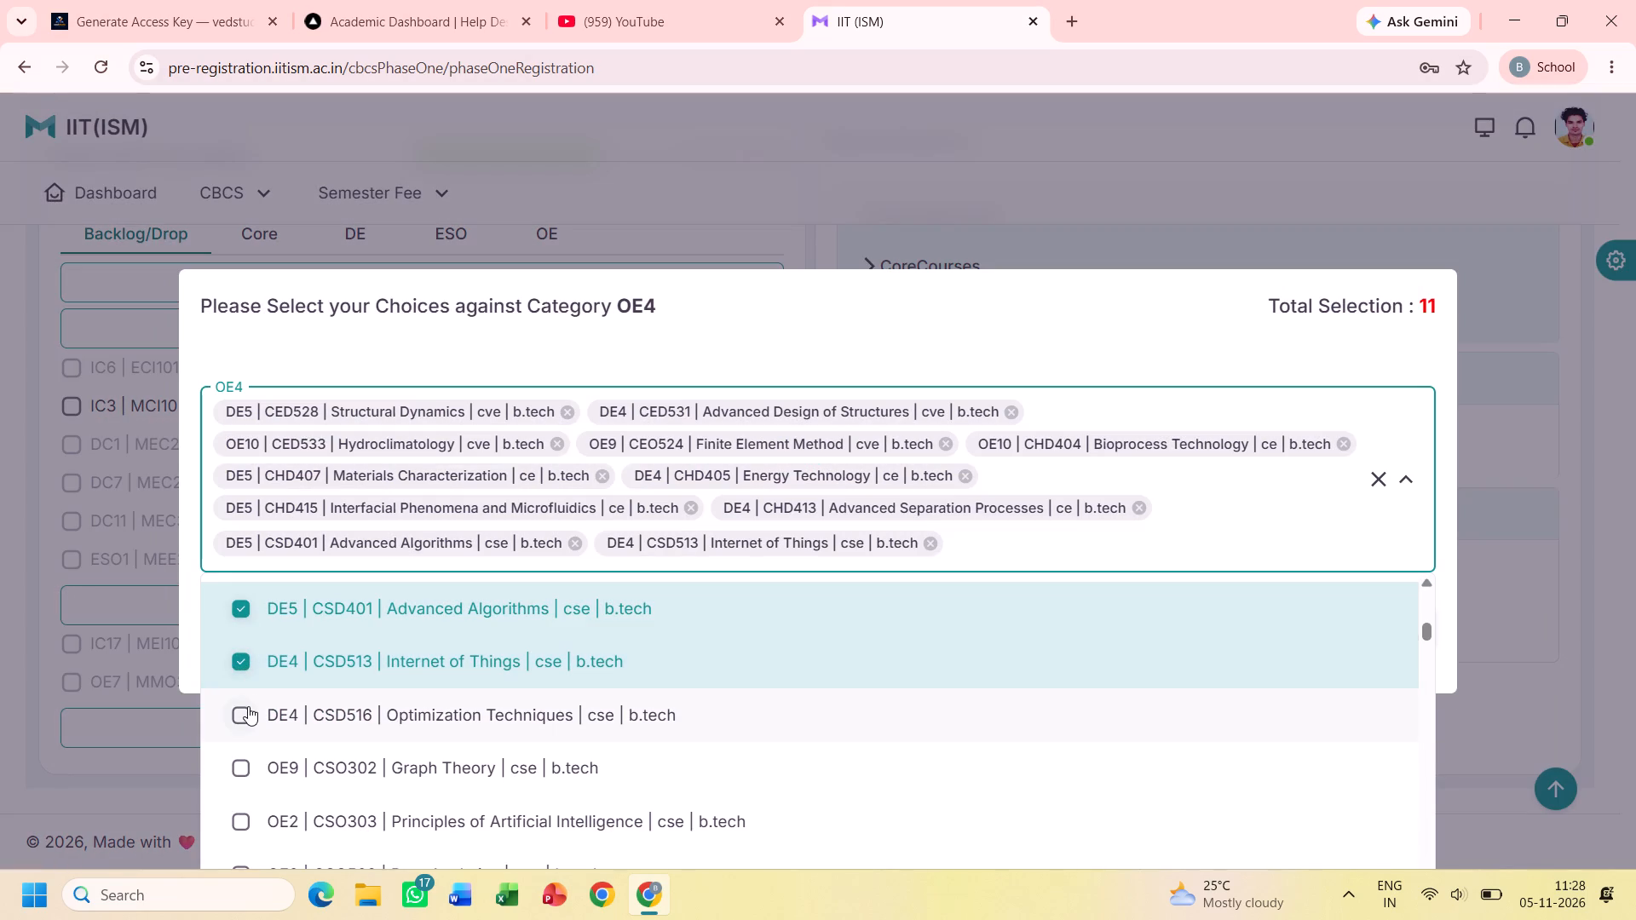
pyautogui.click(248, 706)
# Complete the 15 OE4 choices with CSO303, CSO502 and CSO503, and close the category selection.
pyautogui.scroll(-2, 400, 659)
pyautogui.click(239, 621)
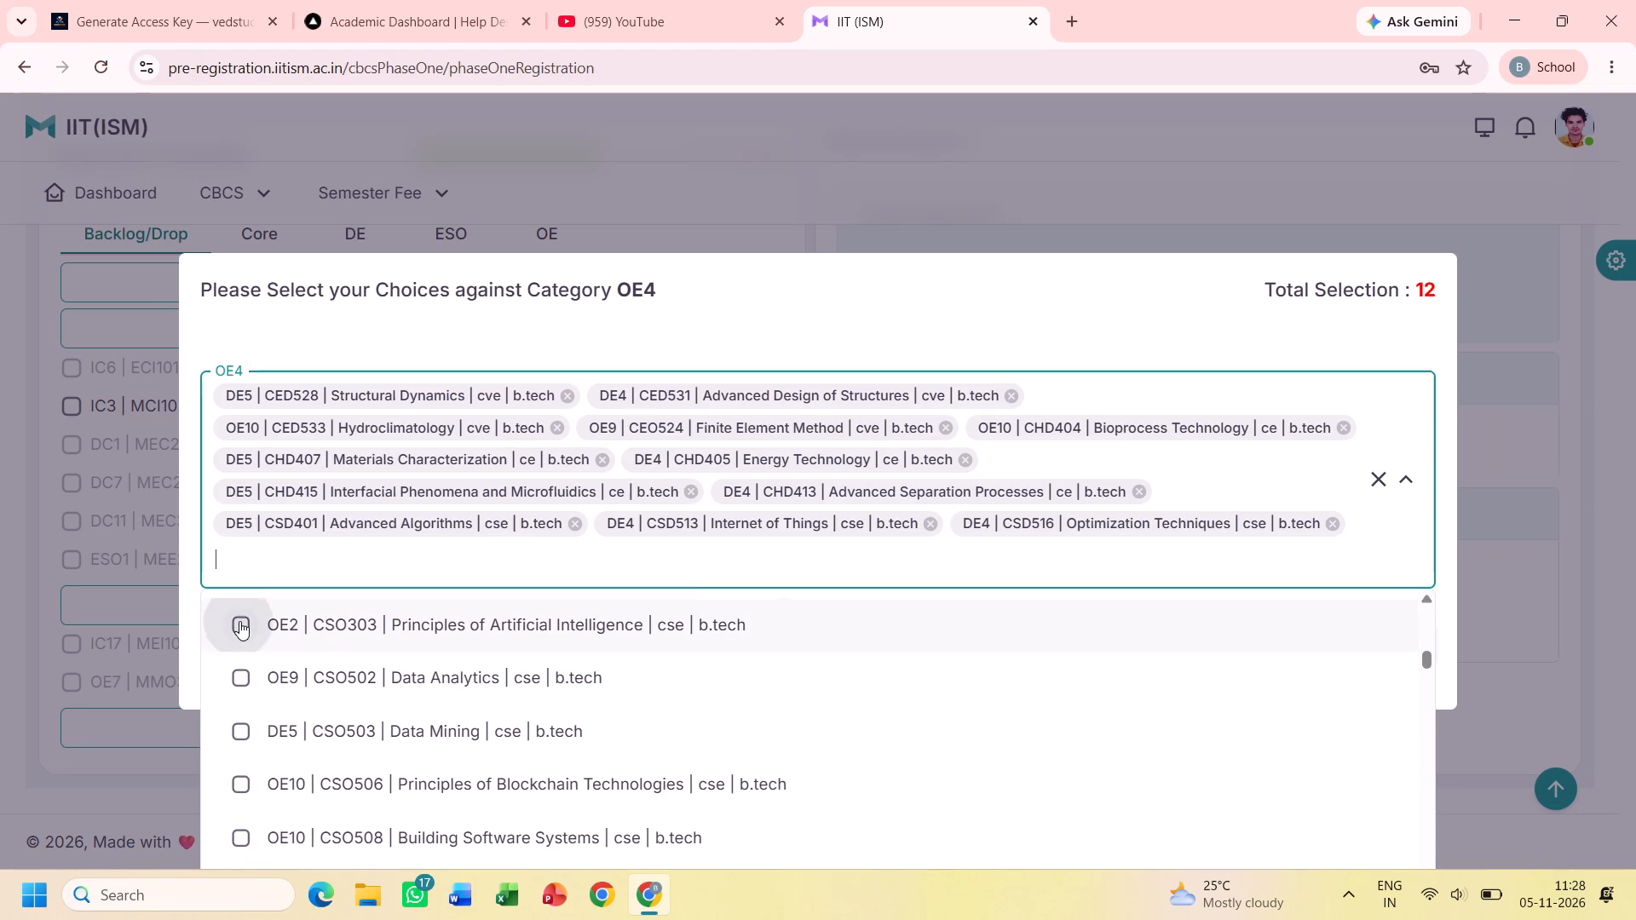
pyautogui.click(247, 678)
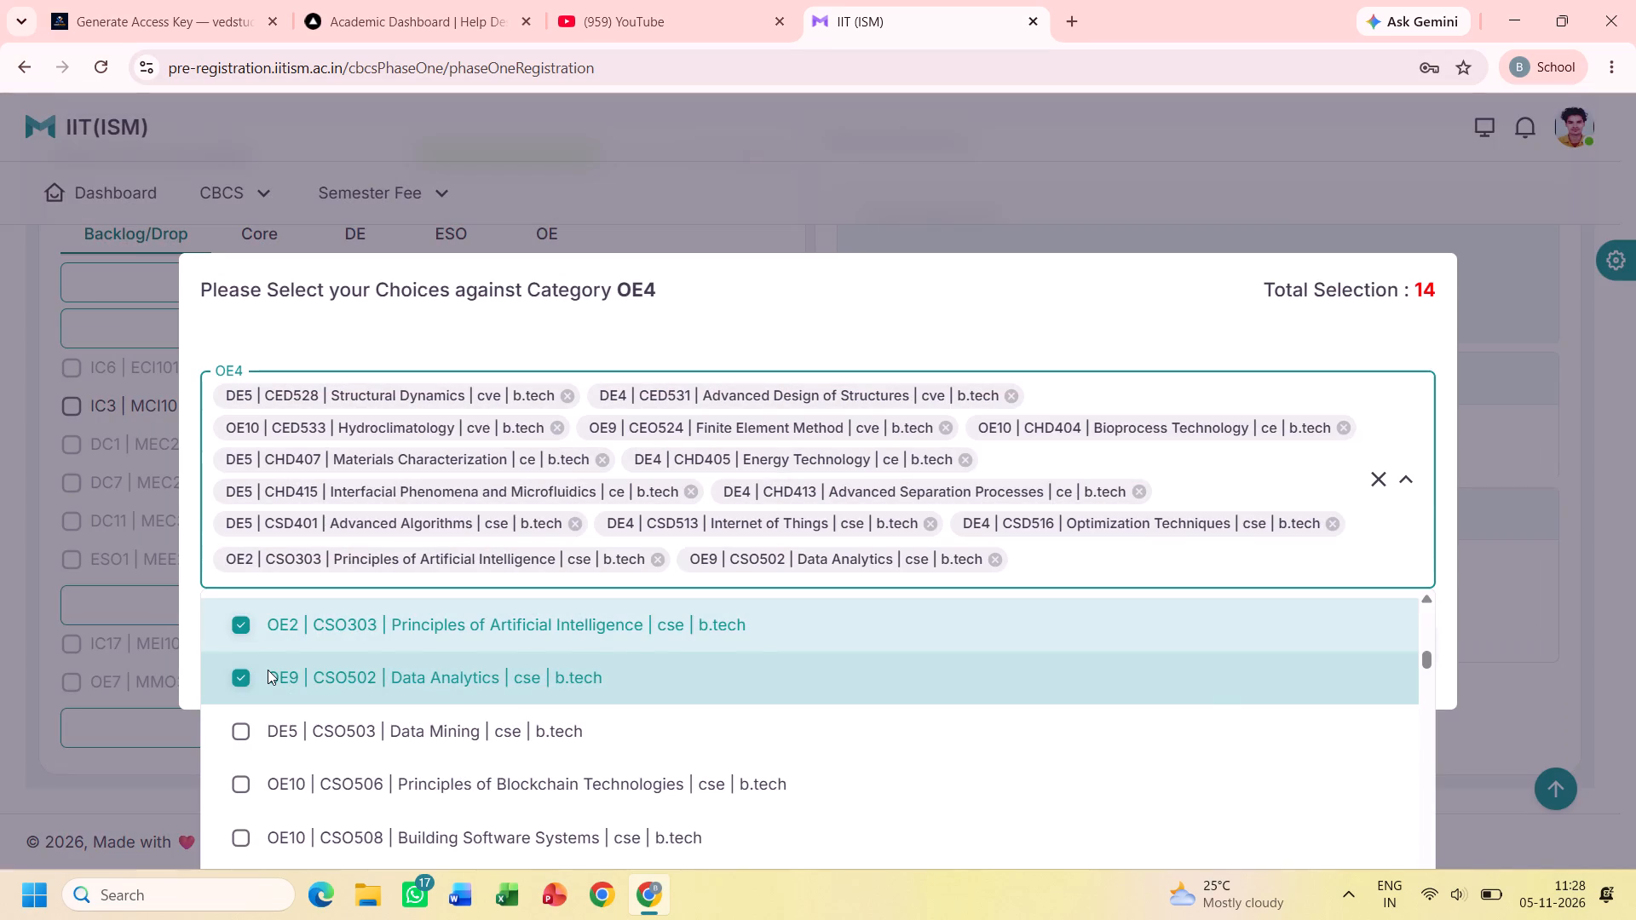
pyautogui.scroll(-1, 268, 670)
pyautogui.click(250, 626)
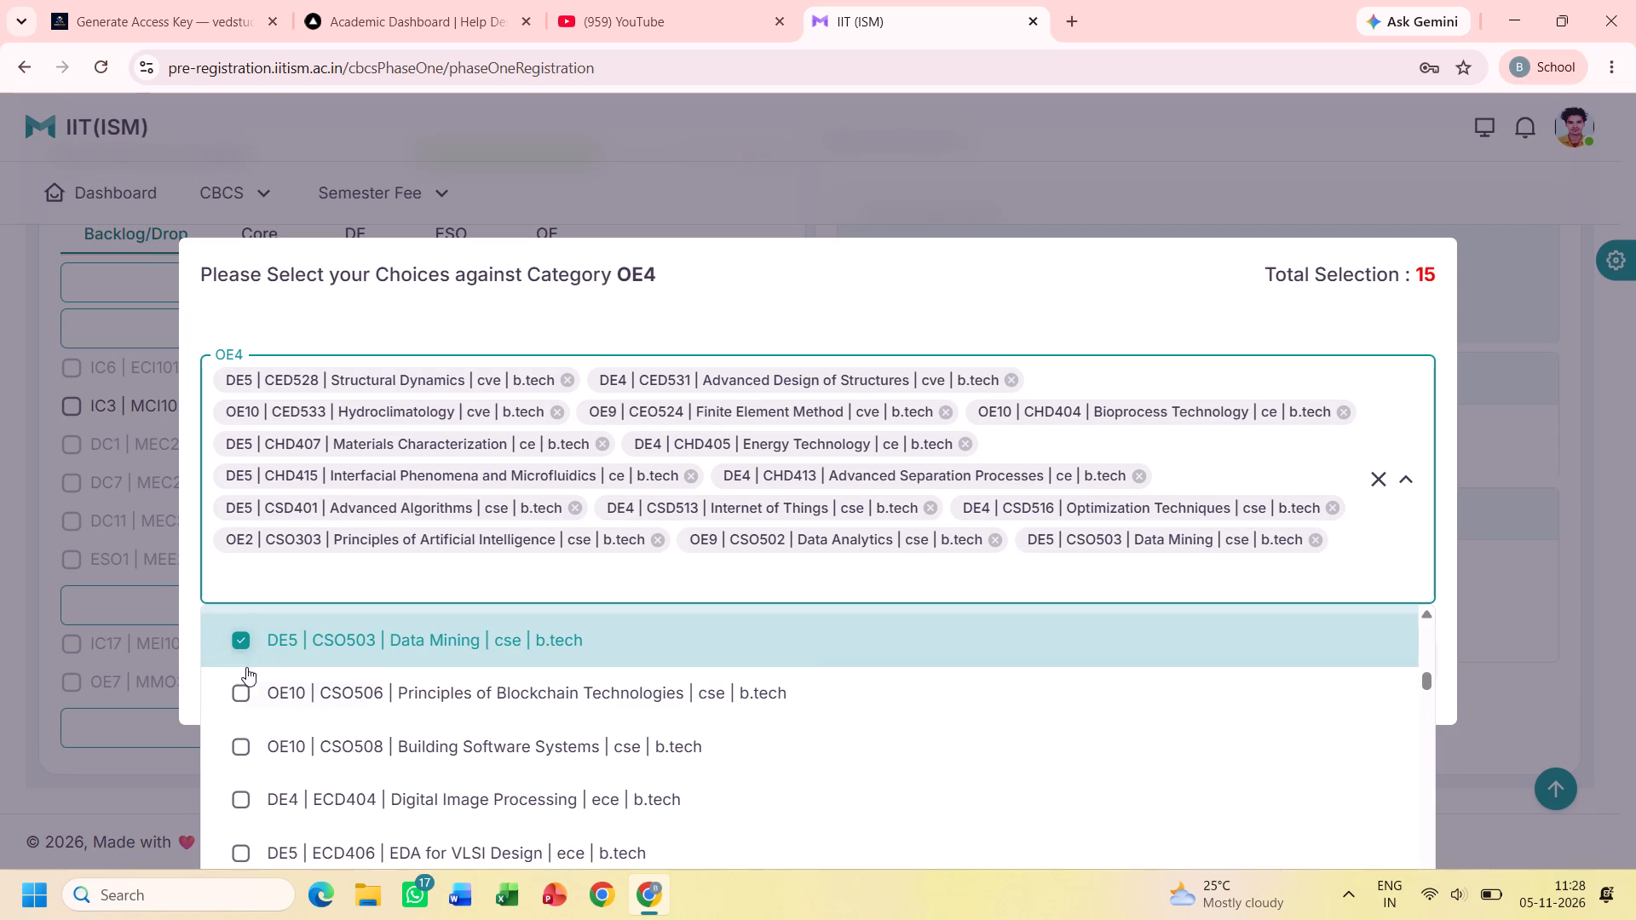
pyautogui.click(246, 682)
pyautogui.click(242, 687)
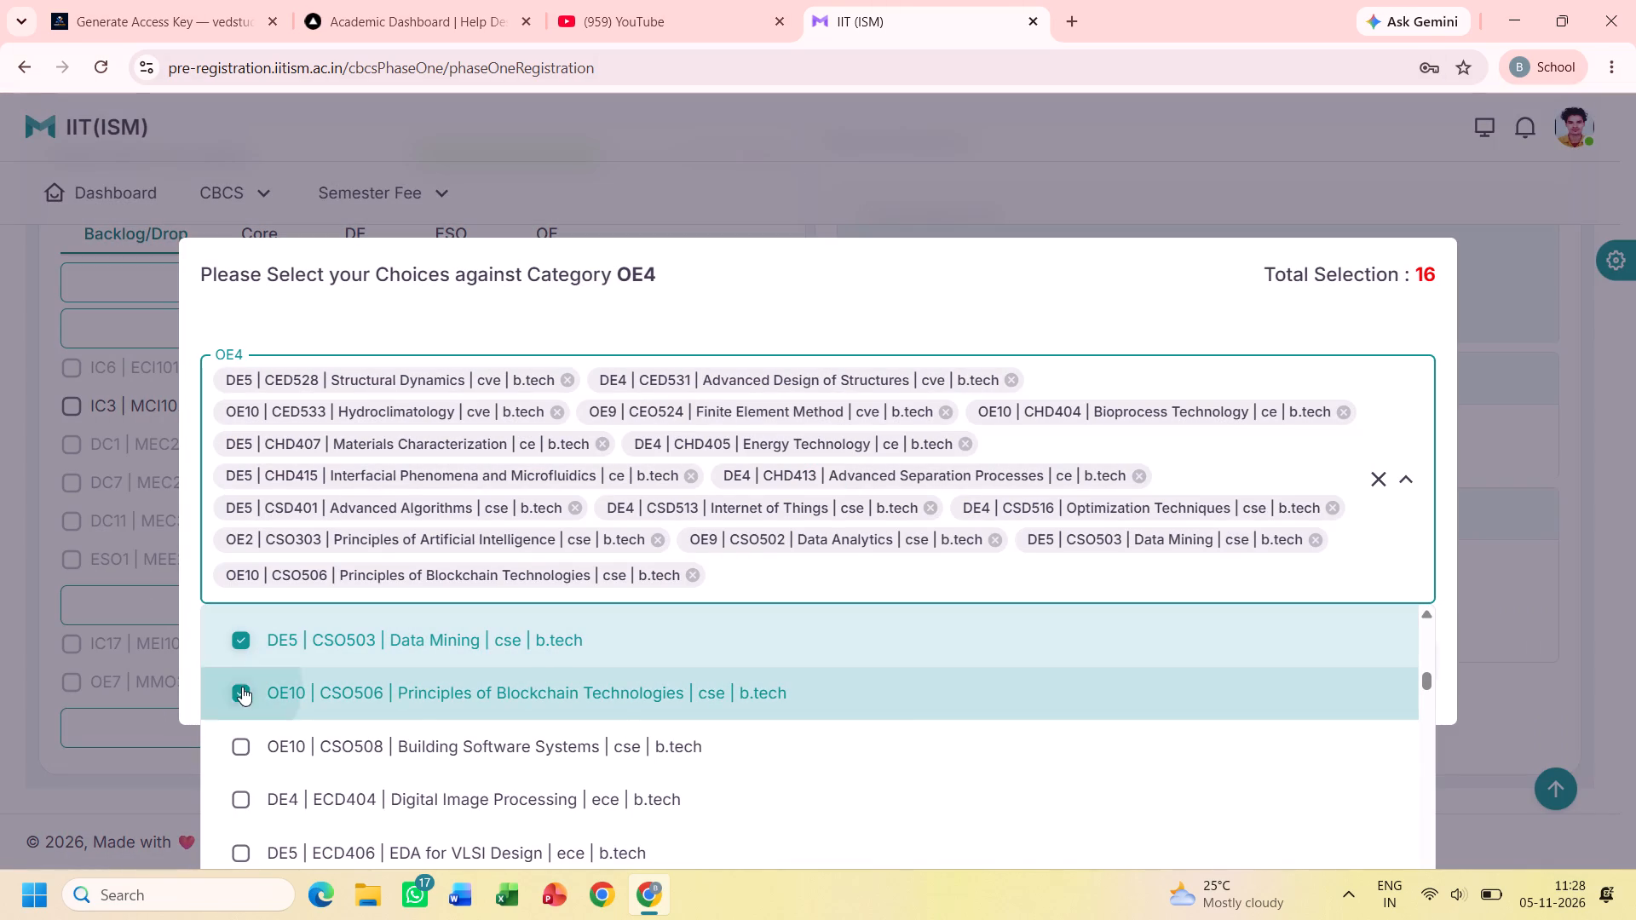
pyautogui.click(1495, 540)
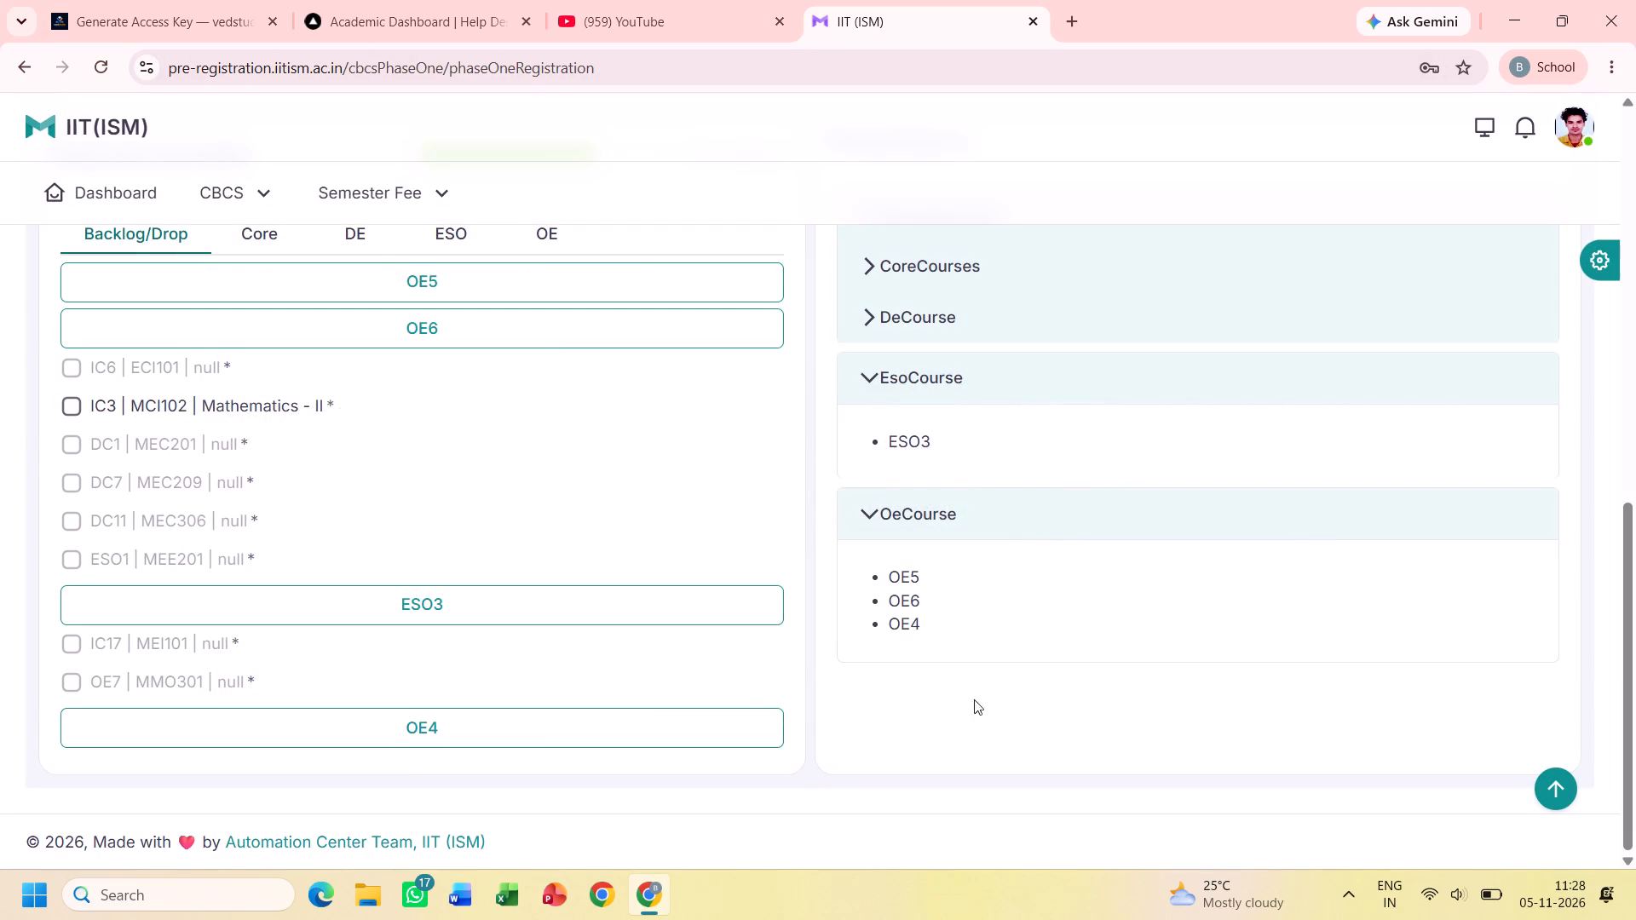
# Reopen the backlog OE4 and OE5 choice lists and agree to the priority order of each.
pyautogui.click(407, 726)
pyautogui.click(1397, 657)
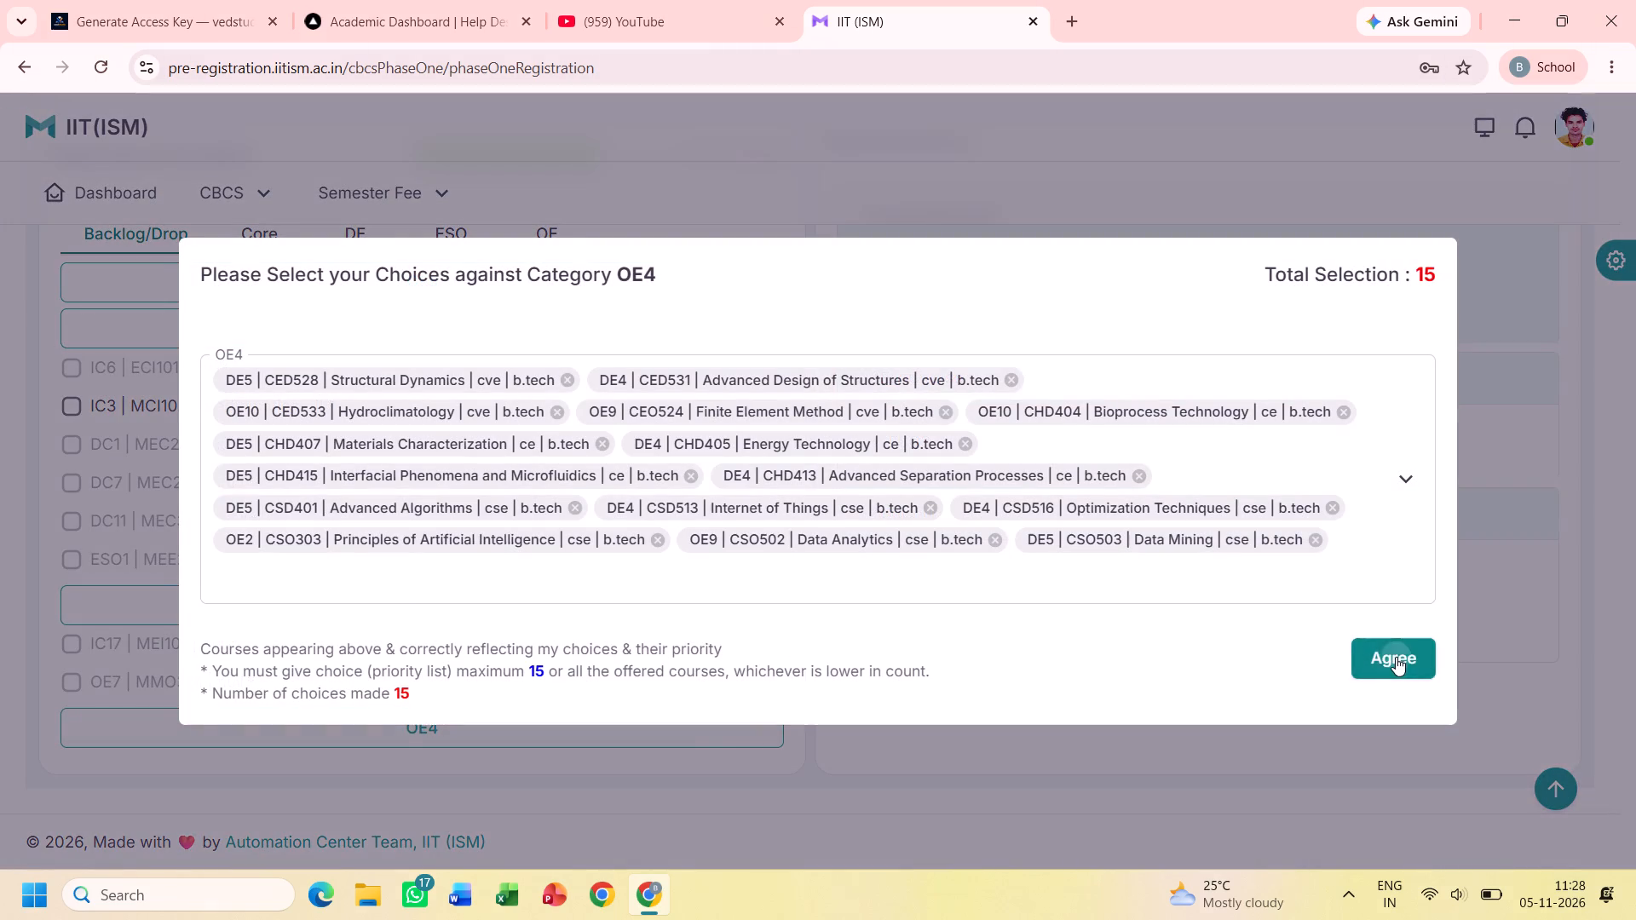
pyautogui.scroll(2, 302, 369)
pyautogui.click(267, 436)
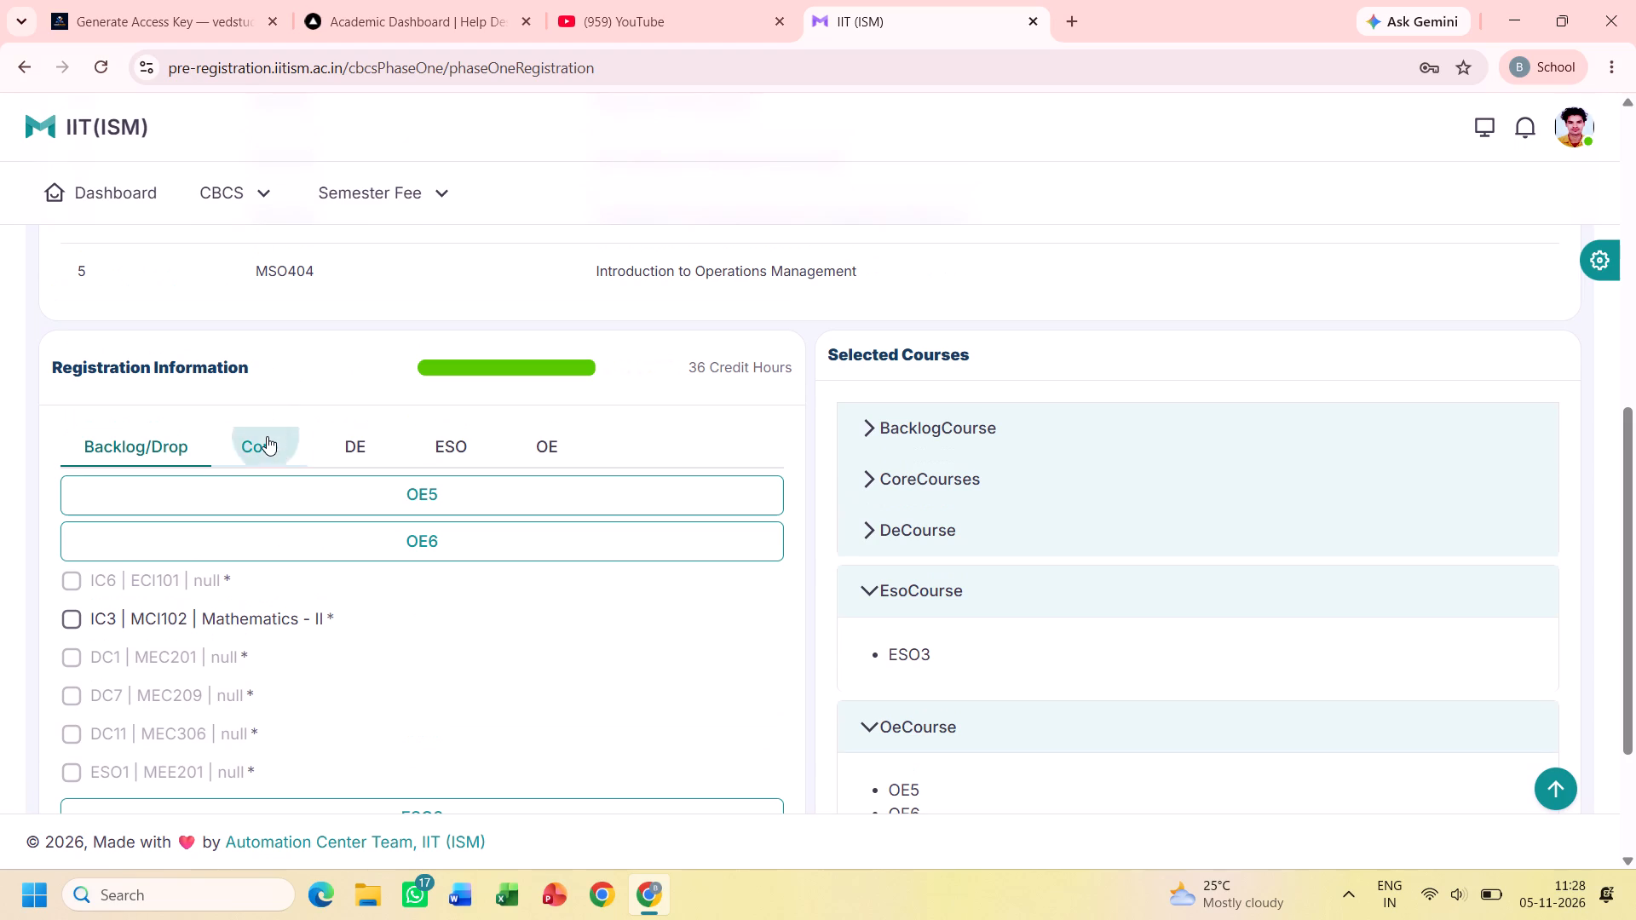
pyautogui.click(325, 488)
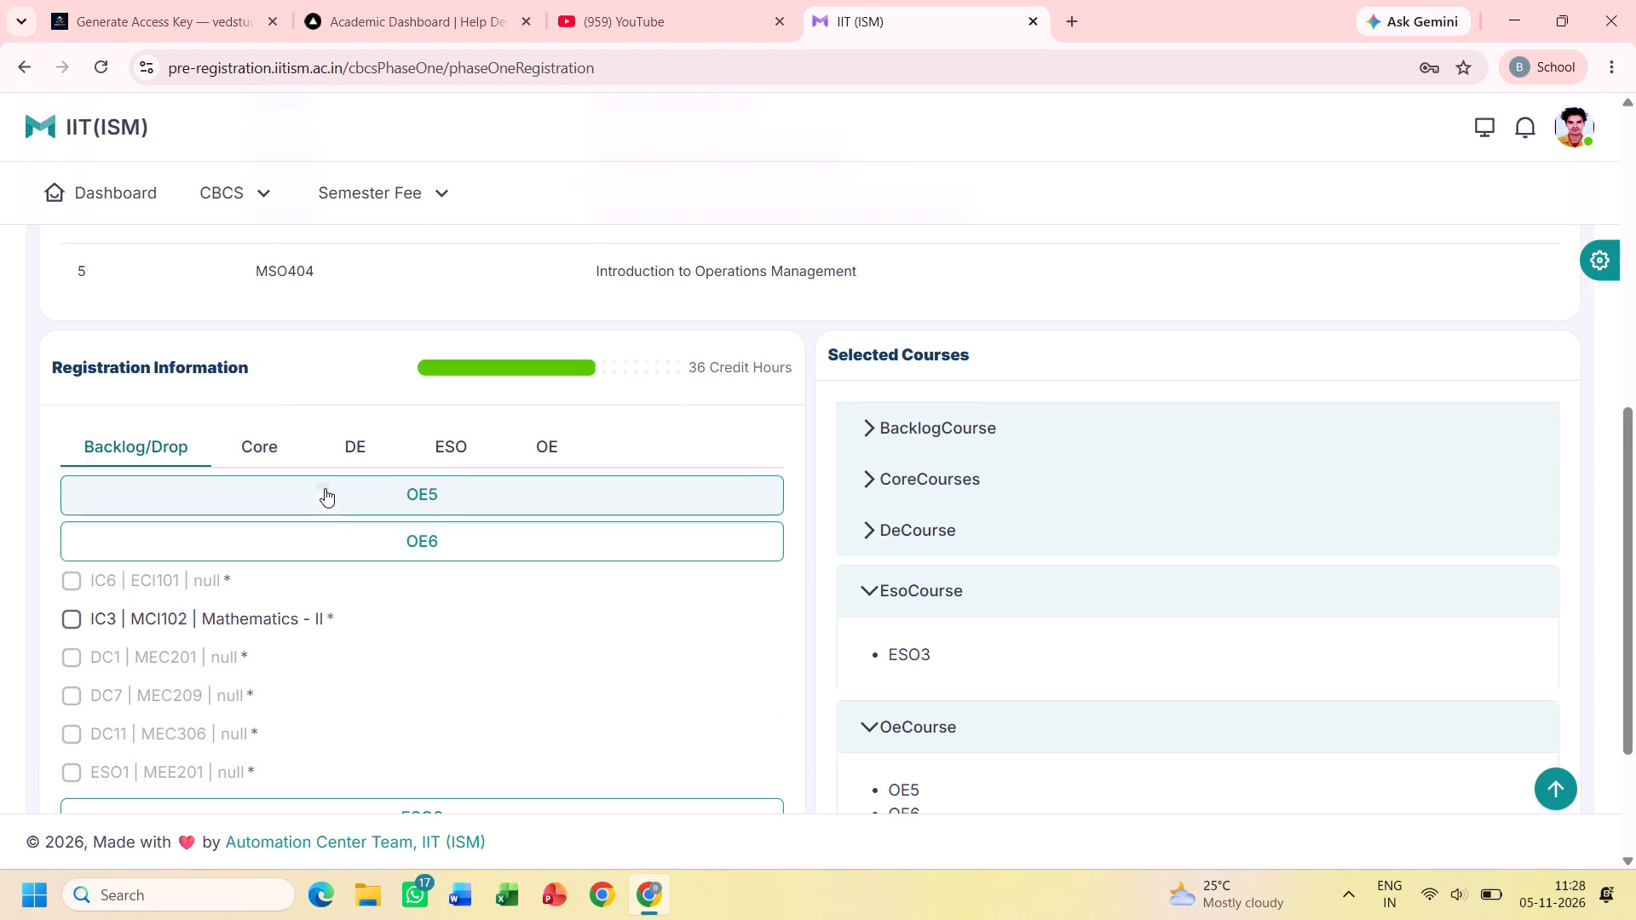
pyautogui.click(1387, 661)
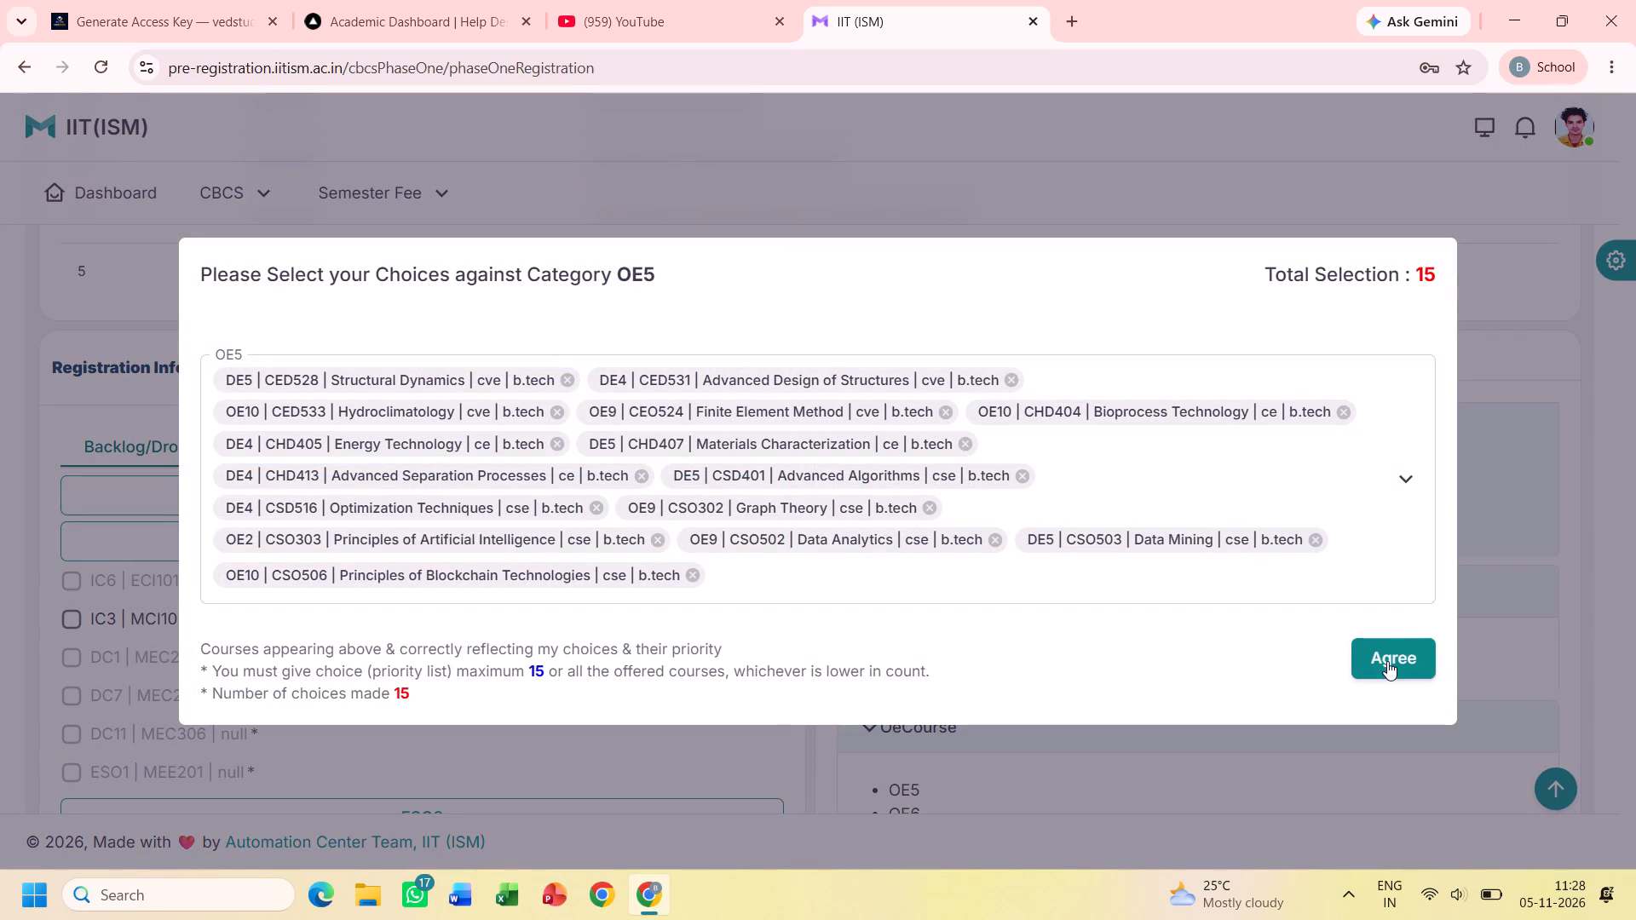
pyautogui.click(257, 443)
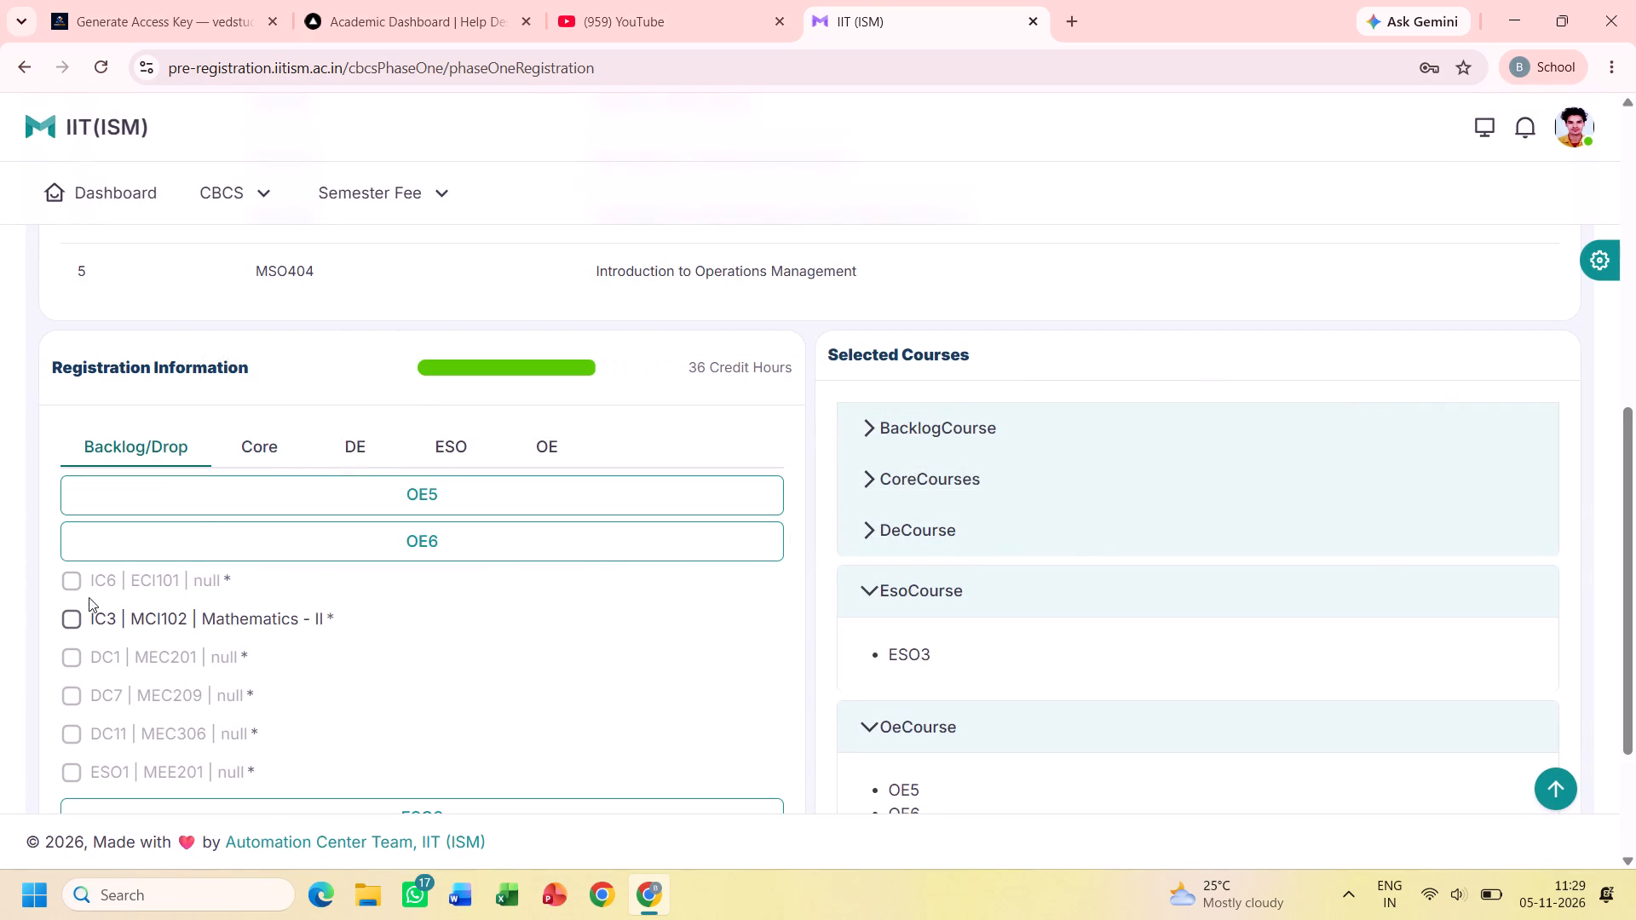
# Select the backlog course IC3 MCI102 Mathematics - II.
pyautogui.click(68, 624)
# Choose MEC402 Project - II as the DC15 core course.
pyautogui.click(266, 451)
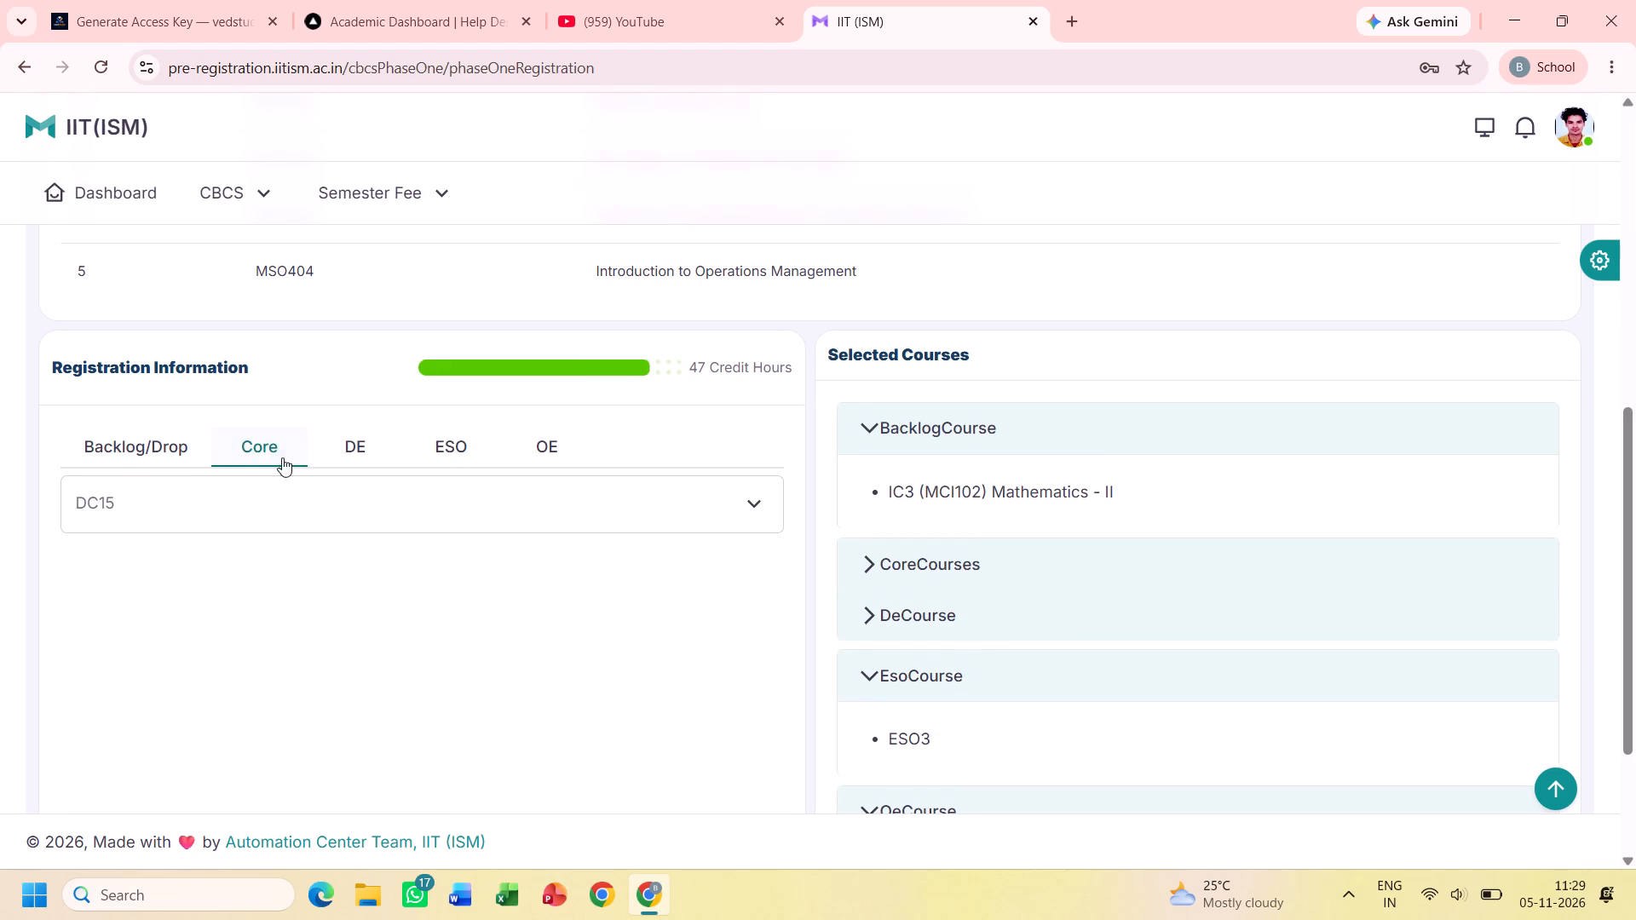
pyautogui.click(450, 503)
pyautogui.click(286, 567)
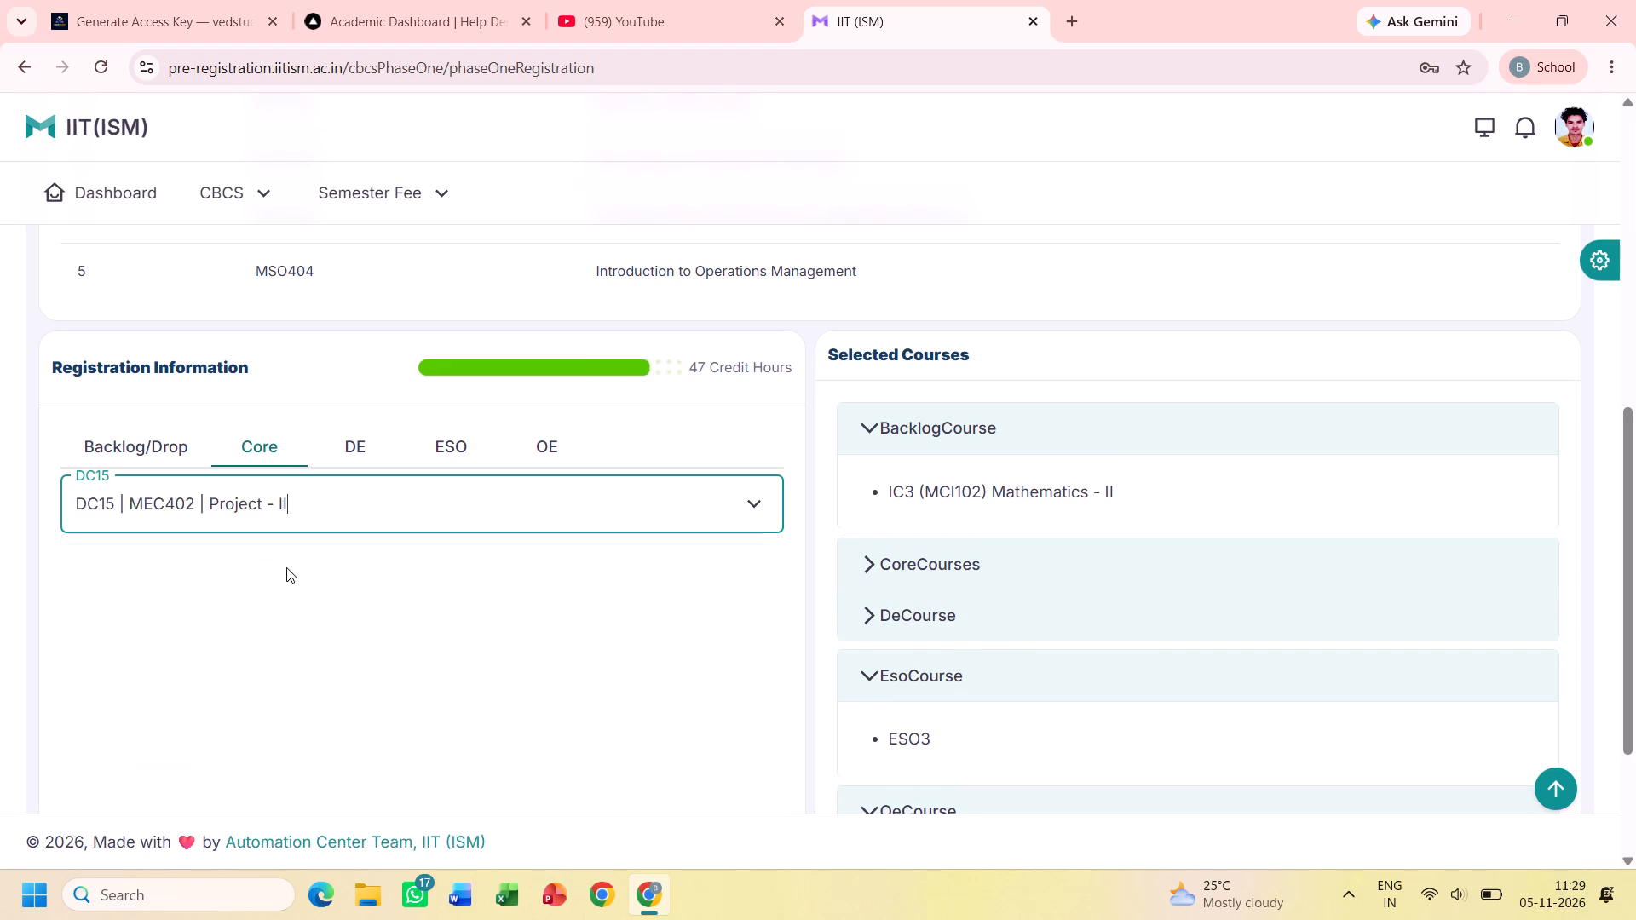
# Try twice to choose MED521 Theory of Lubrication in the DE4 category.
pyautogui.scroll(2, 417, 535)
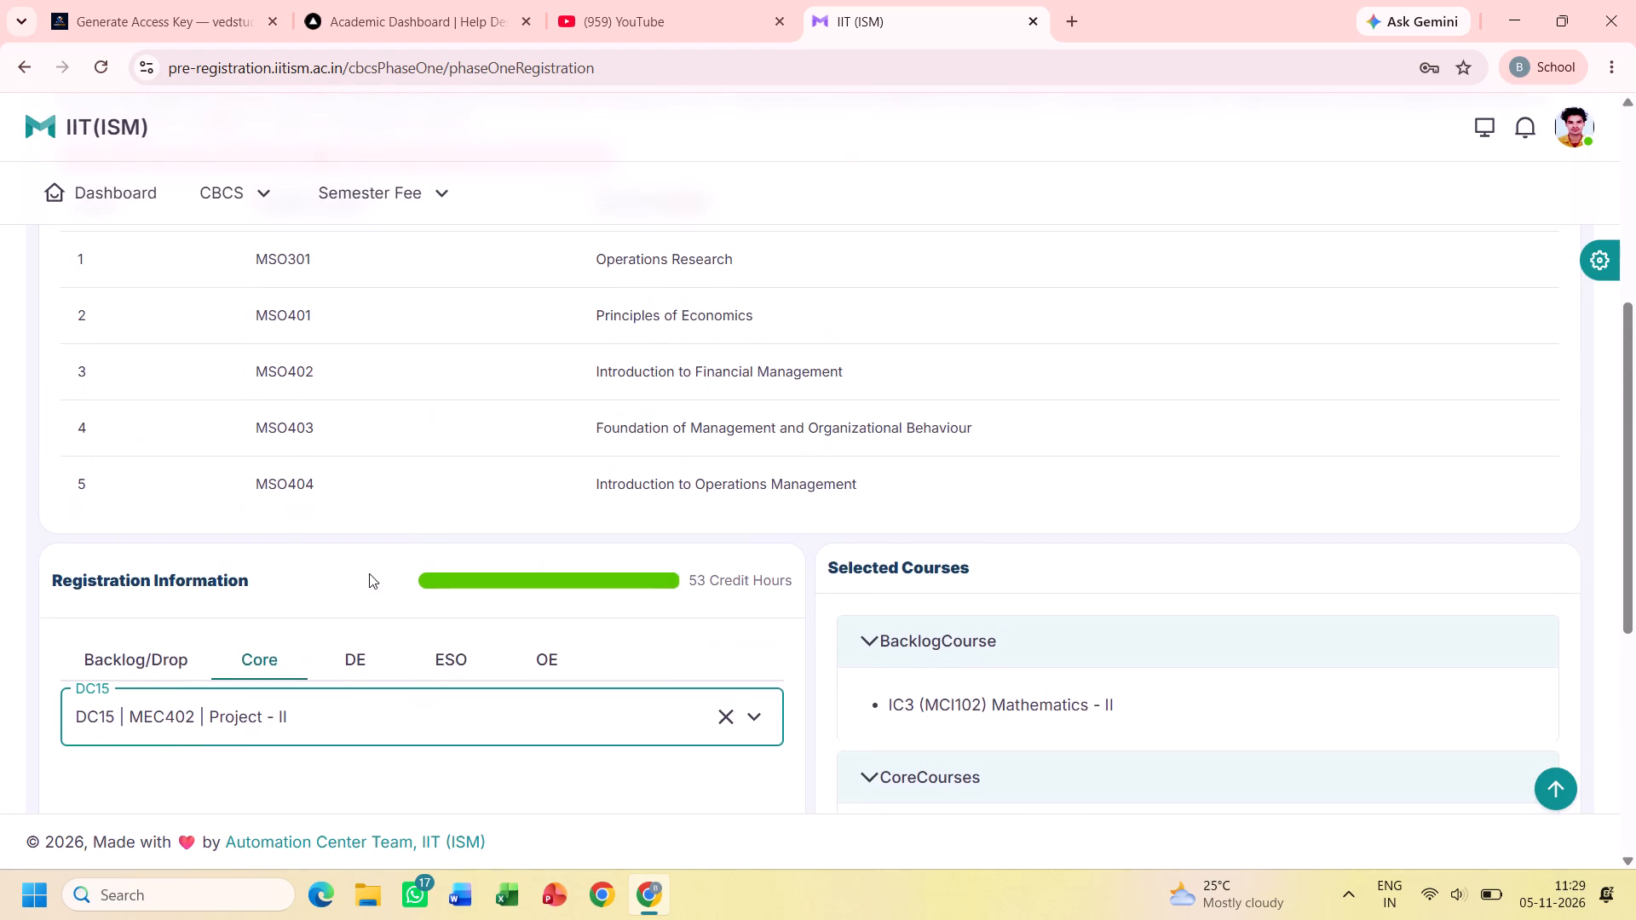
pyautogui.scroll(-2, 350, 613)
pyautogui.click(350, 451)
pyautogui.click(388, 508)
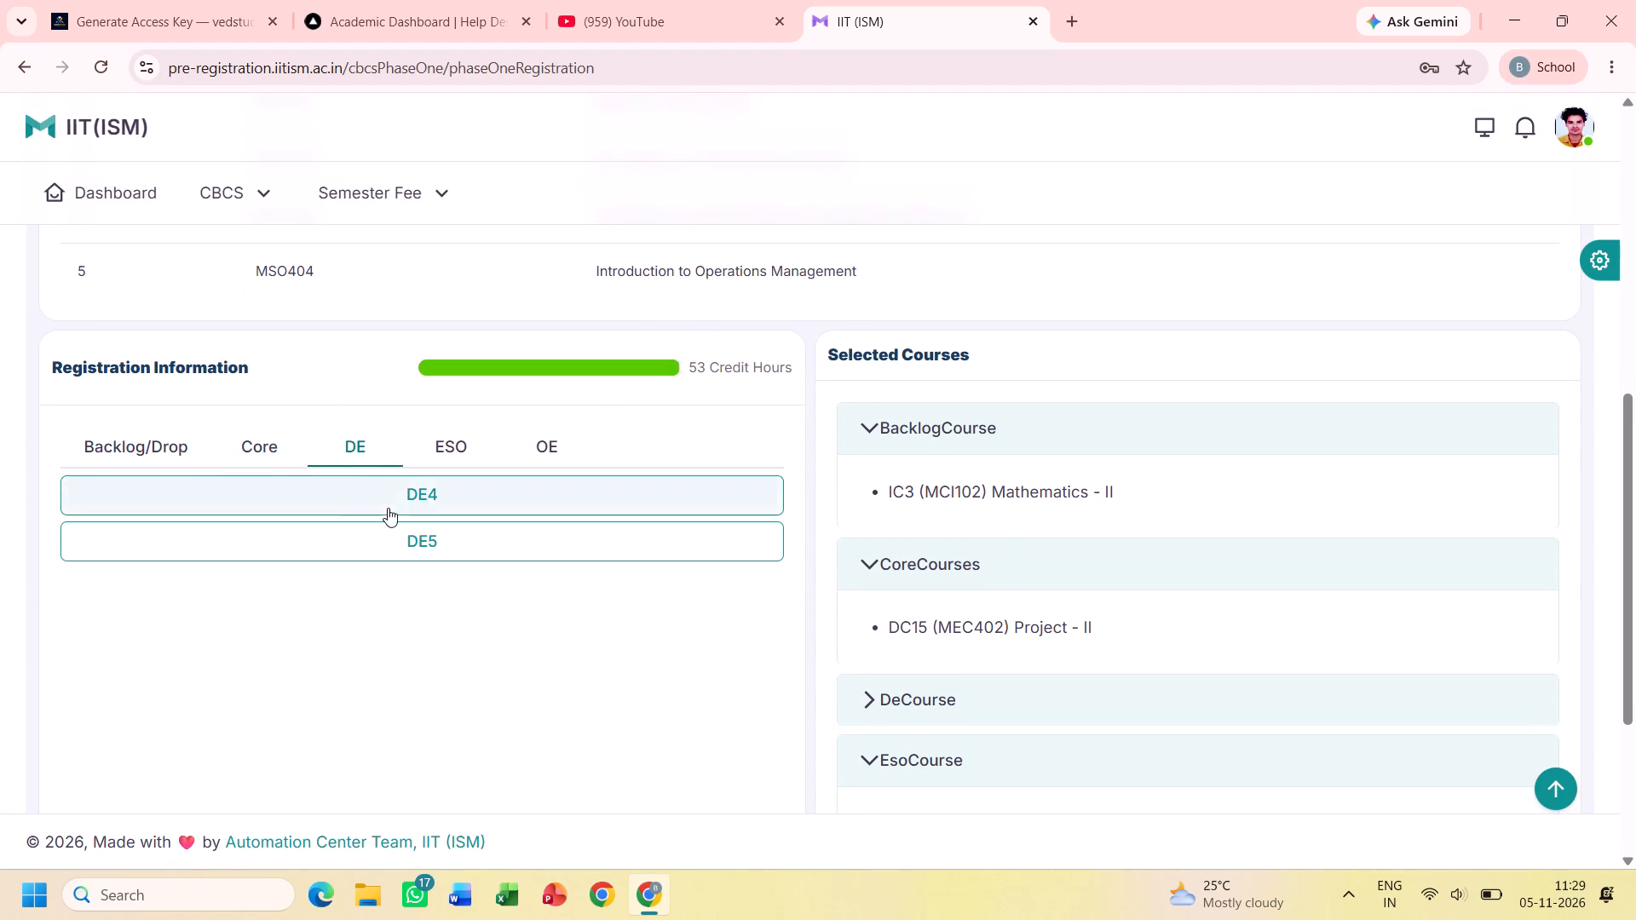
pyautogui.click(1403, 471)
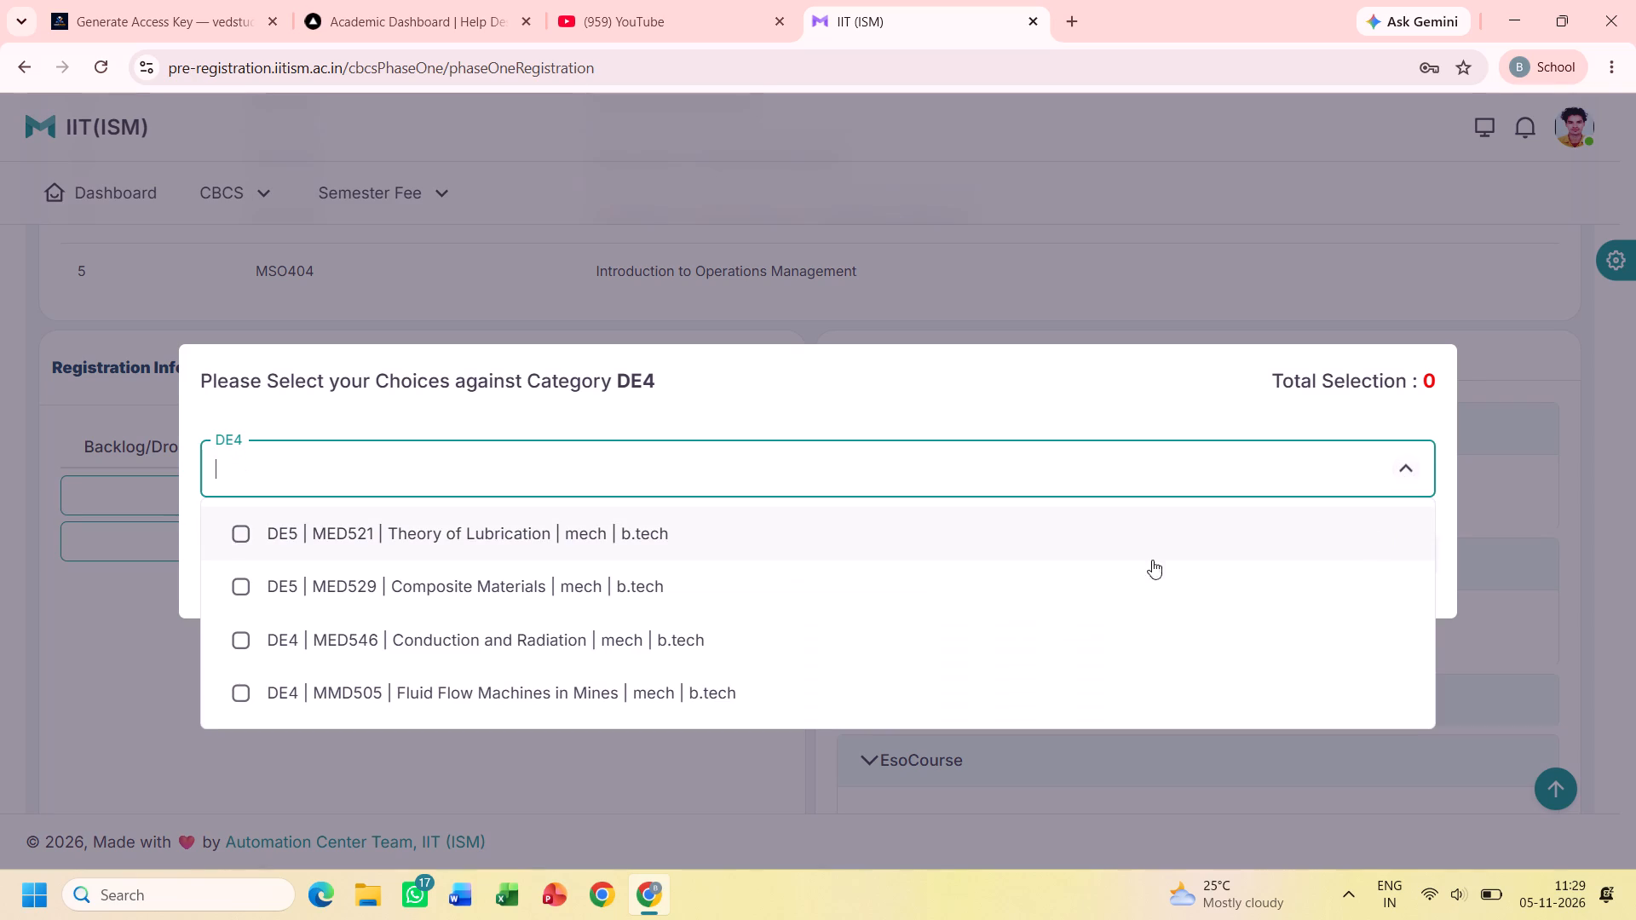
pyautogui.click(237, 529)
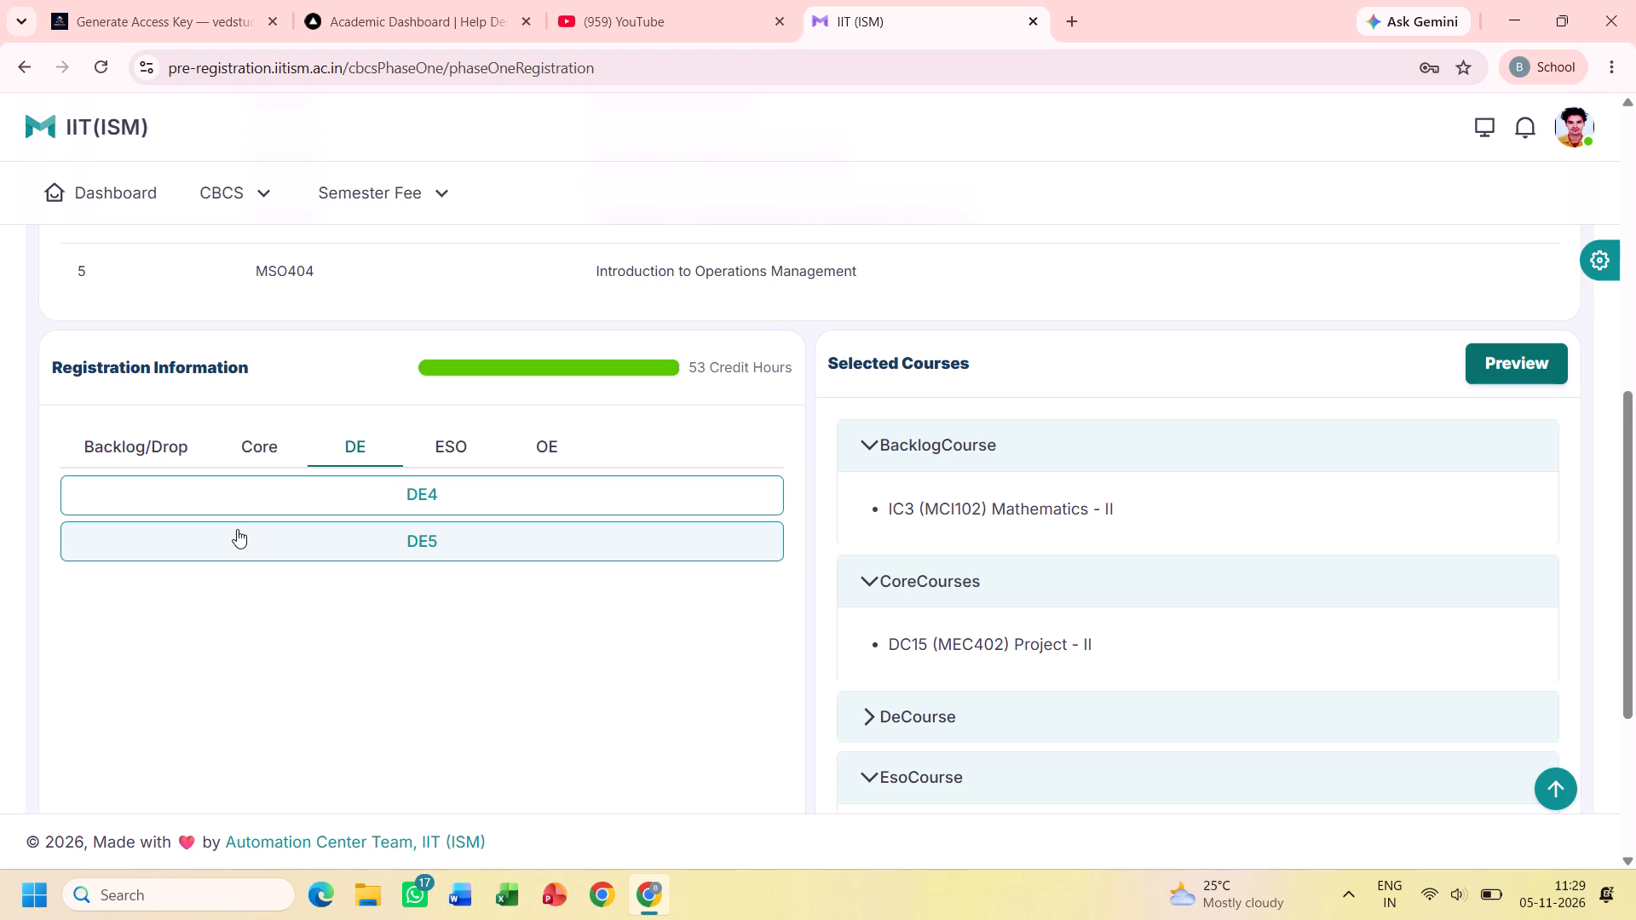
pyautogui.click(344, 488)
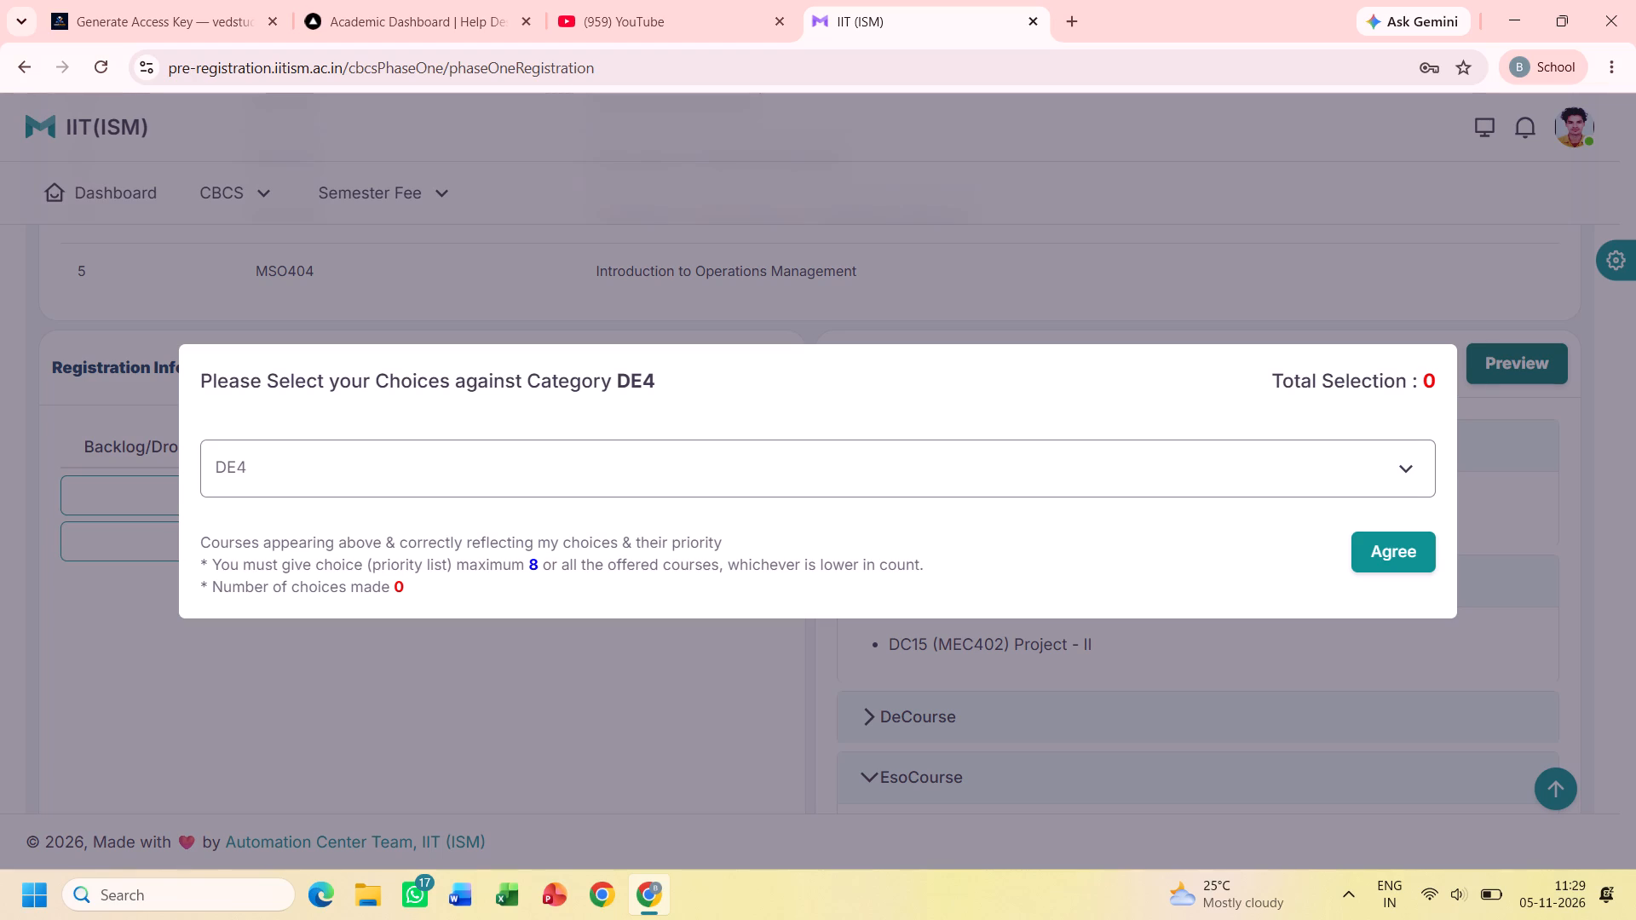
pyautogui.click(354, 484)
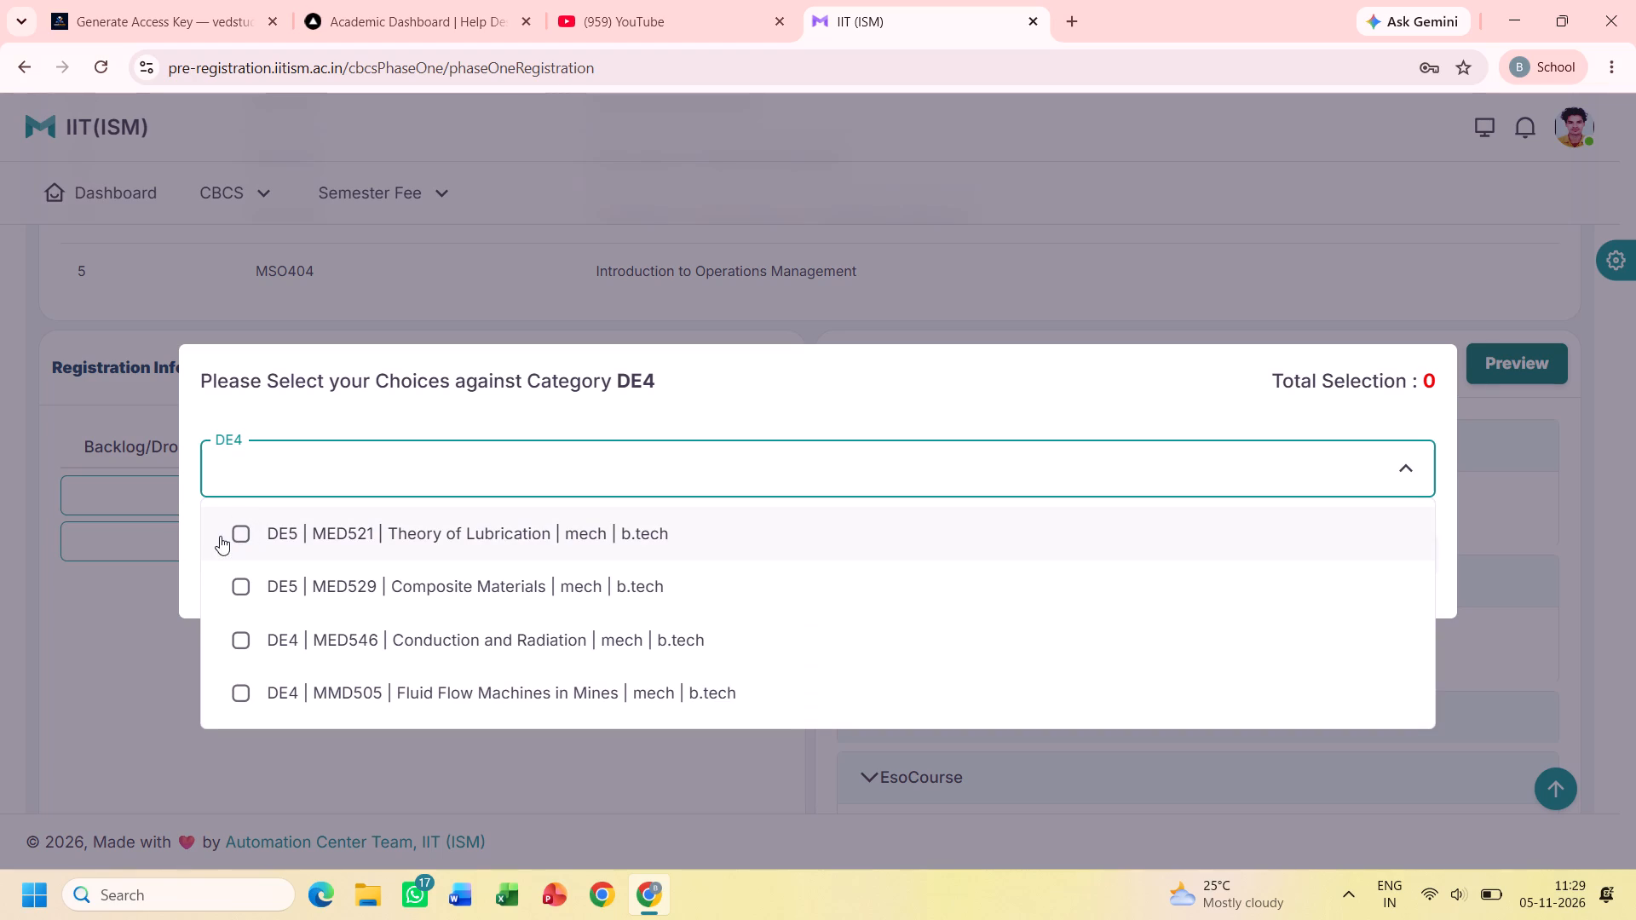
pyautogui.click(239, 538)
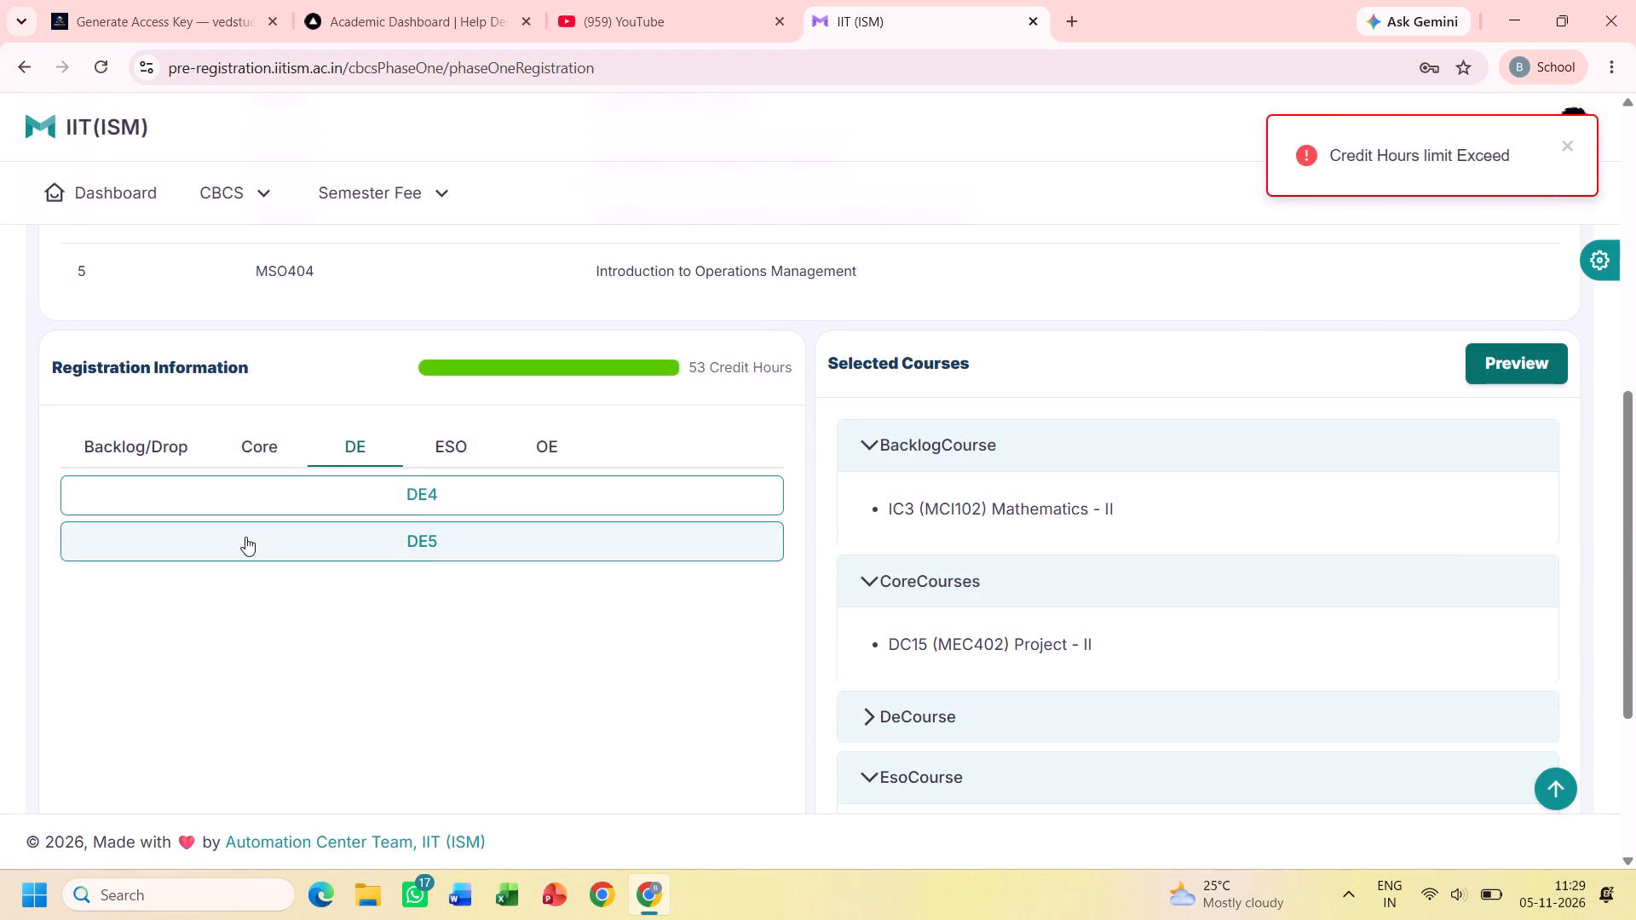
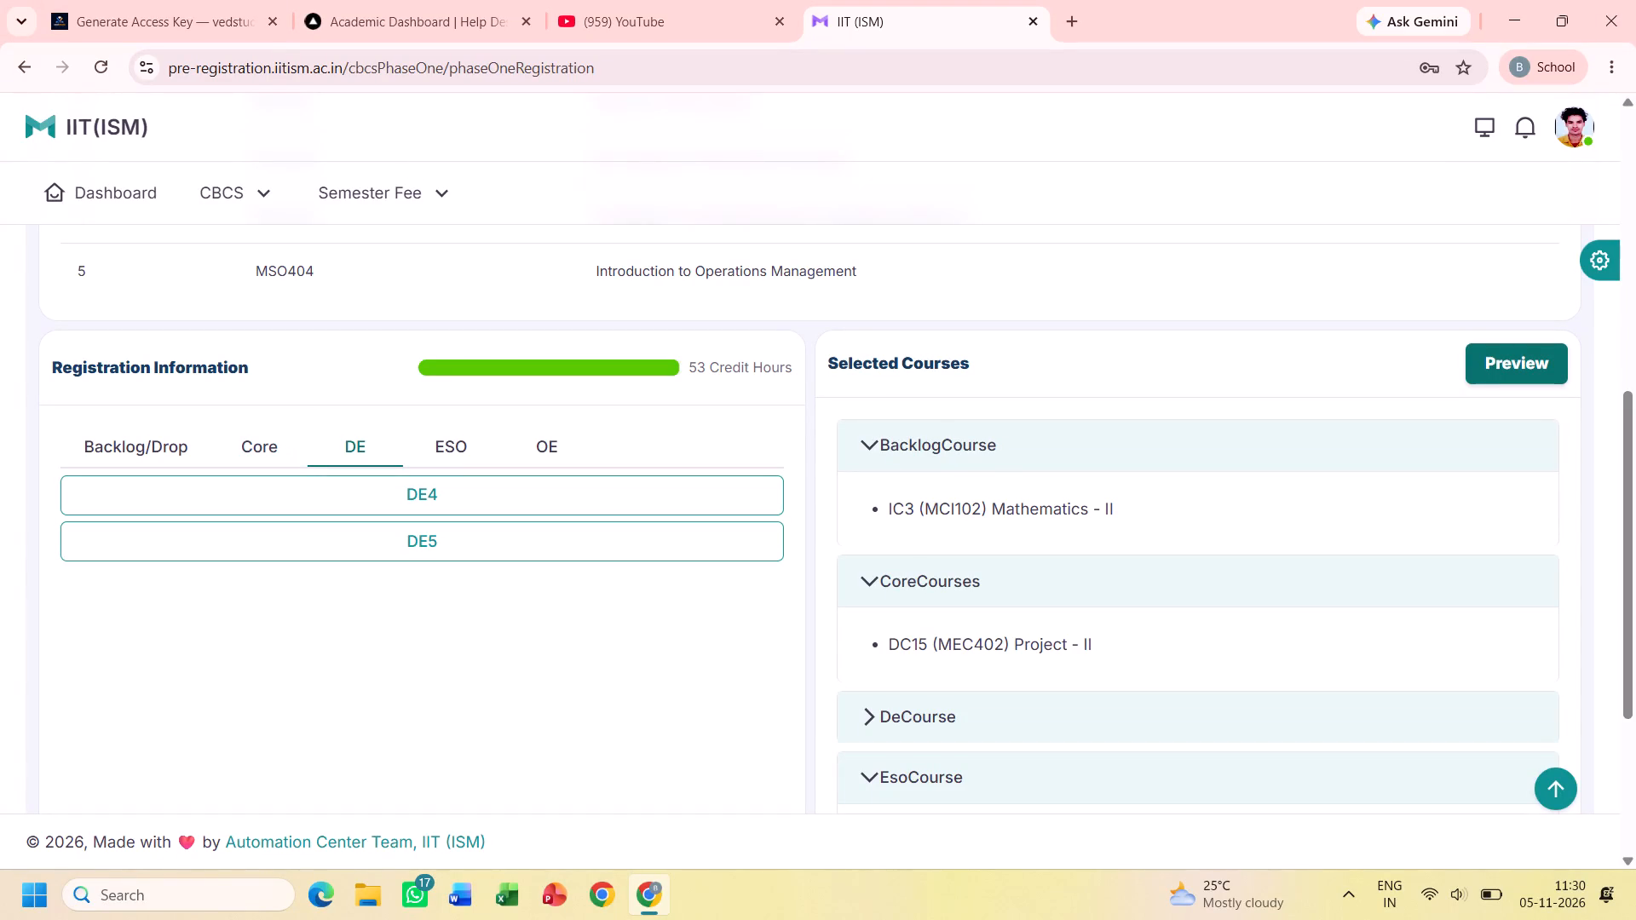
pyautogui.click(1076, 19)
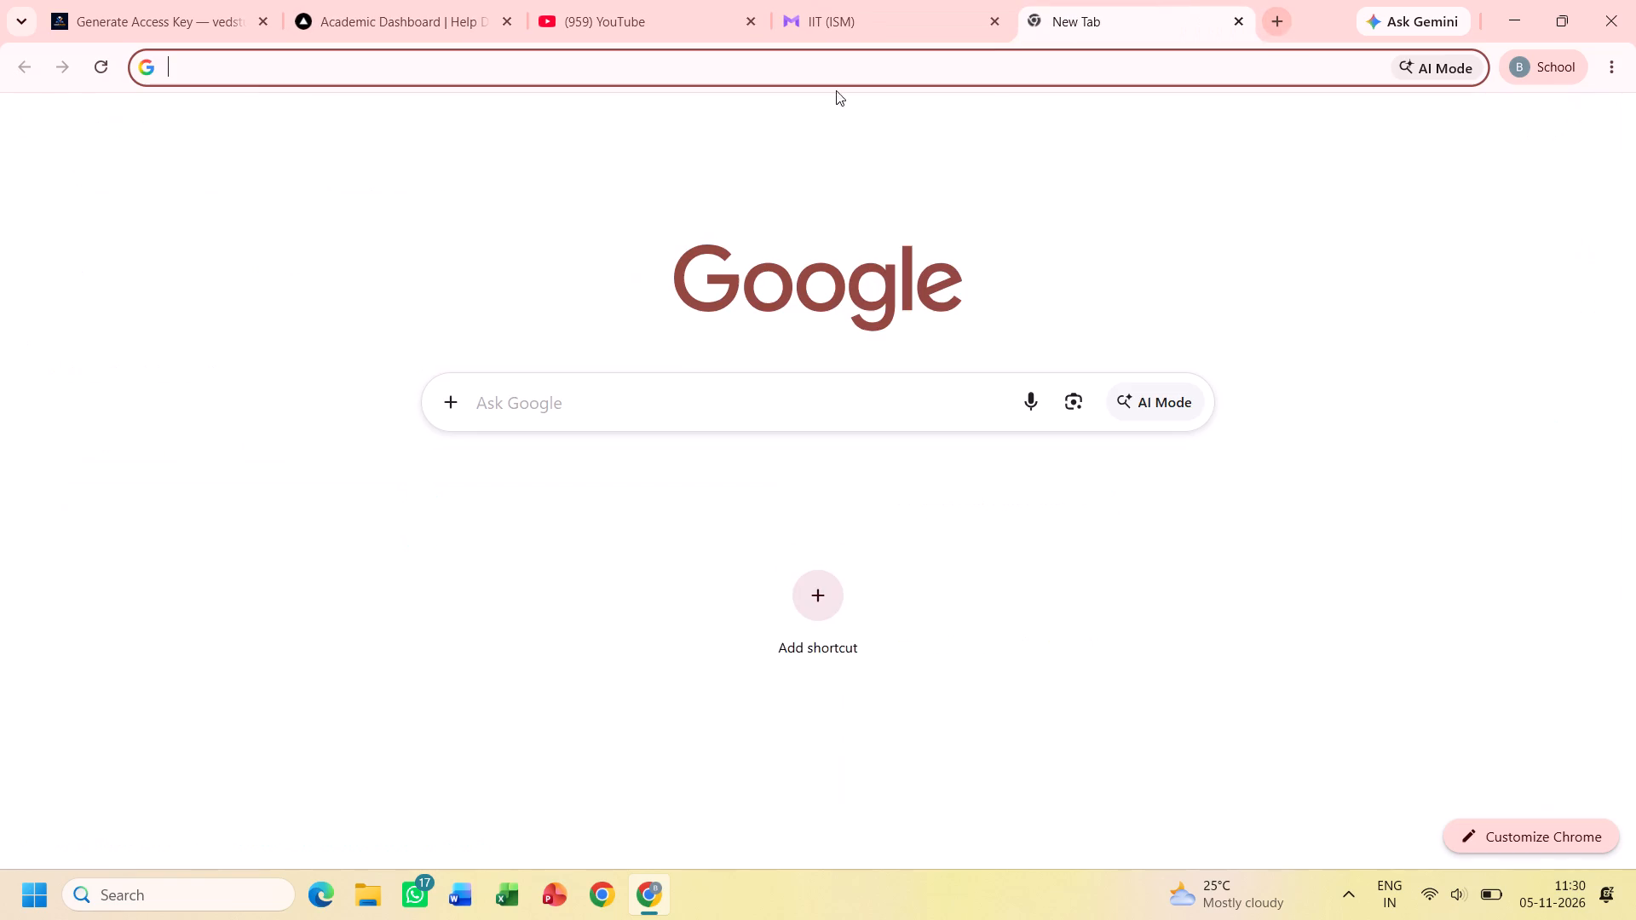
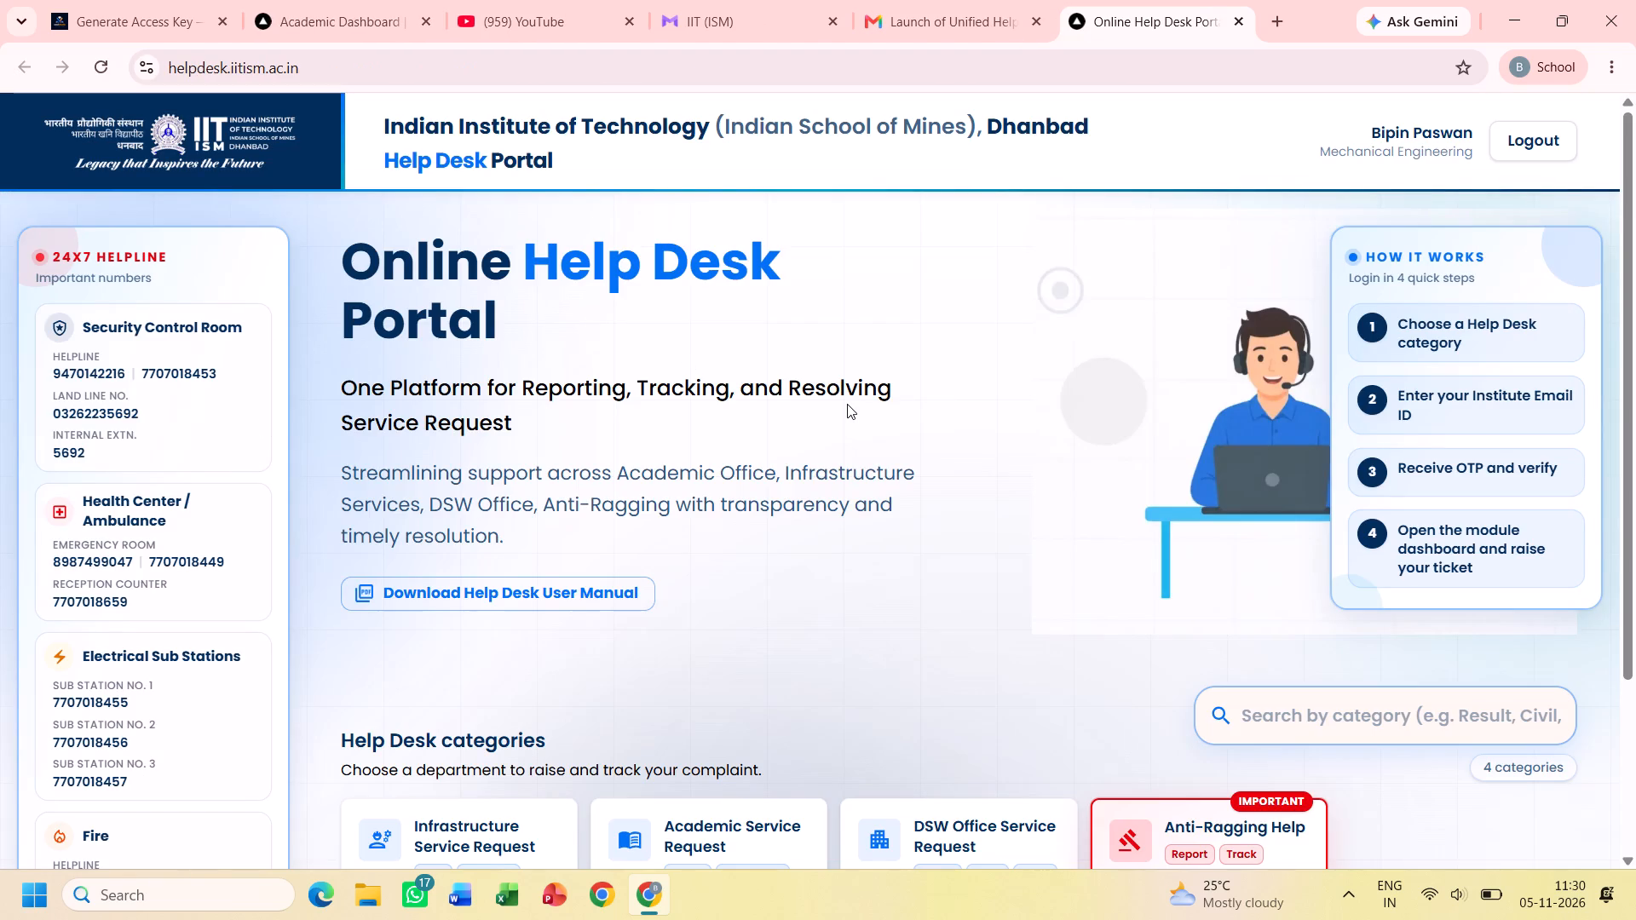
# Open the Academic Service Request dashboard from the Help Desk categories.
pyautogui.scroll(-3, 847, 404)
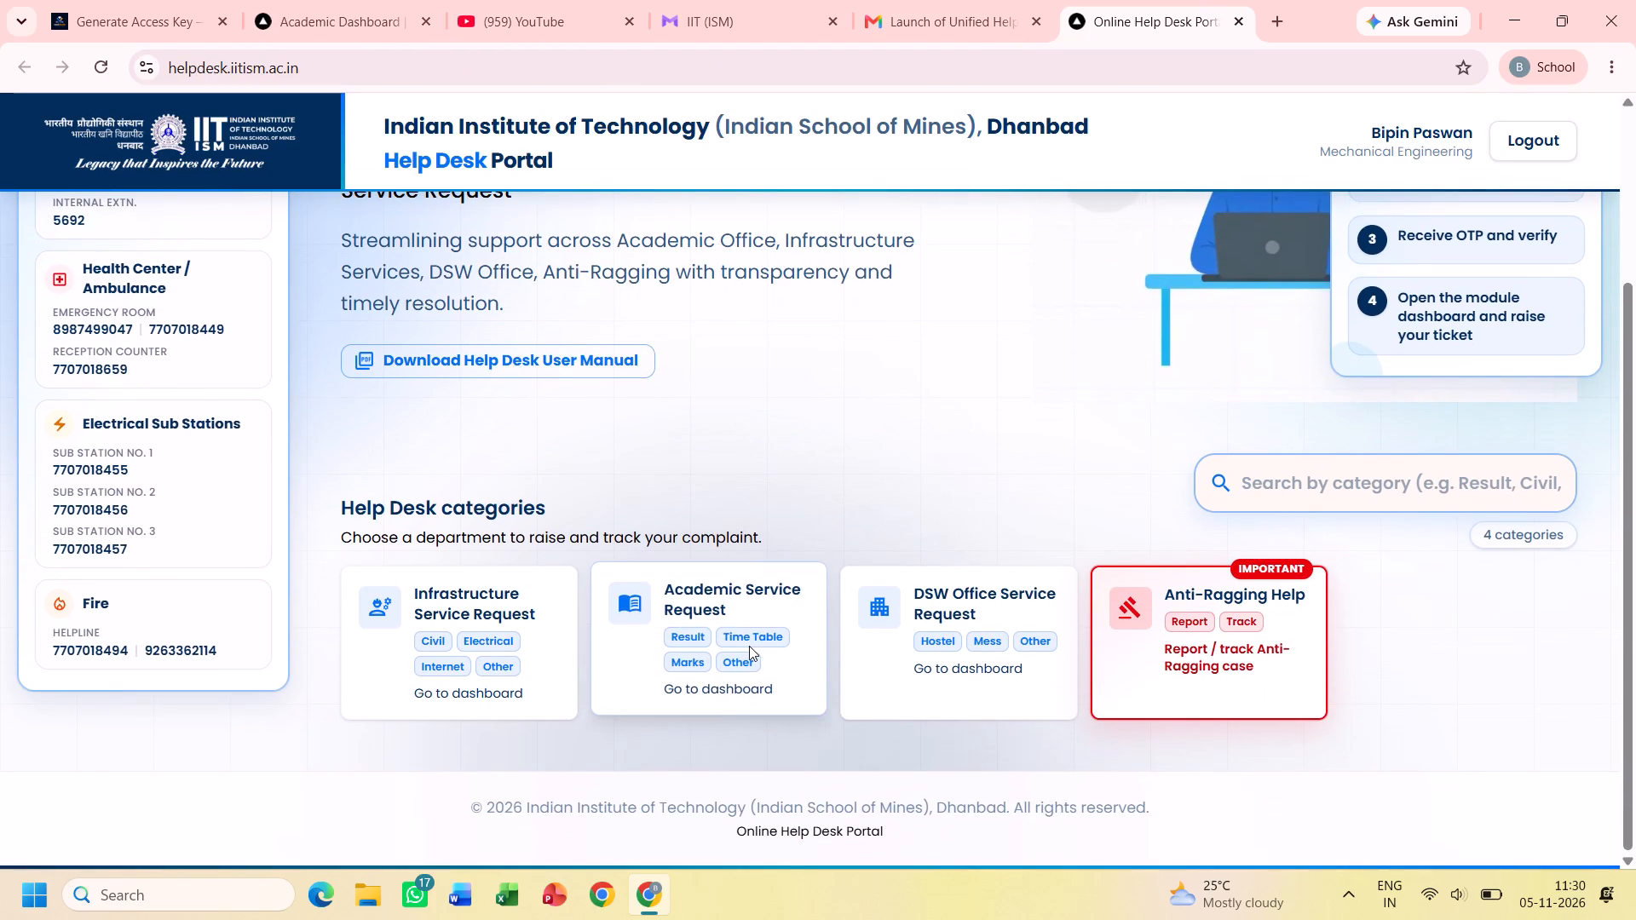
pyautogui.click(742, 661)
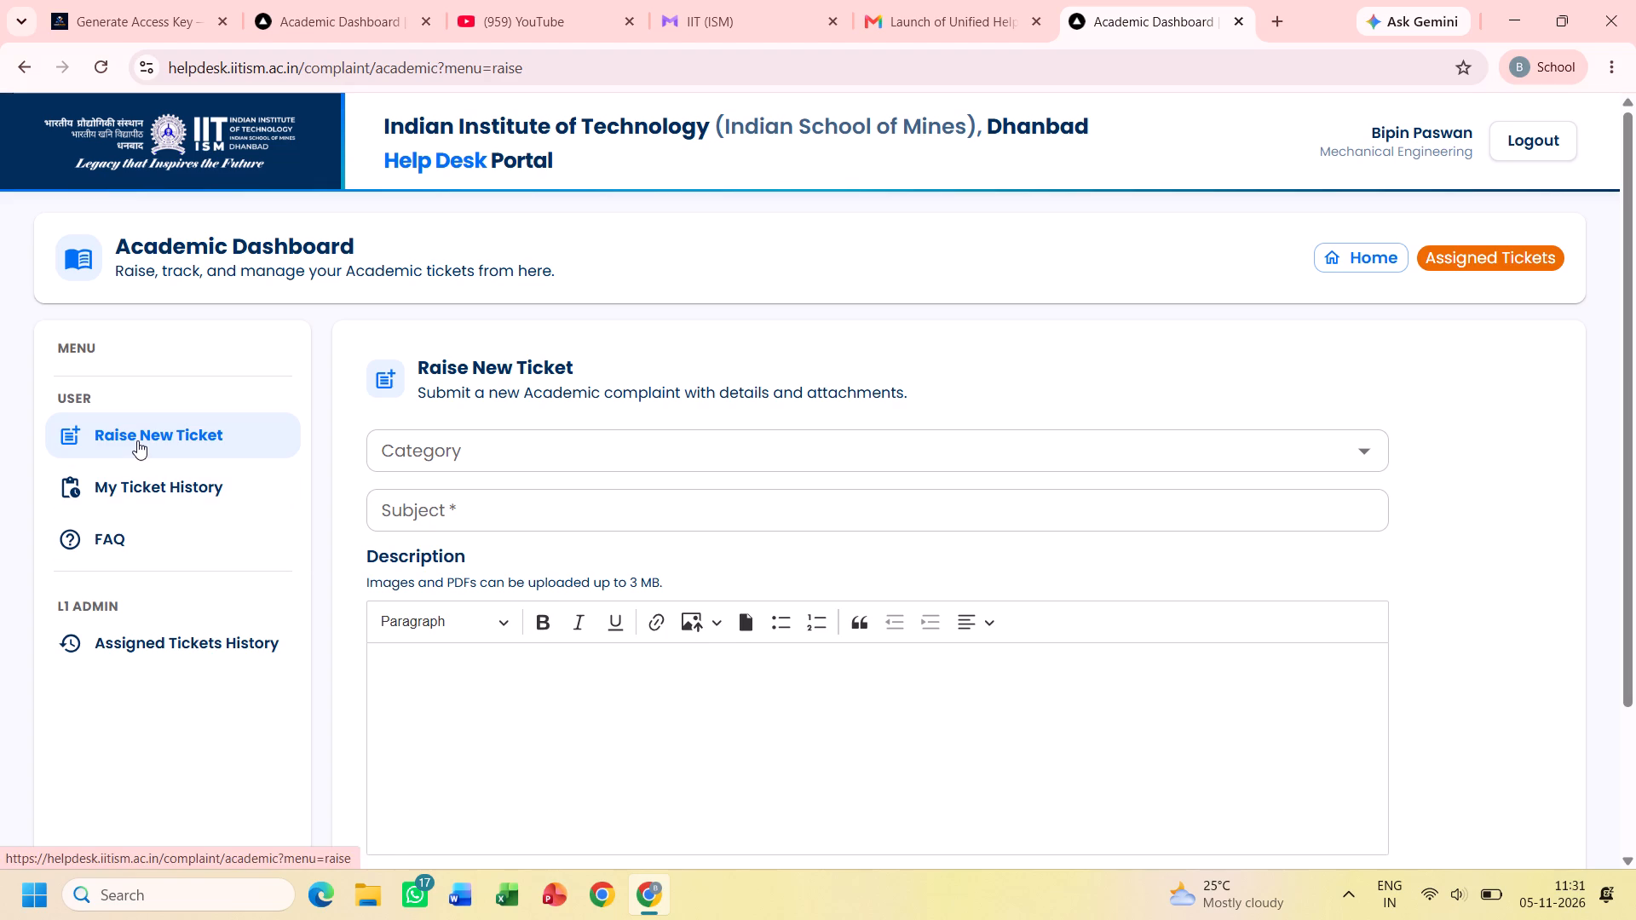
# Review the user's own academic ticket history, with the list set to 10 rows per page.
pyautogui.click(158, 489)
pyautogui.scroll(-2, 824, 474)
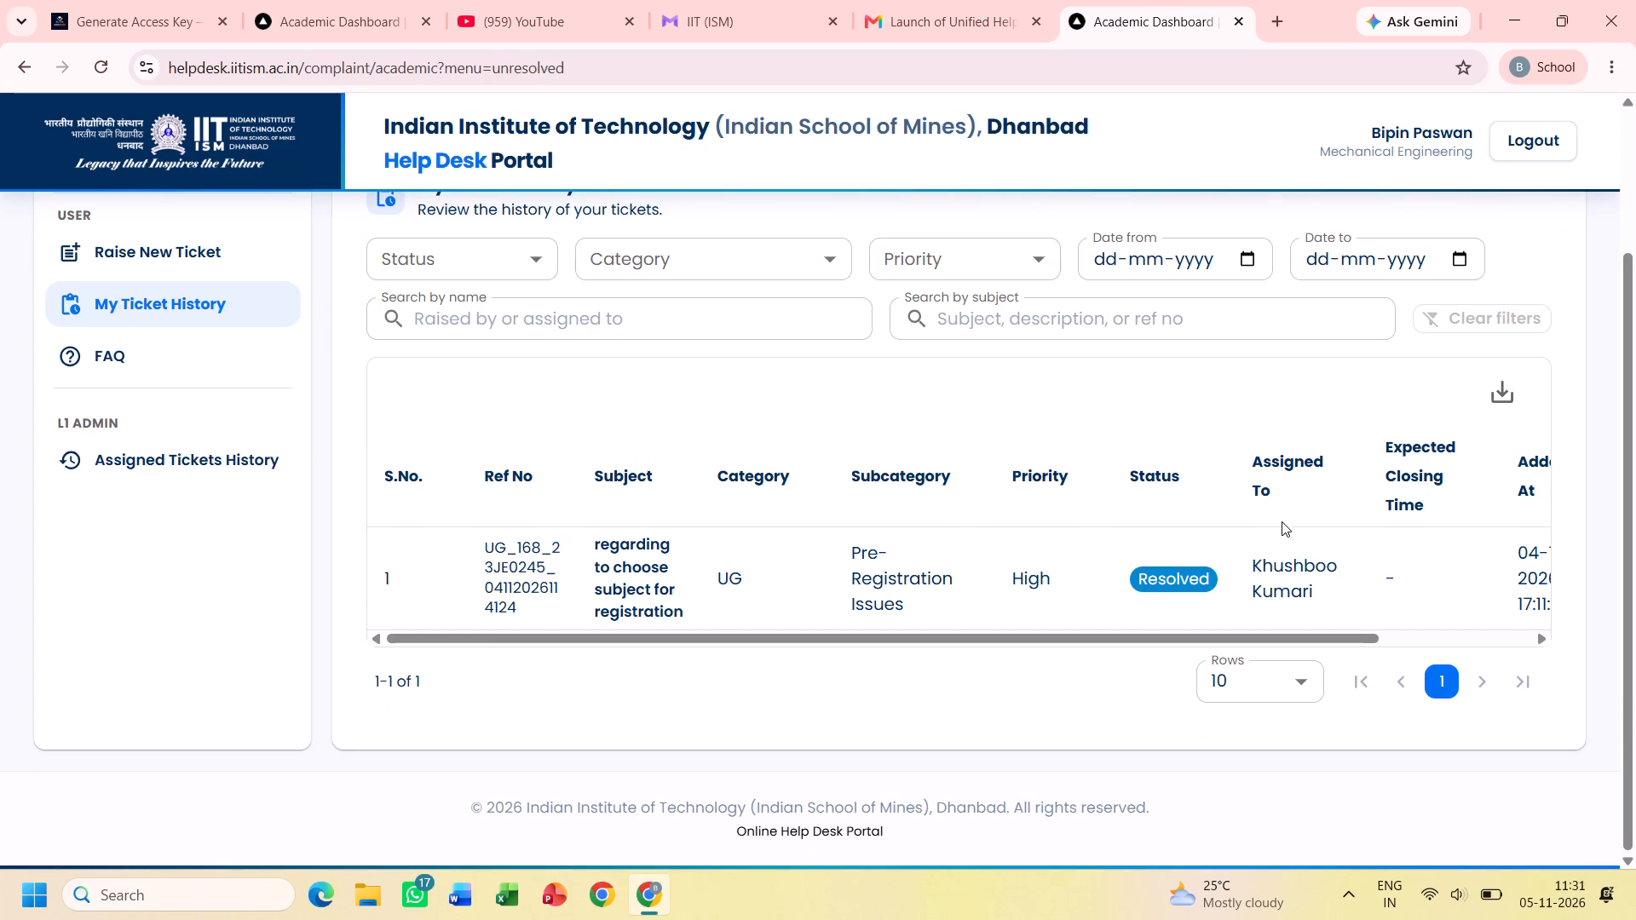
pyautogui.click(1359, 581)
pyautogui.click(1311, 668)
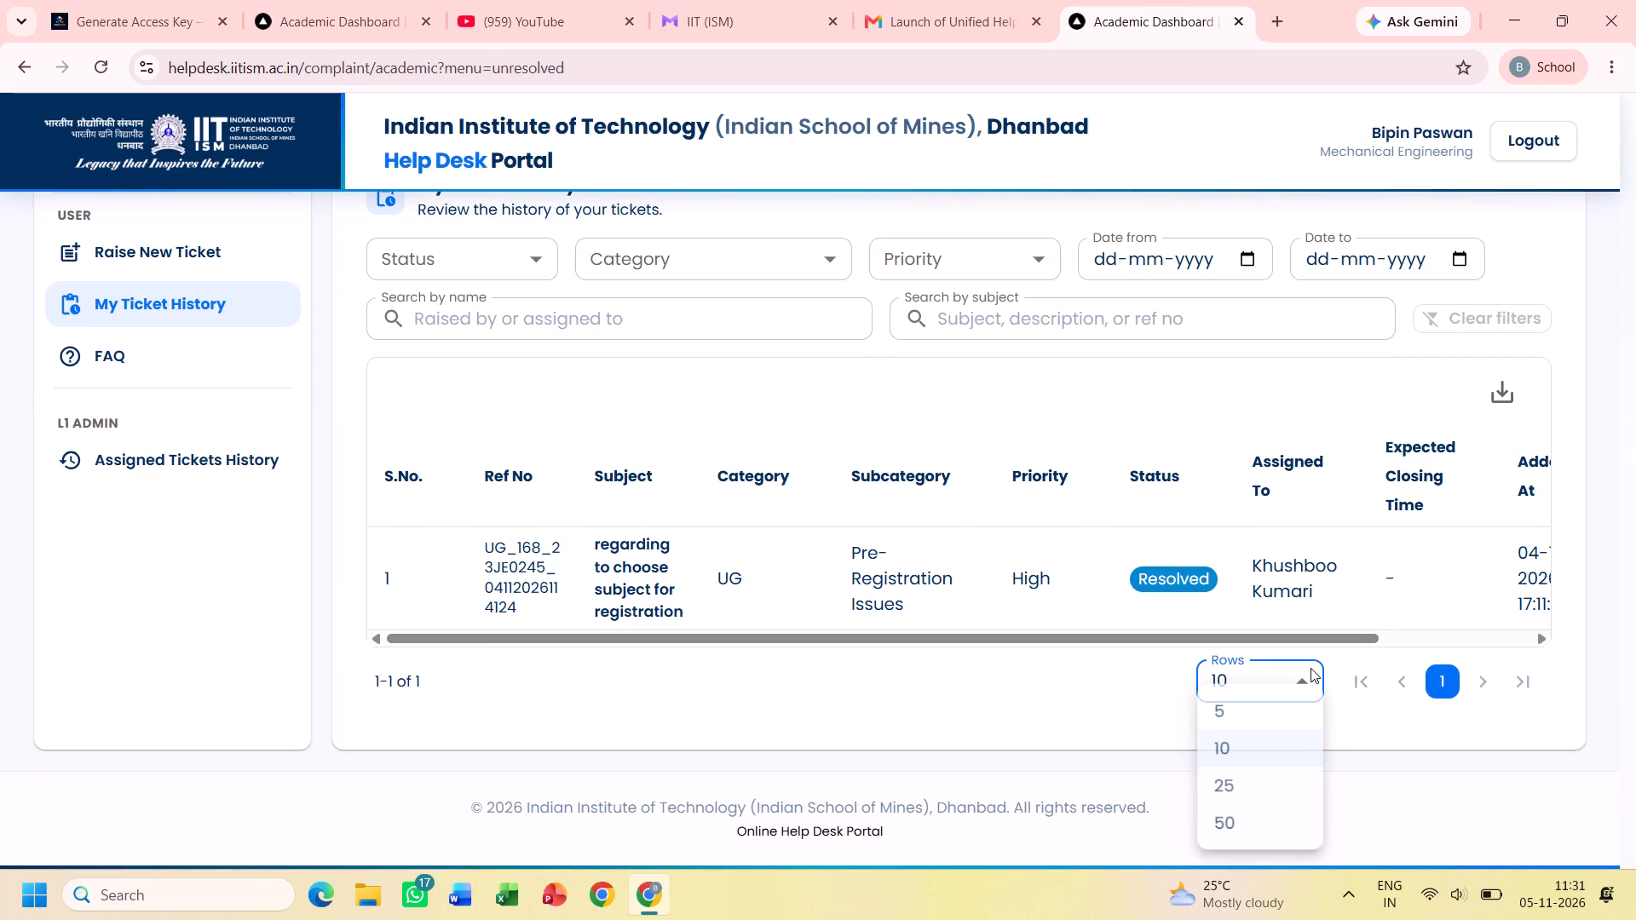
pyautogui.click(1236, 762)
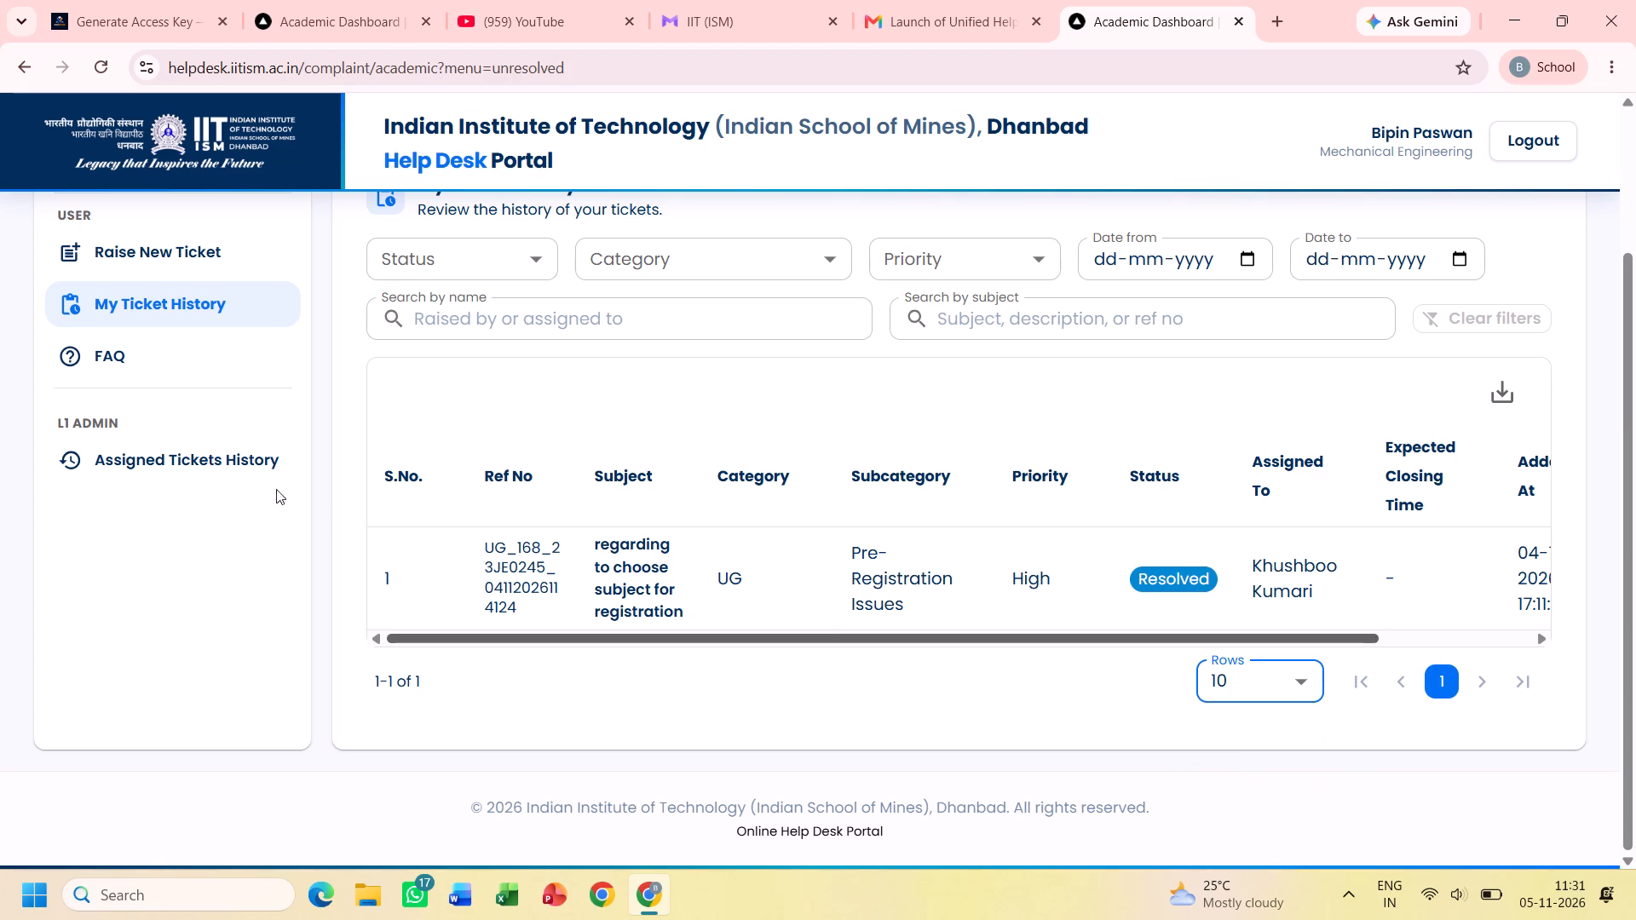
# Open the Assigned Tickets History of the Academic Dashboard.
pyautogui.click(249, 471)
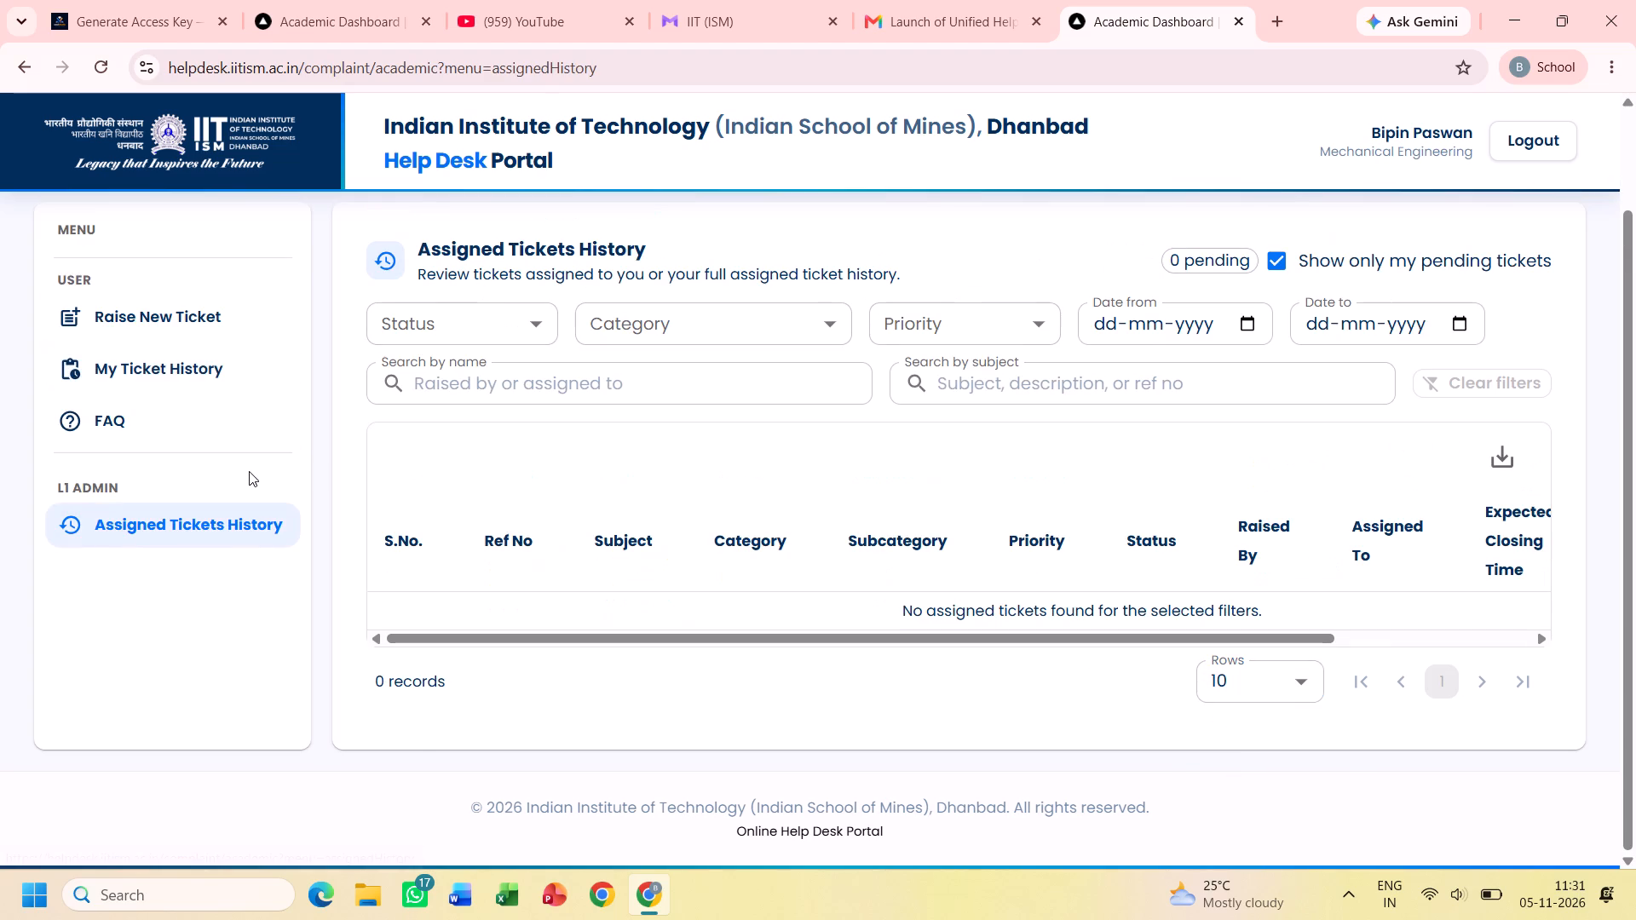
# Look over the My Ticket History page for the previously raised academic ticket.
pyautogui.scroll(2, 380, 465)
pyautogui.click(167, 449)
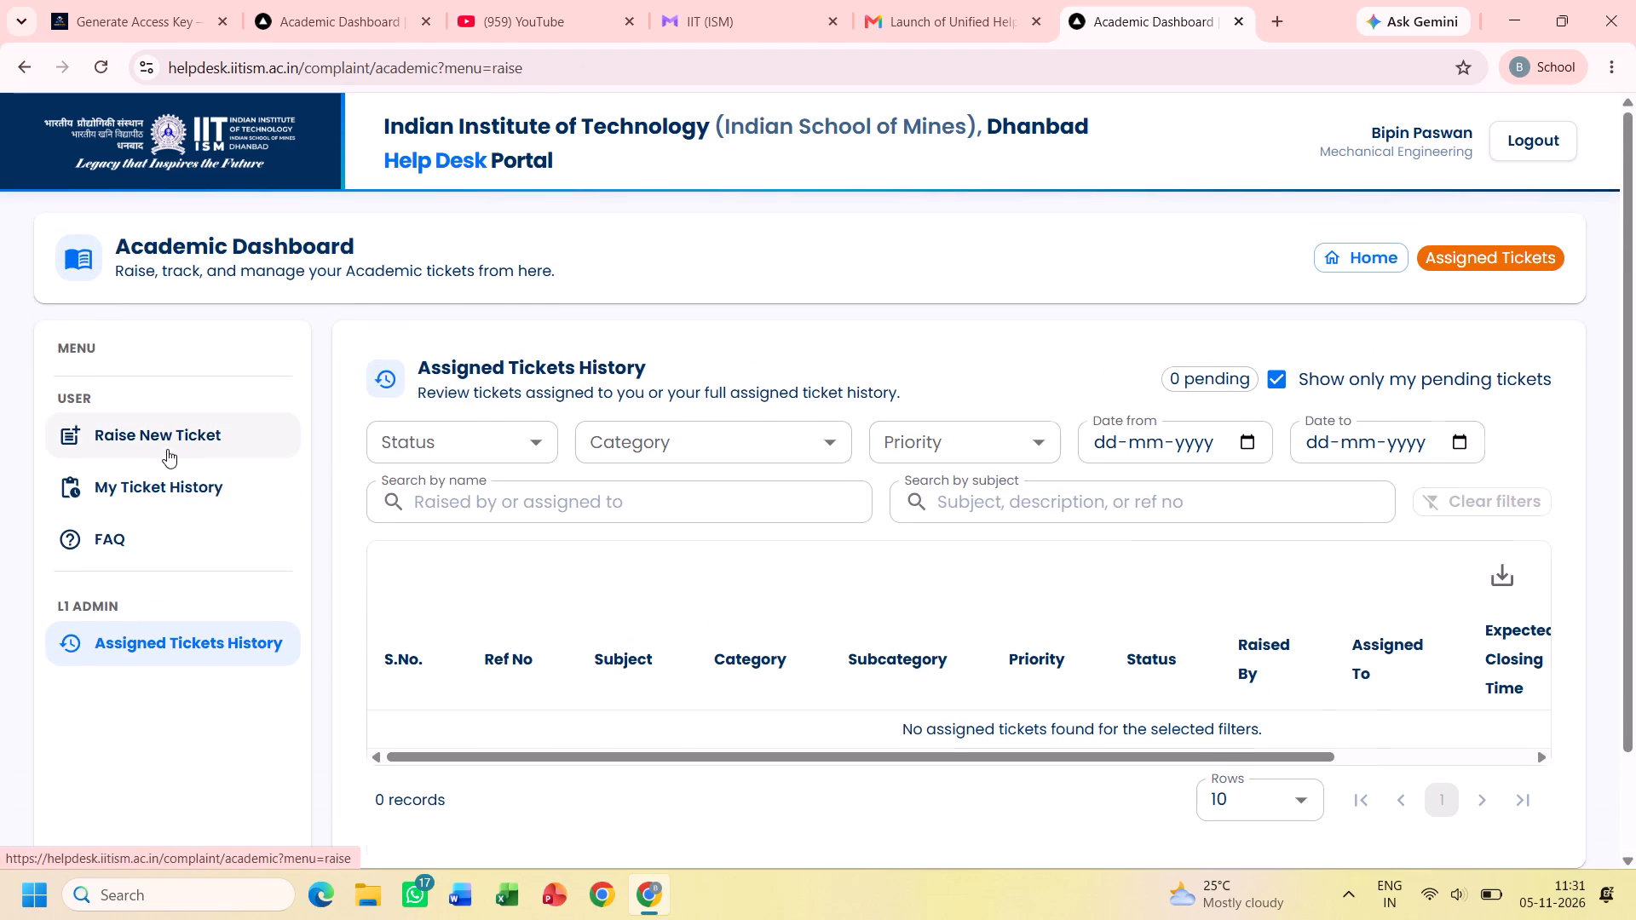
pyautogui.click(172, 479)
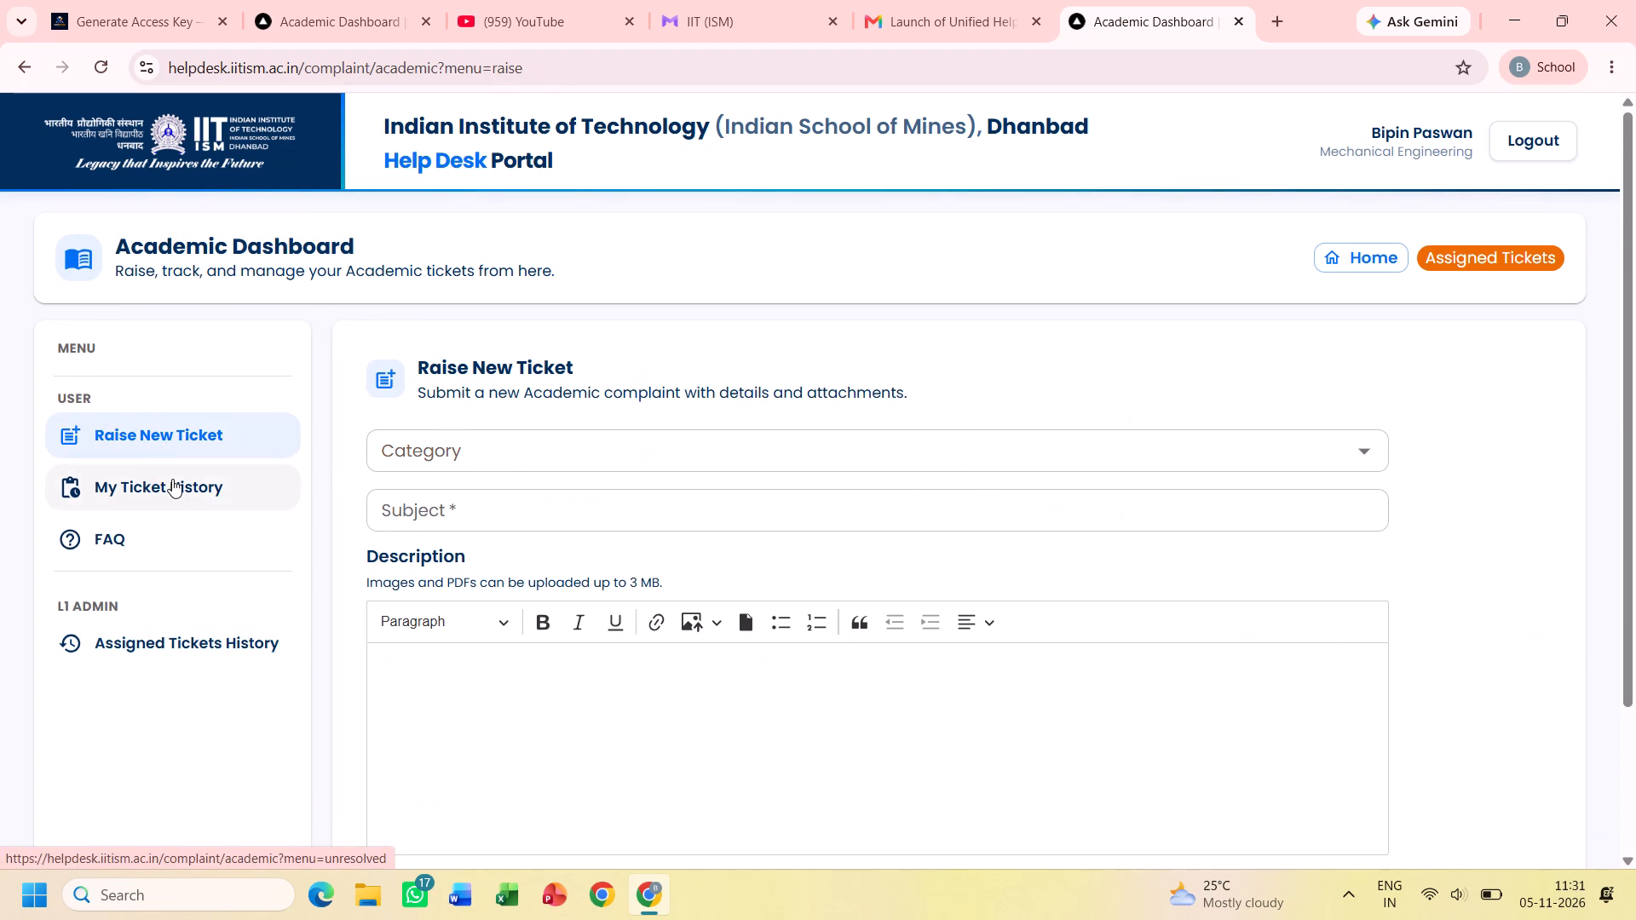
pyautogui.click(169, 433)
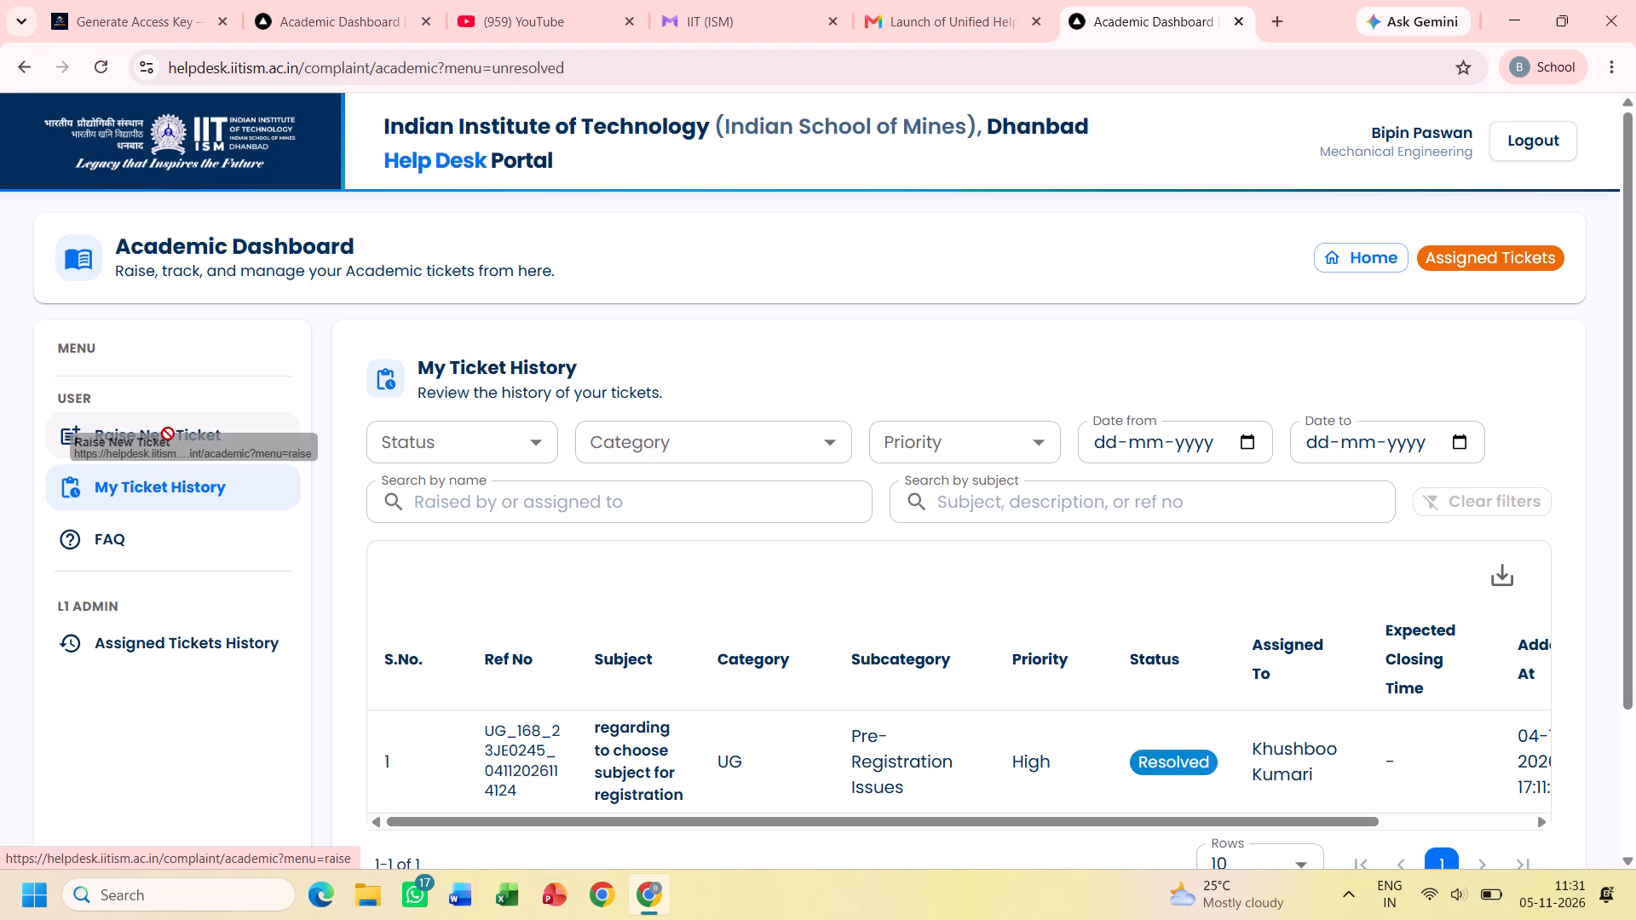
pyautogui.click(168, 434)
pyautogui.scroll(1, 761, 542)
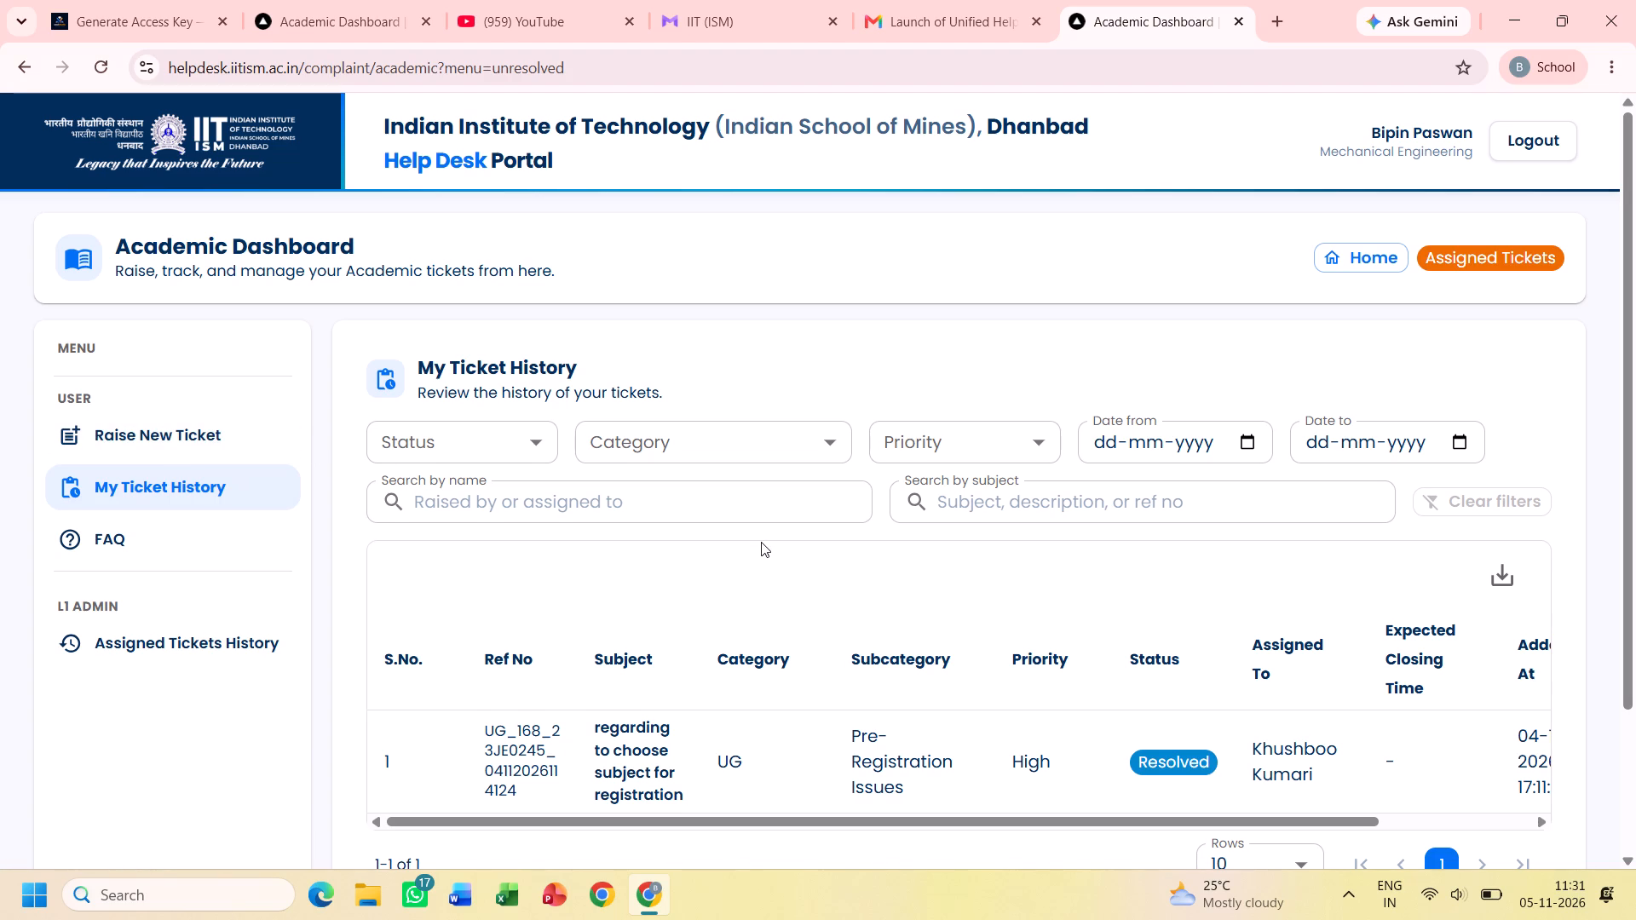
pyautogui.scroll(-1, 761, 542)
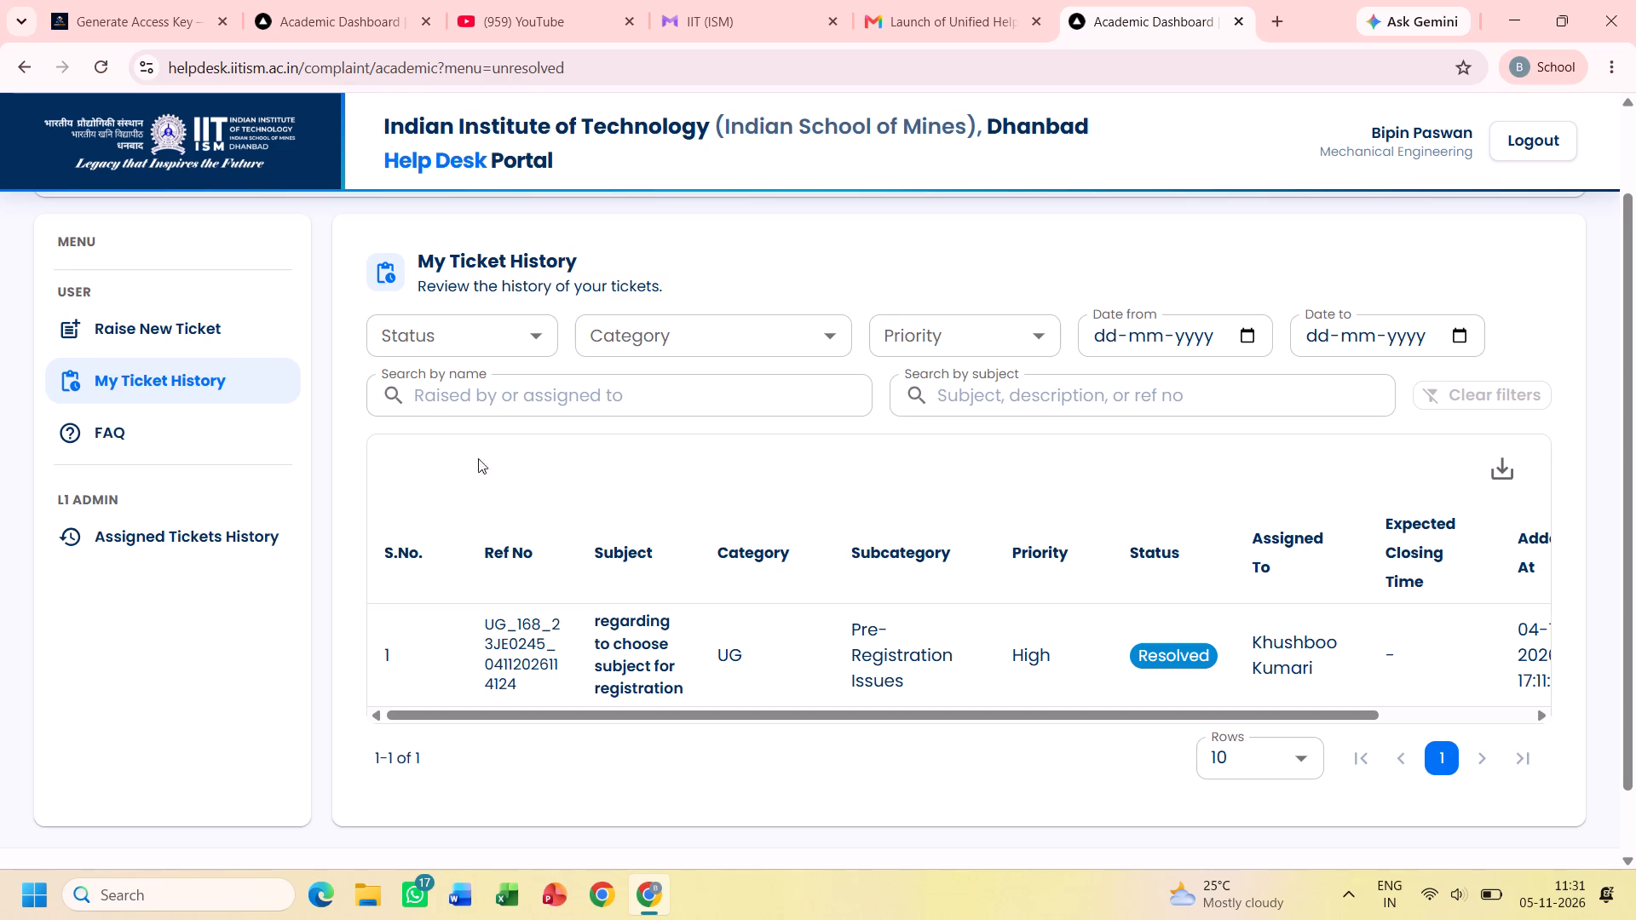
pyautogui.scroll(2, 495, 469)
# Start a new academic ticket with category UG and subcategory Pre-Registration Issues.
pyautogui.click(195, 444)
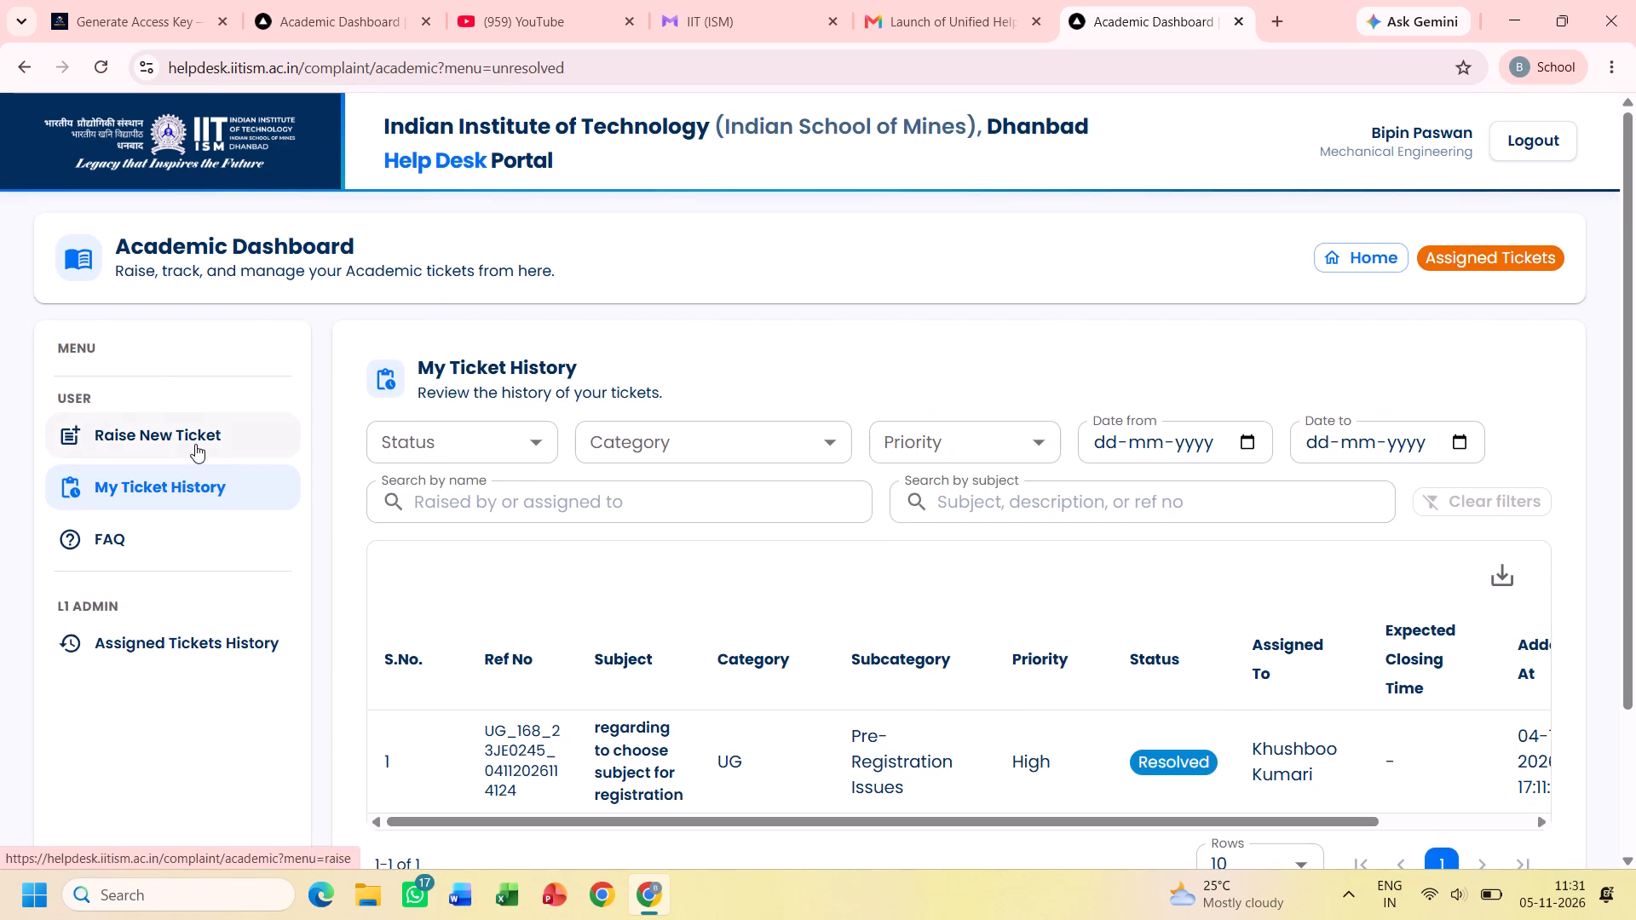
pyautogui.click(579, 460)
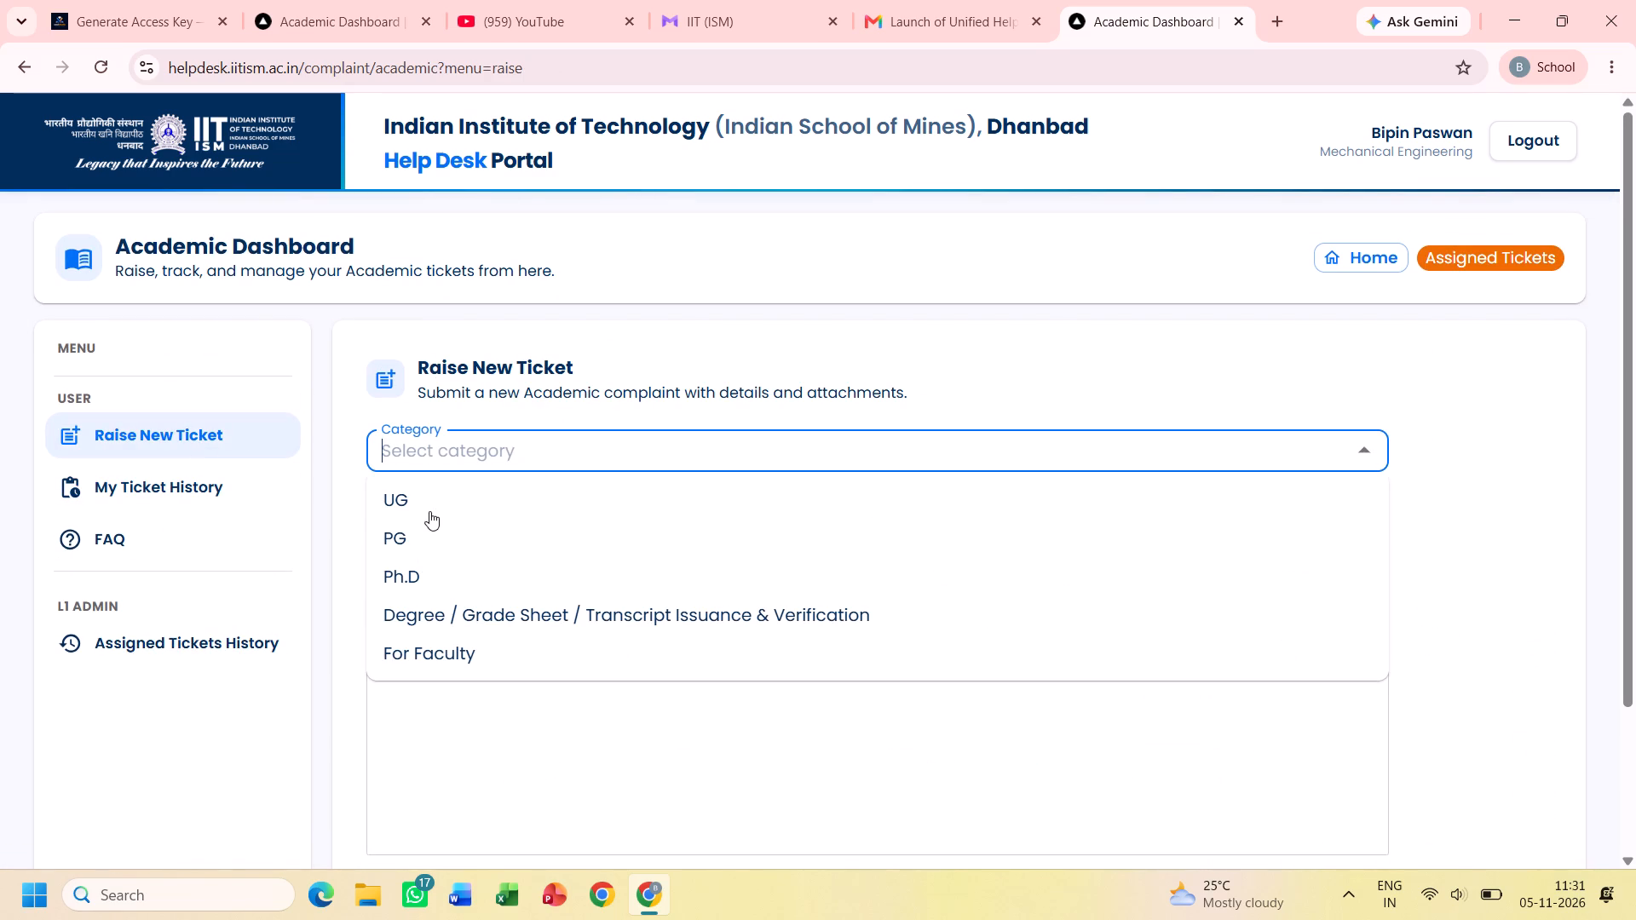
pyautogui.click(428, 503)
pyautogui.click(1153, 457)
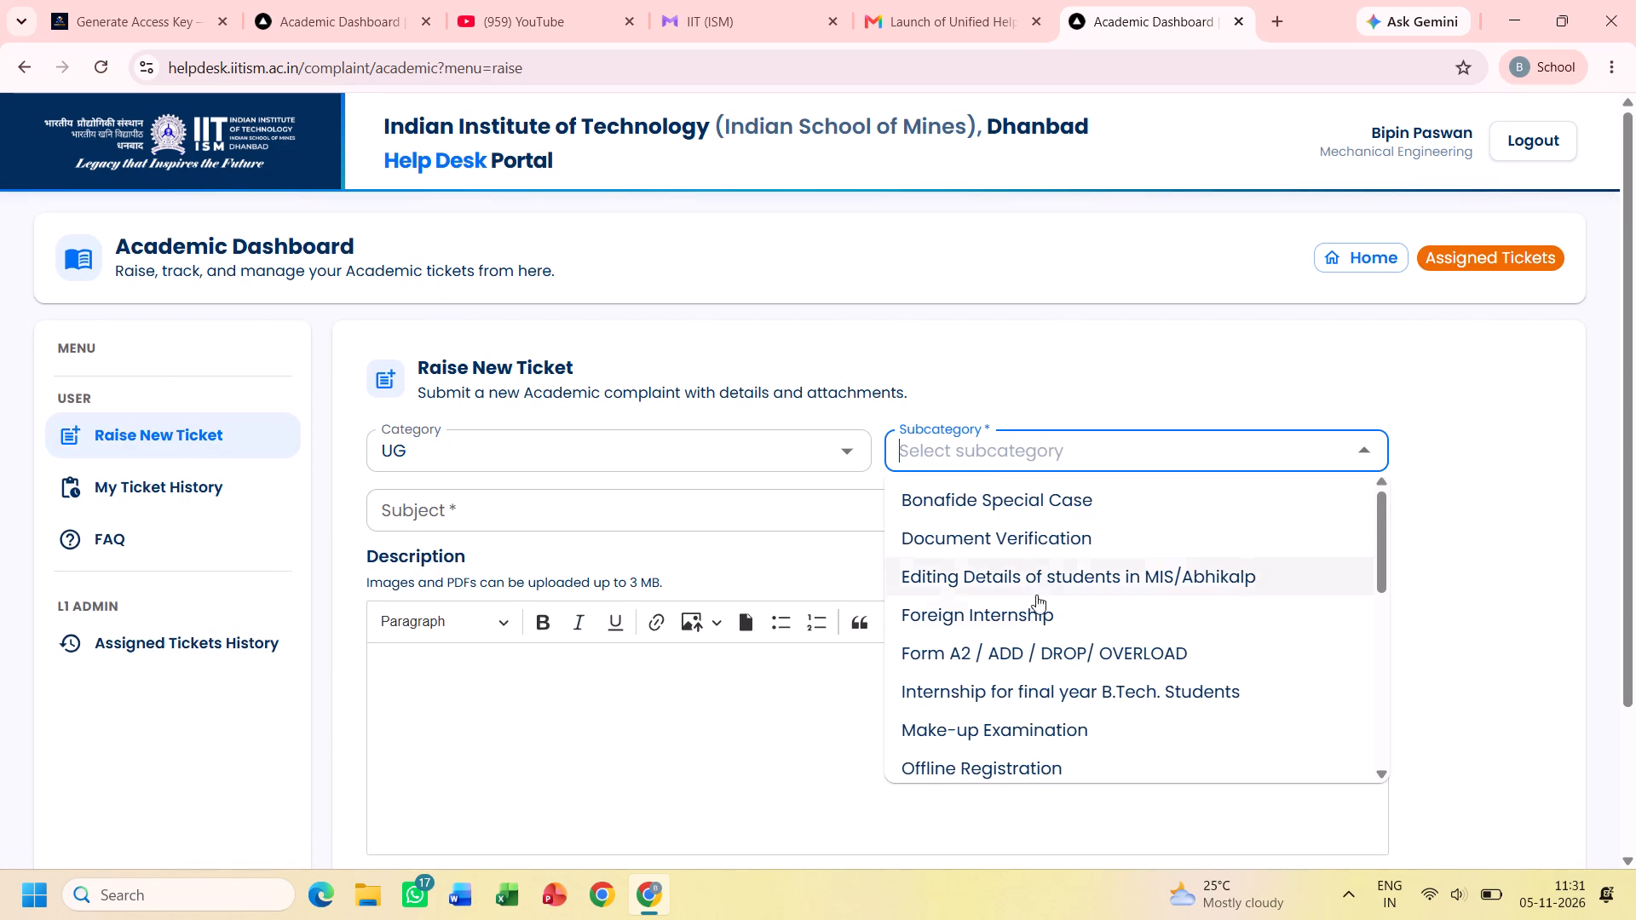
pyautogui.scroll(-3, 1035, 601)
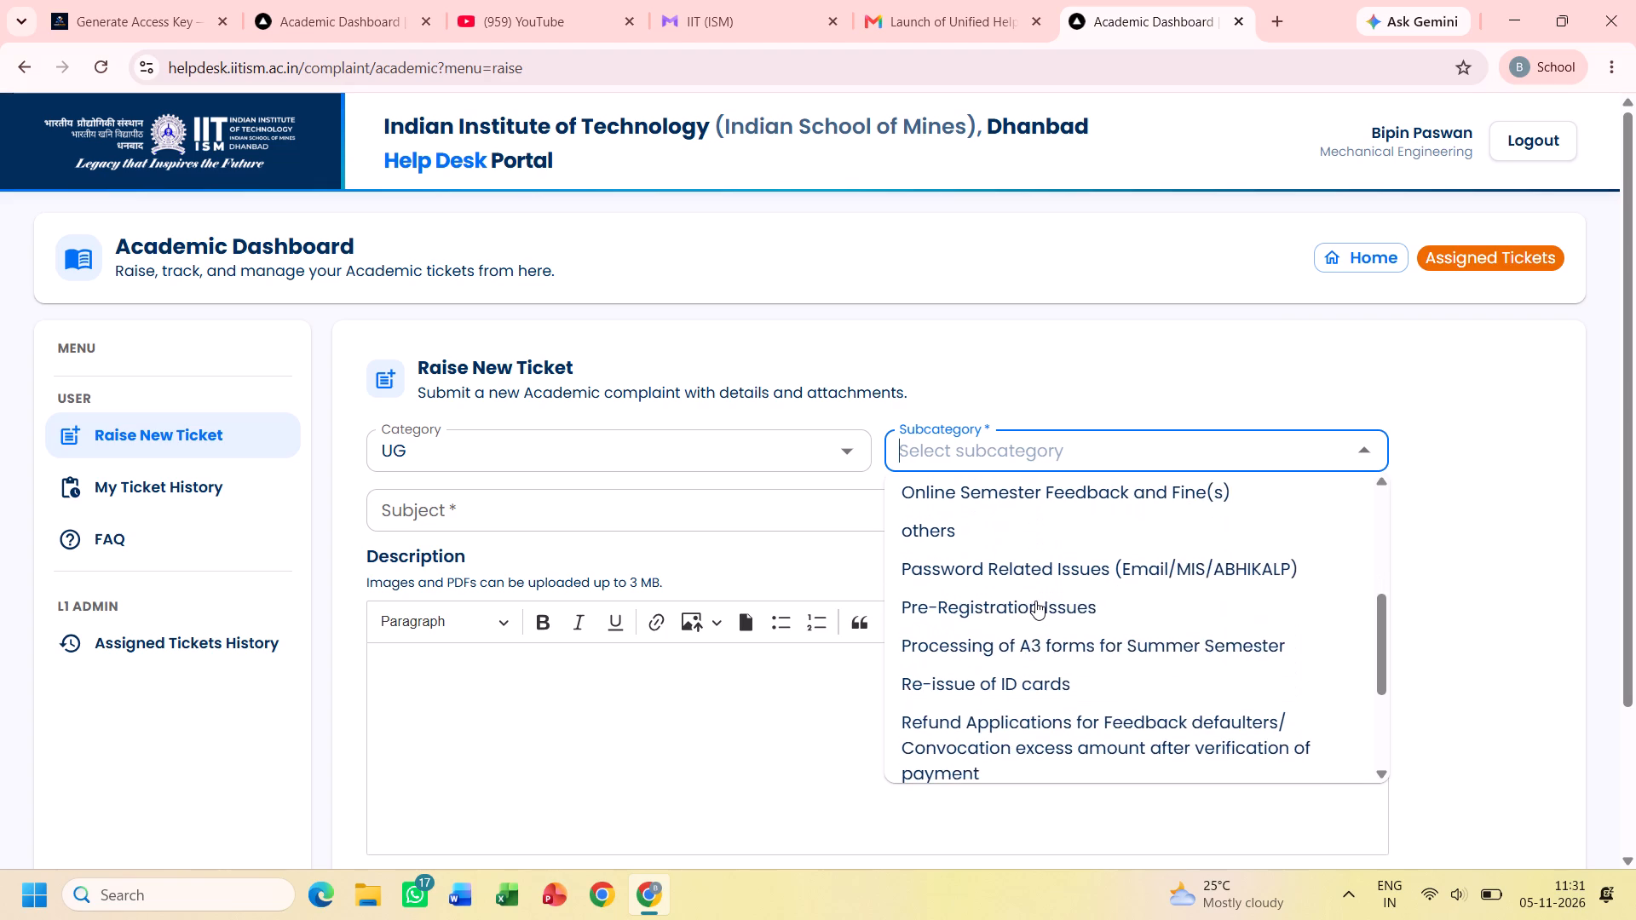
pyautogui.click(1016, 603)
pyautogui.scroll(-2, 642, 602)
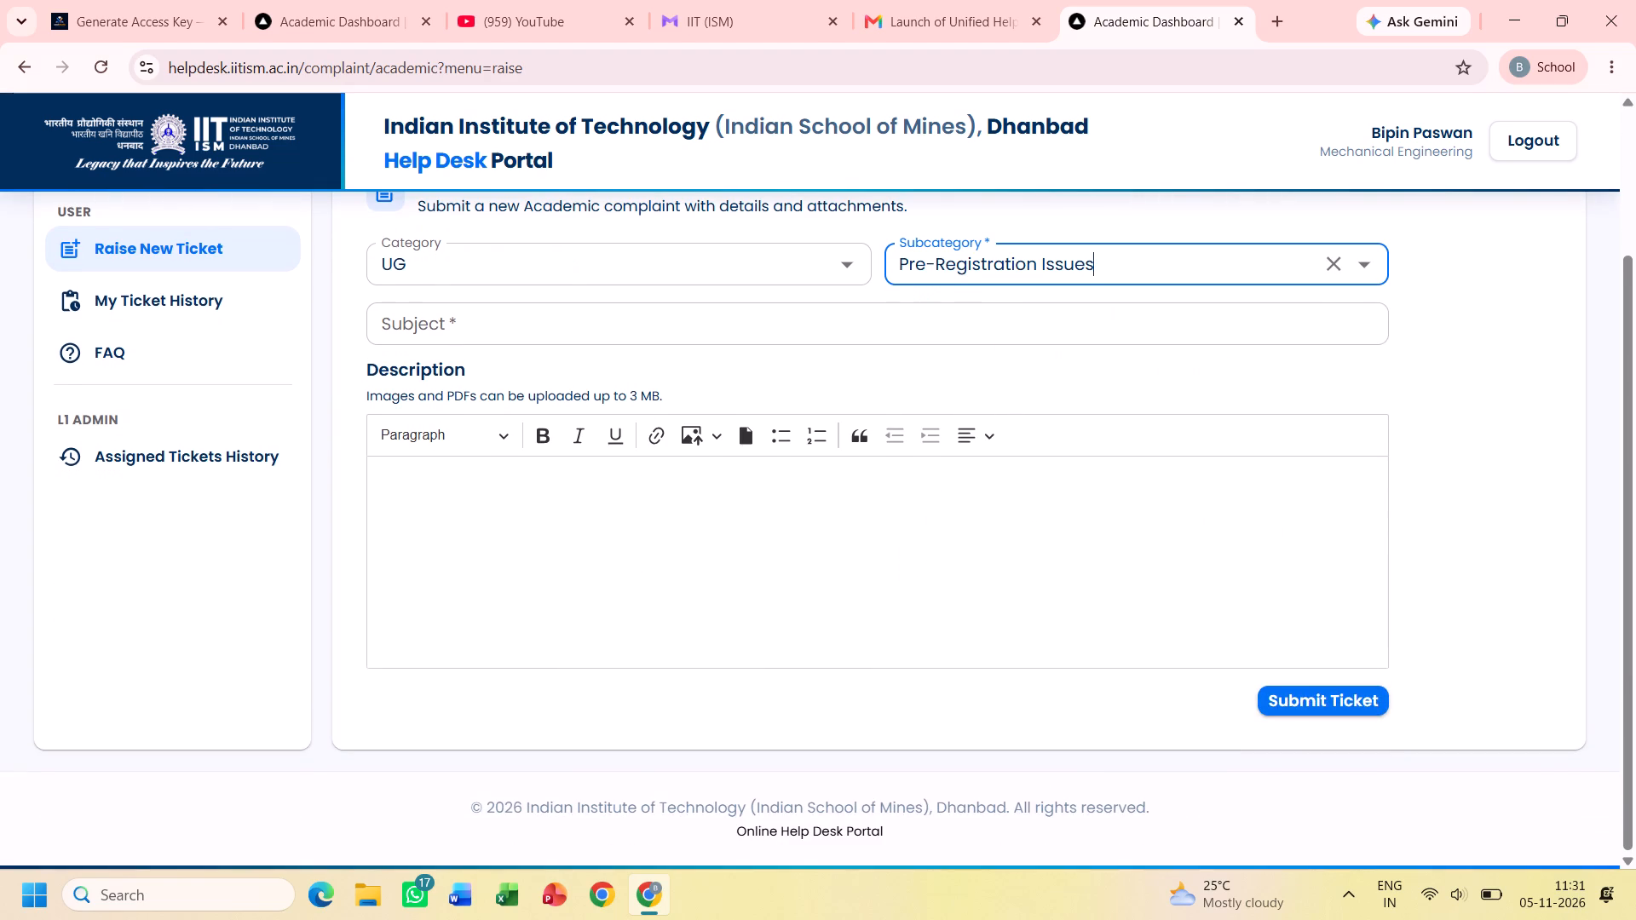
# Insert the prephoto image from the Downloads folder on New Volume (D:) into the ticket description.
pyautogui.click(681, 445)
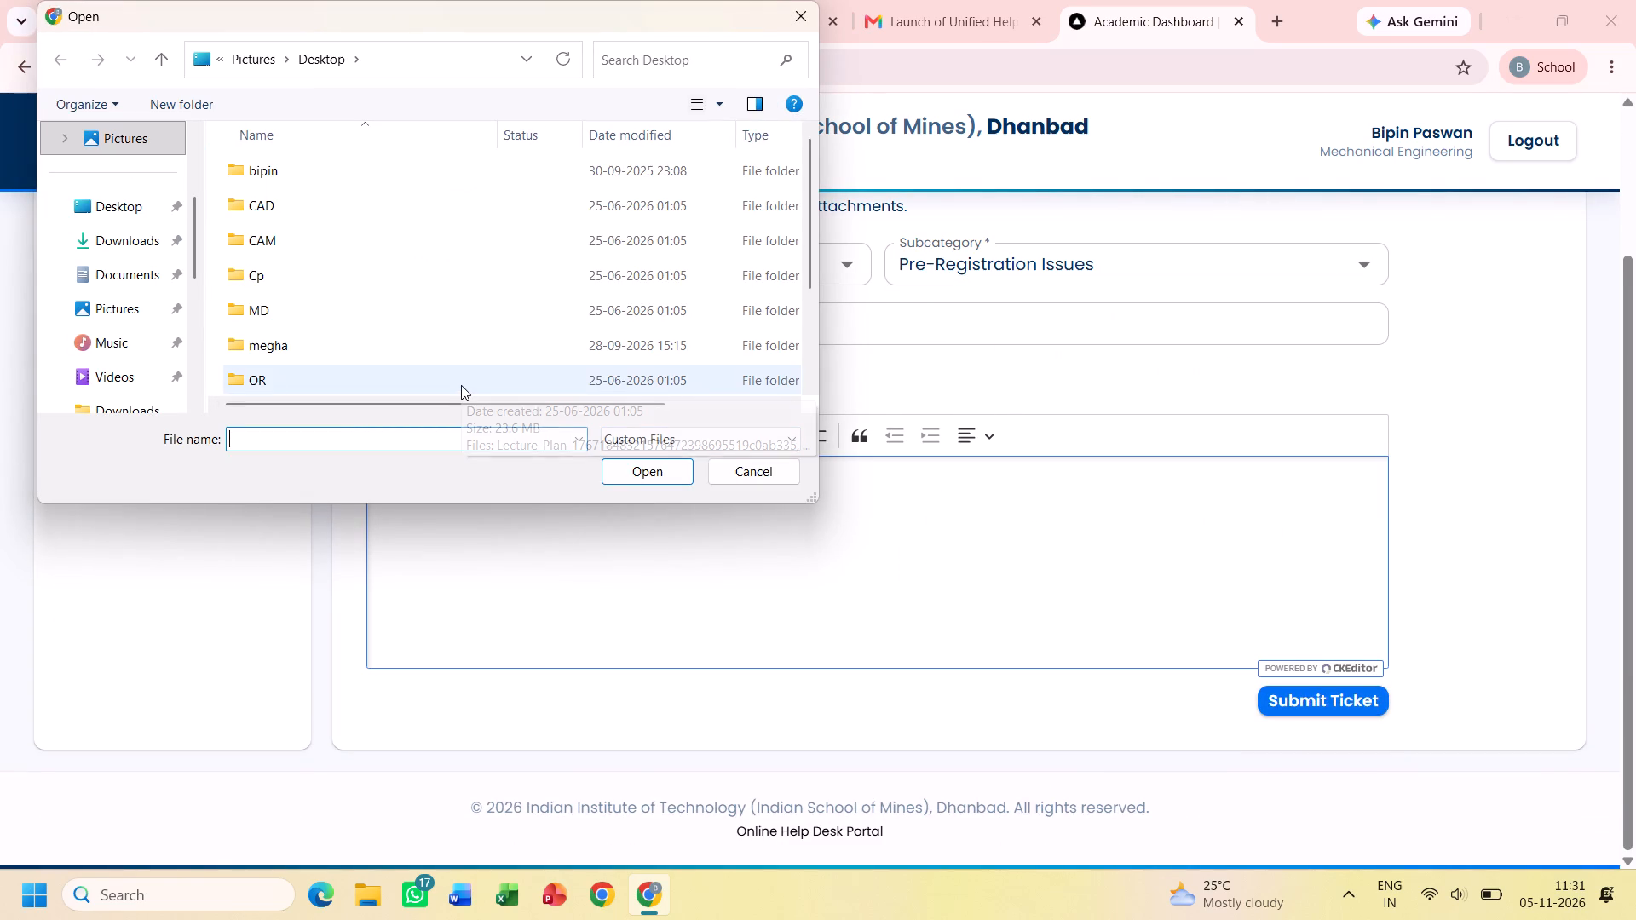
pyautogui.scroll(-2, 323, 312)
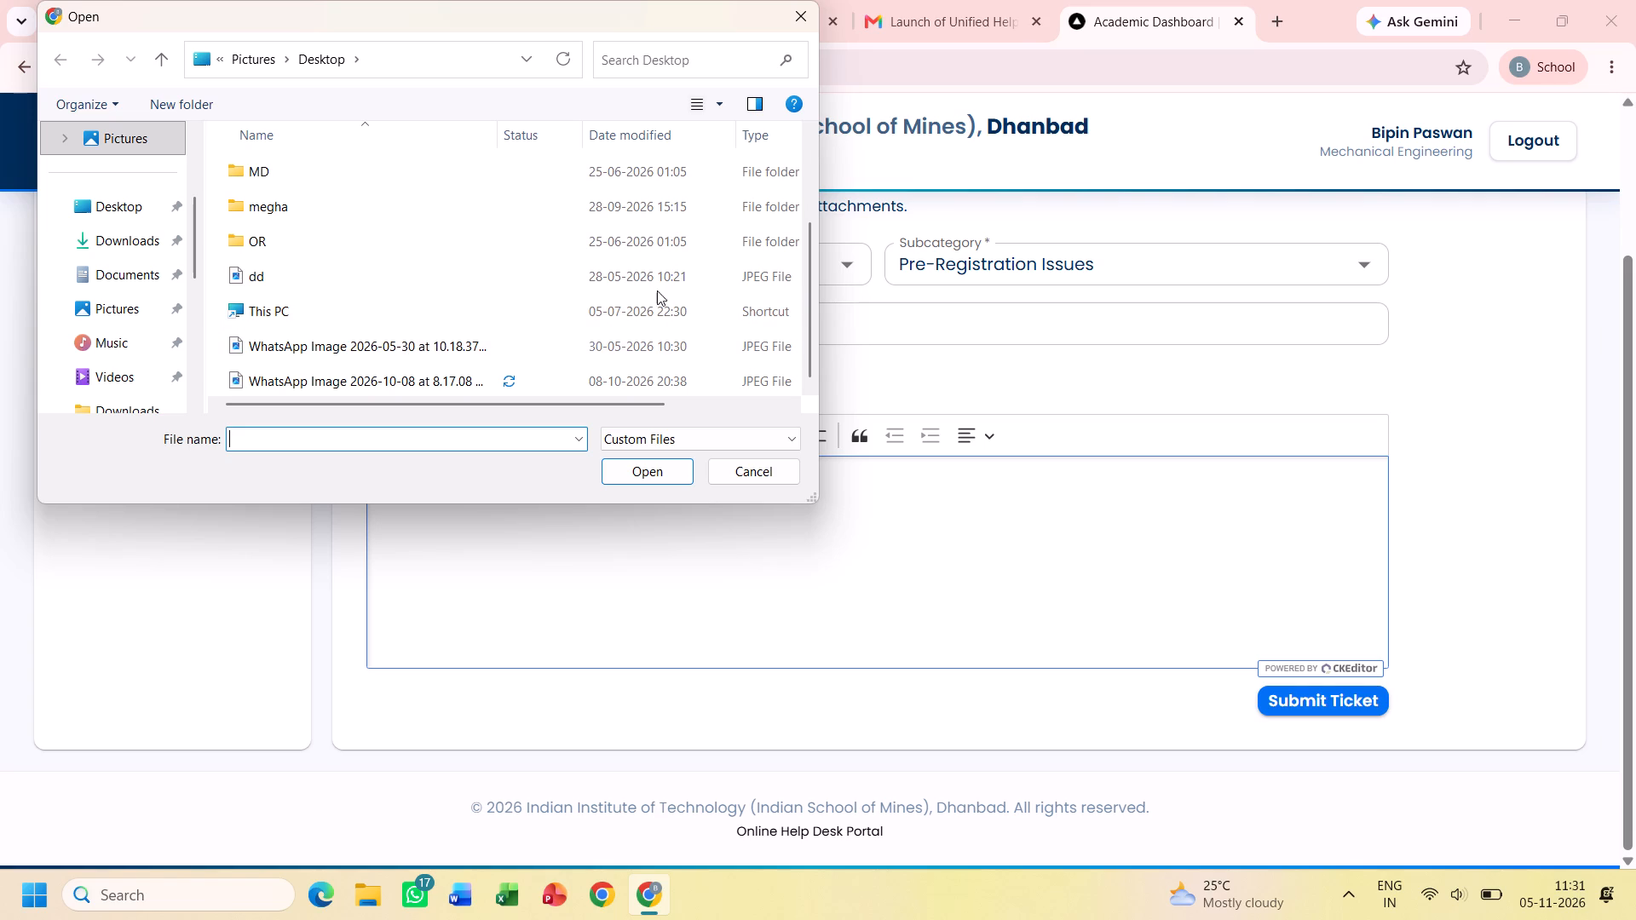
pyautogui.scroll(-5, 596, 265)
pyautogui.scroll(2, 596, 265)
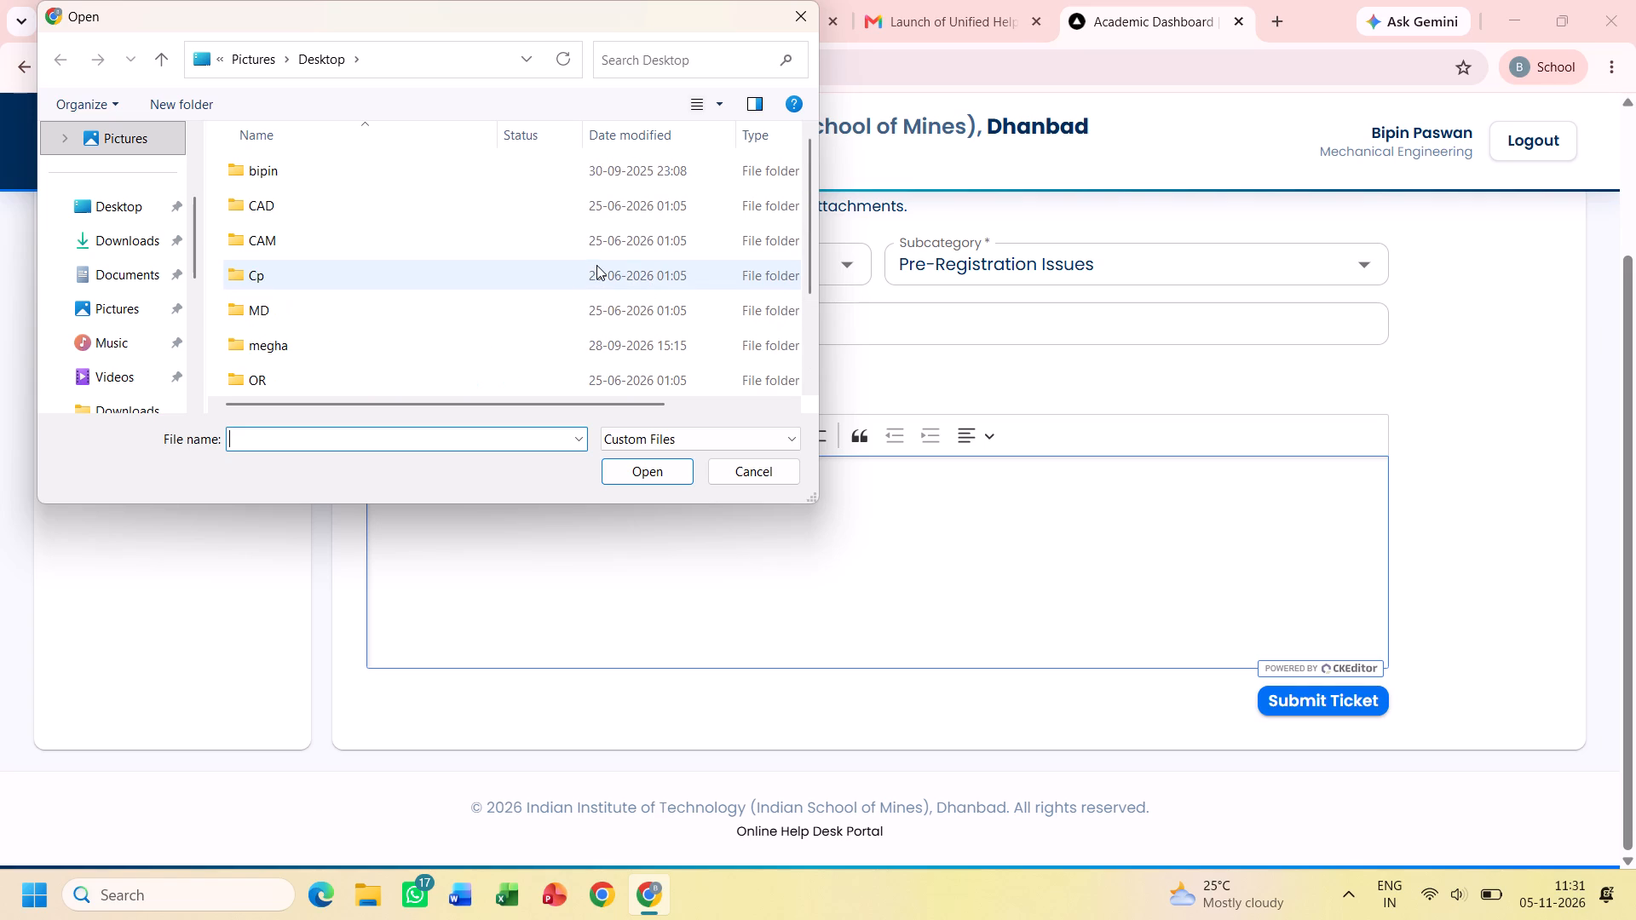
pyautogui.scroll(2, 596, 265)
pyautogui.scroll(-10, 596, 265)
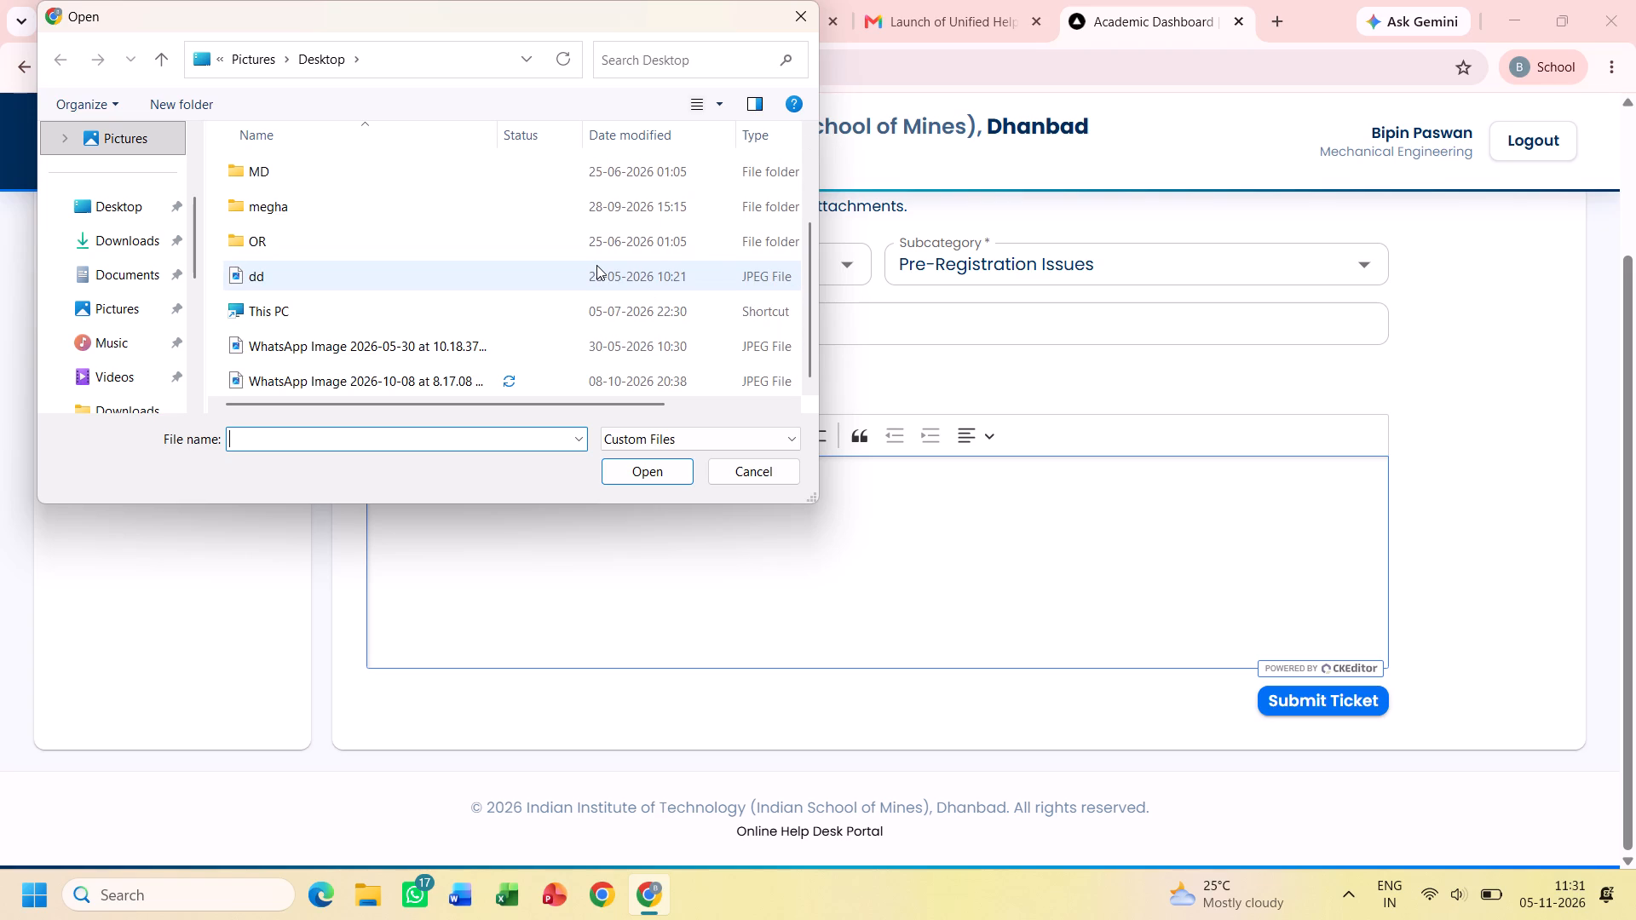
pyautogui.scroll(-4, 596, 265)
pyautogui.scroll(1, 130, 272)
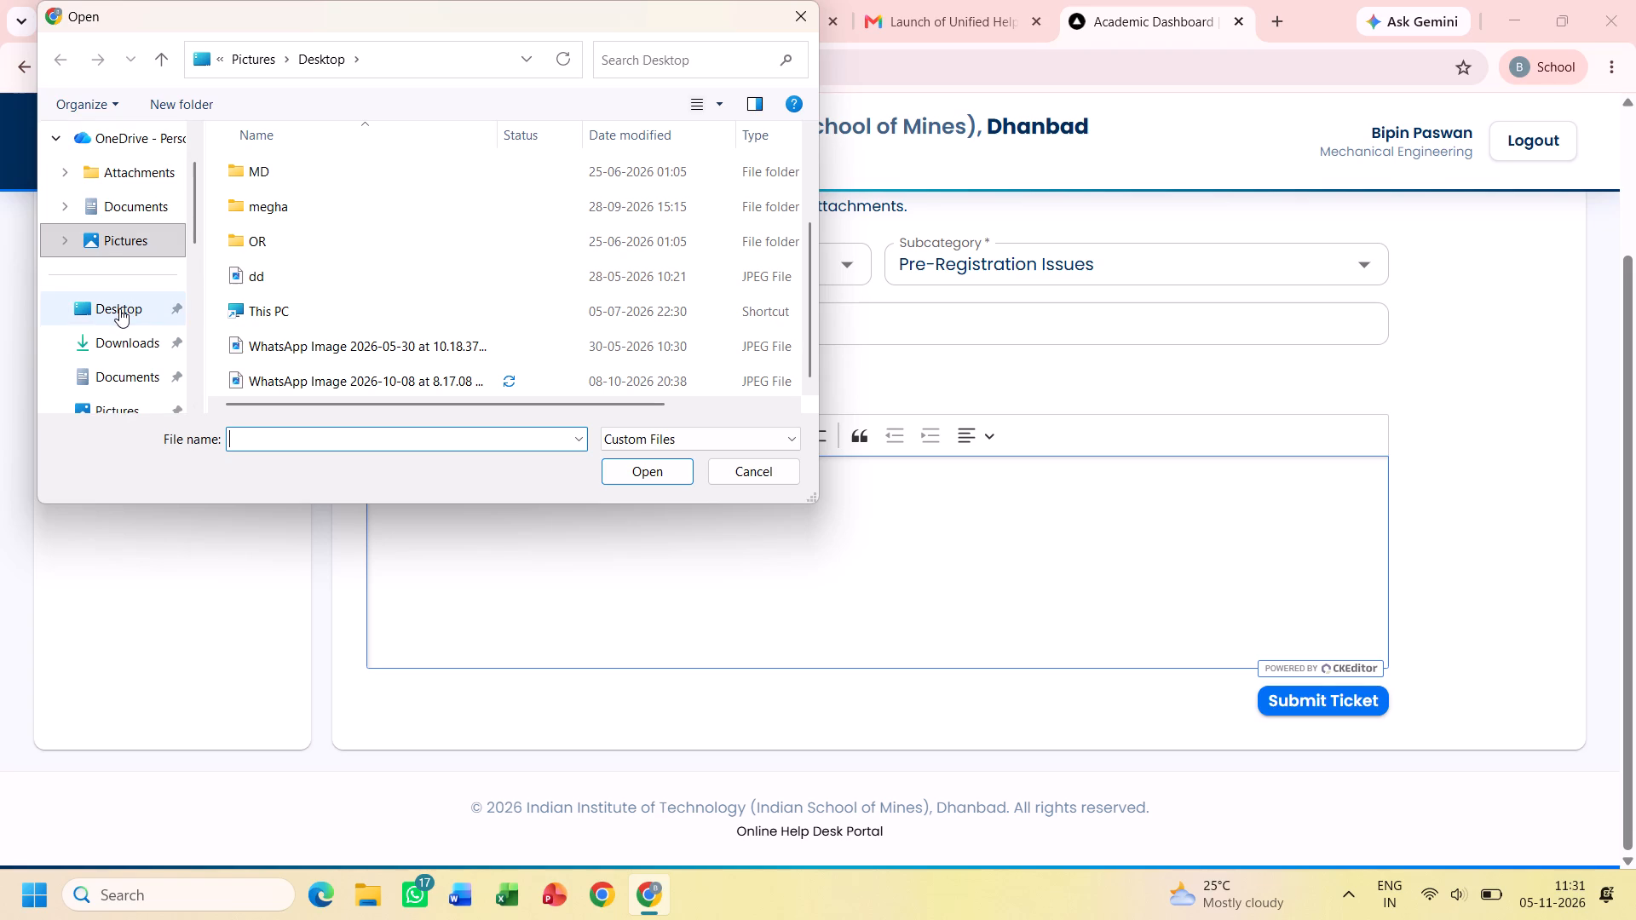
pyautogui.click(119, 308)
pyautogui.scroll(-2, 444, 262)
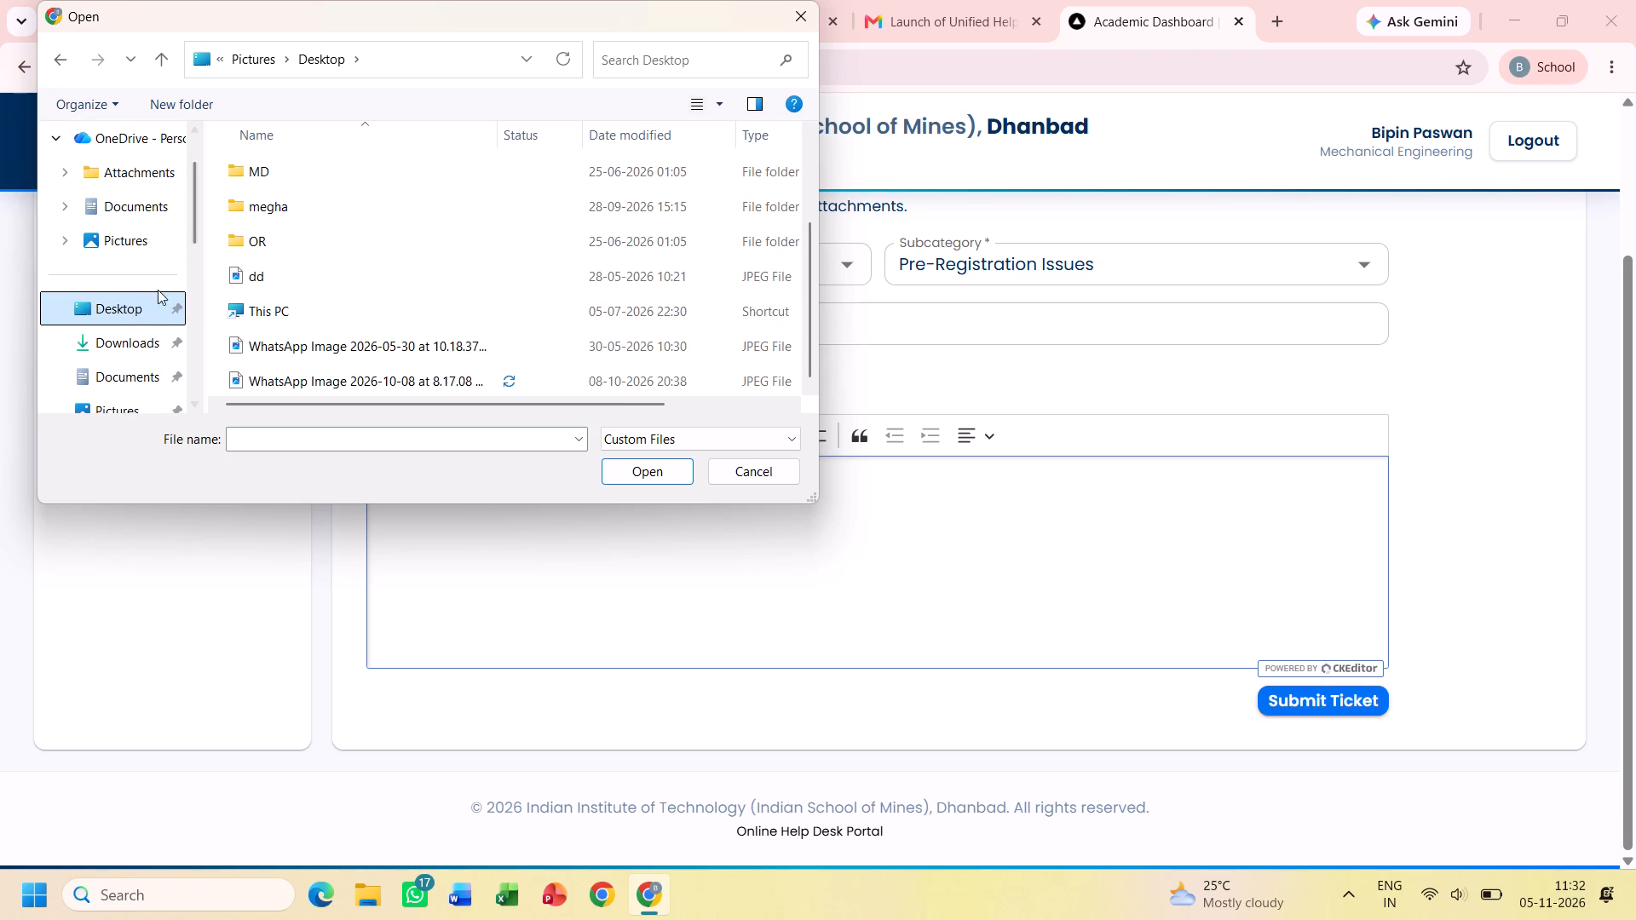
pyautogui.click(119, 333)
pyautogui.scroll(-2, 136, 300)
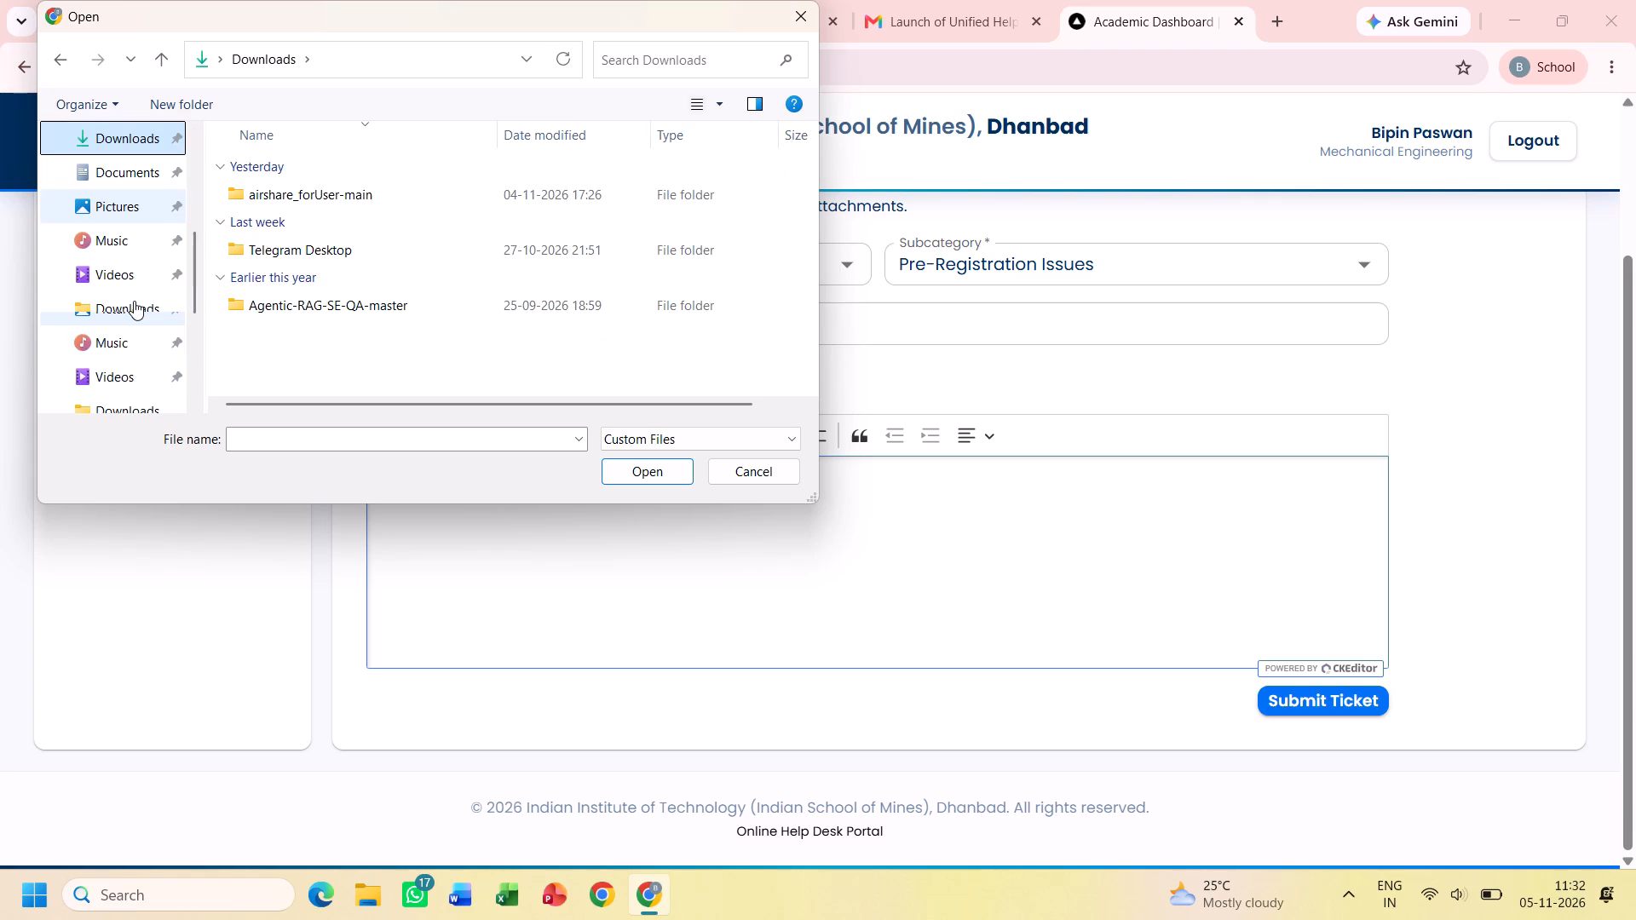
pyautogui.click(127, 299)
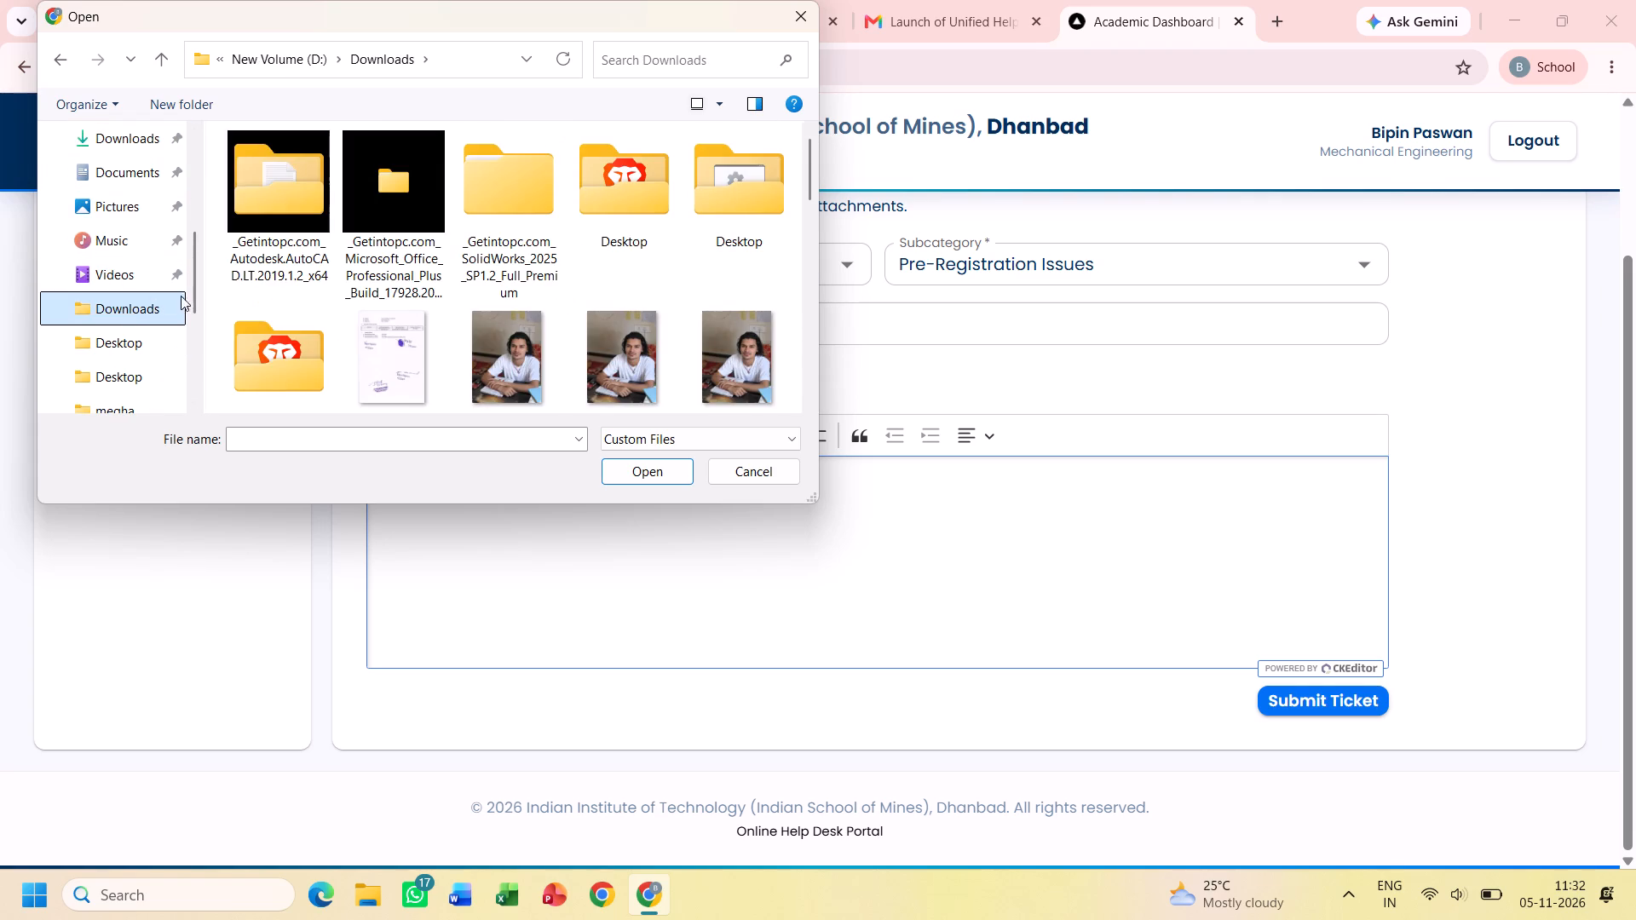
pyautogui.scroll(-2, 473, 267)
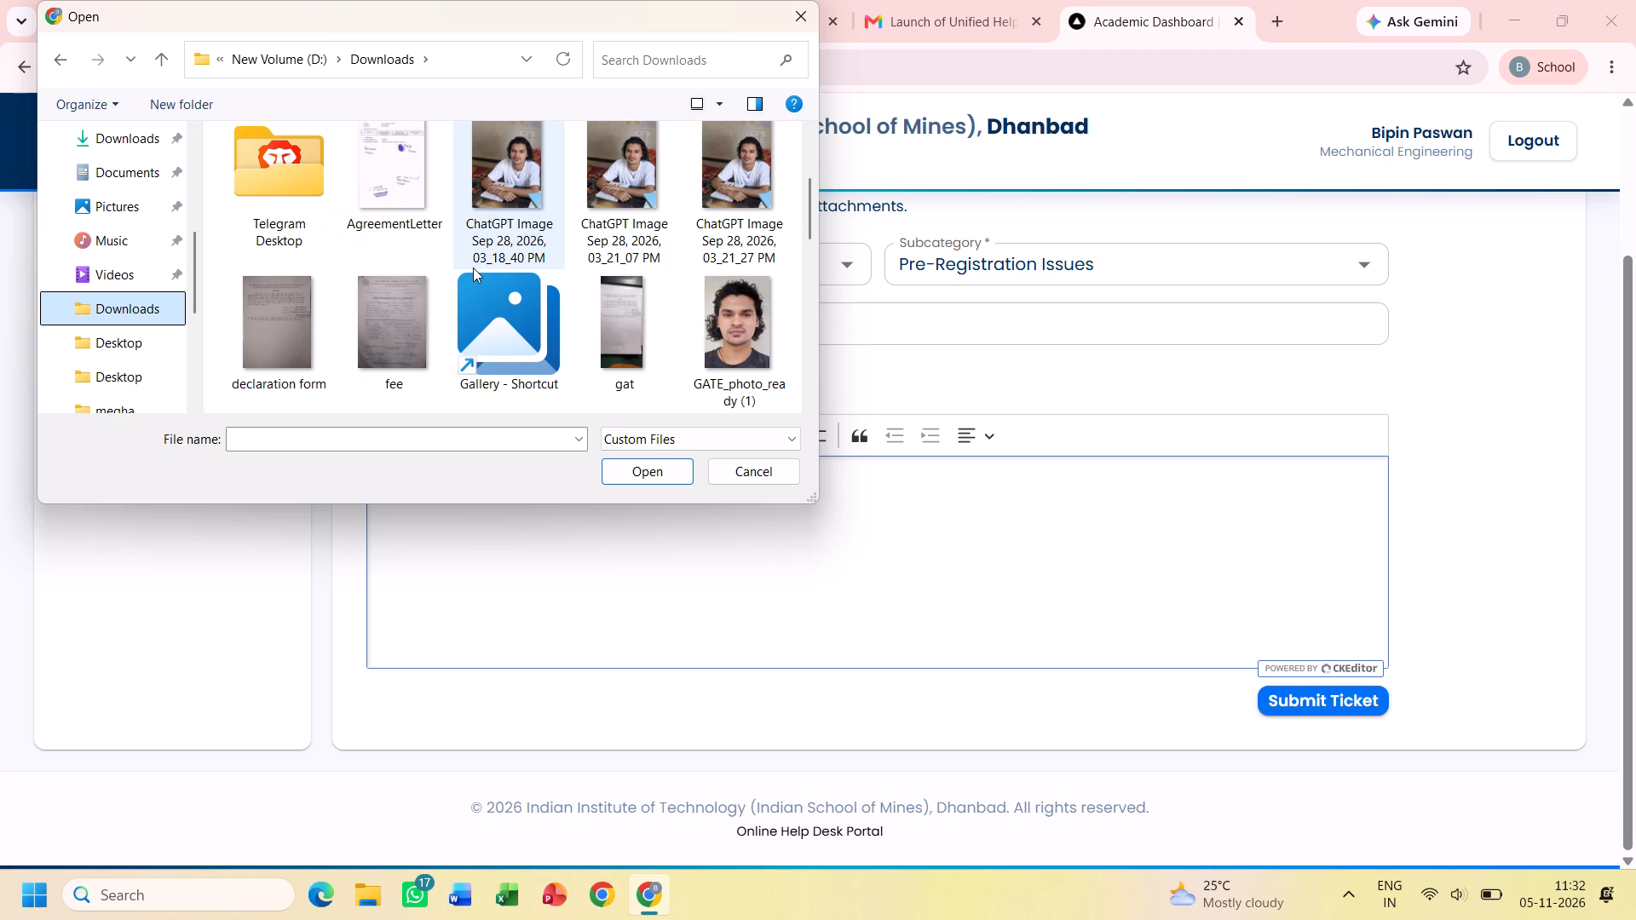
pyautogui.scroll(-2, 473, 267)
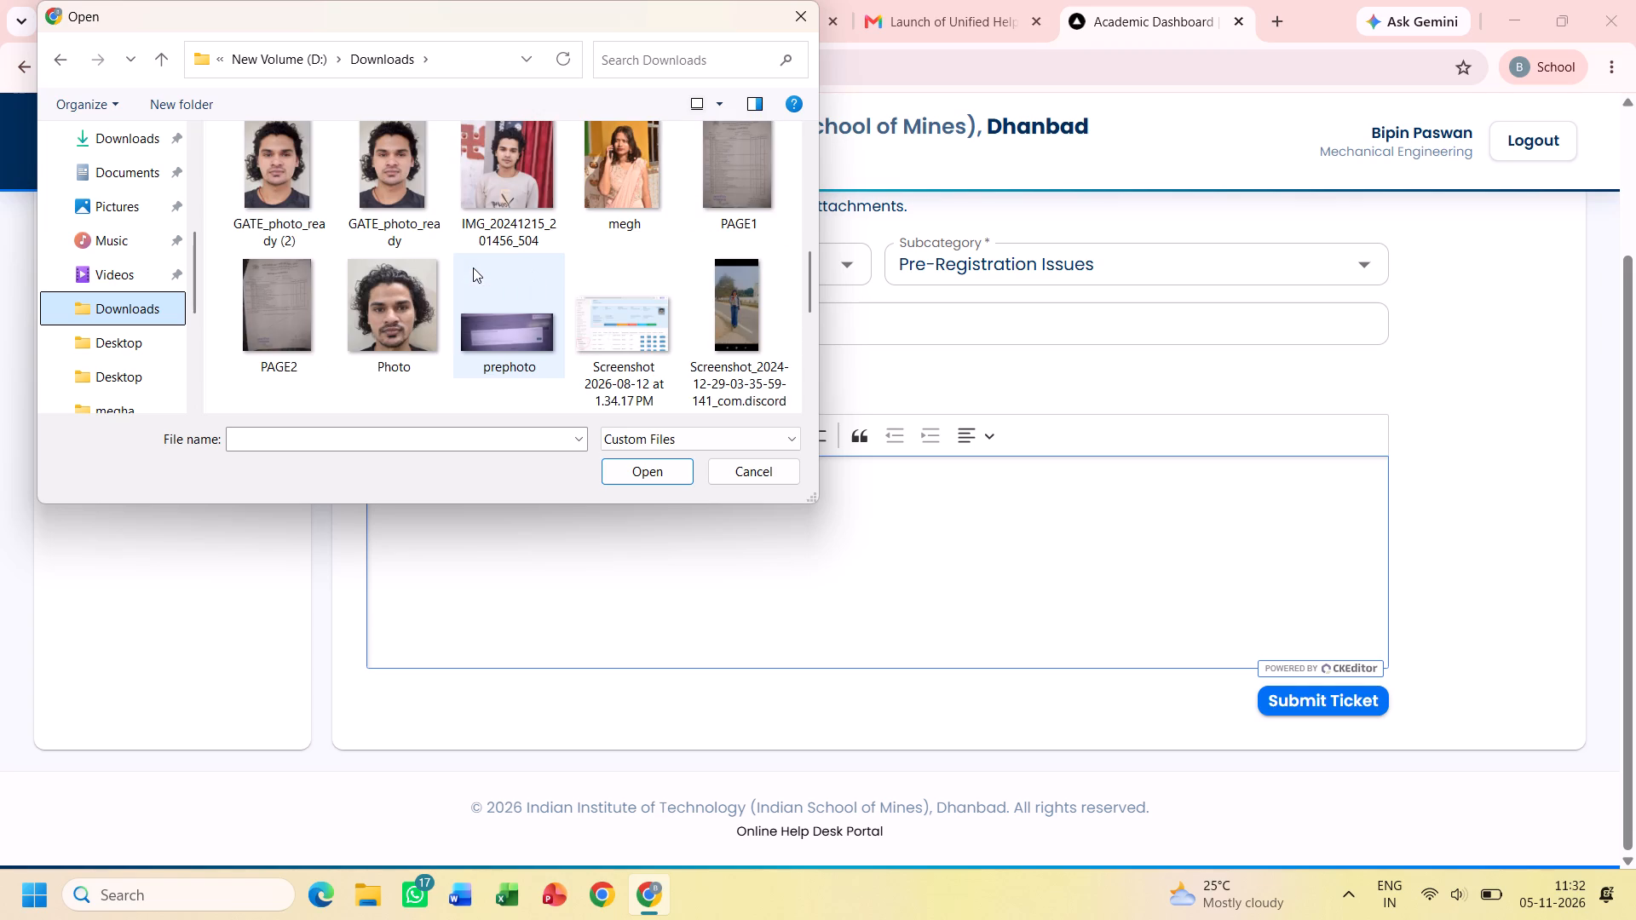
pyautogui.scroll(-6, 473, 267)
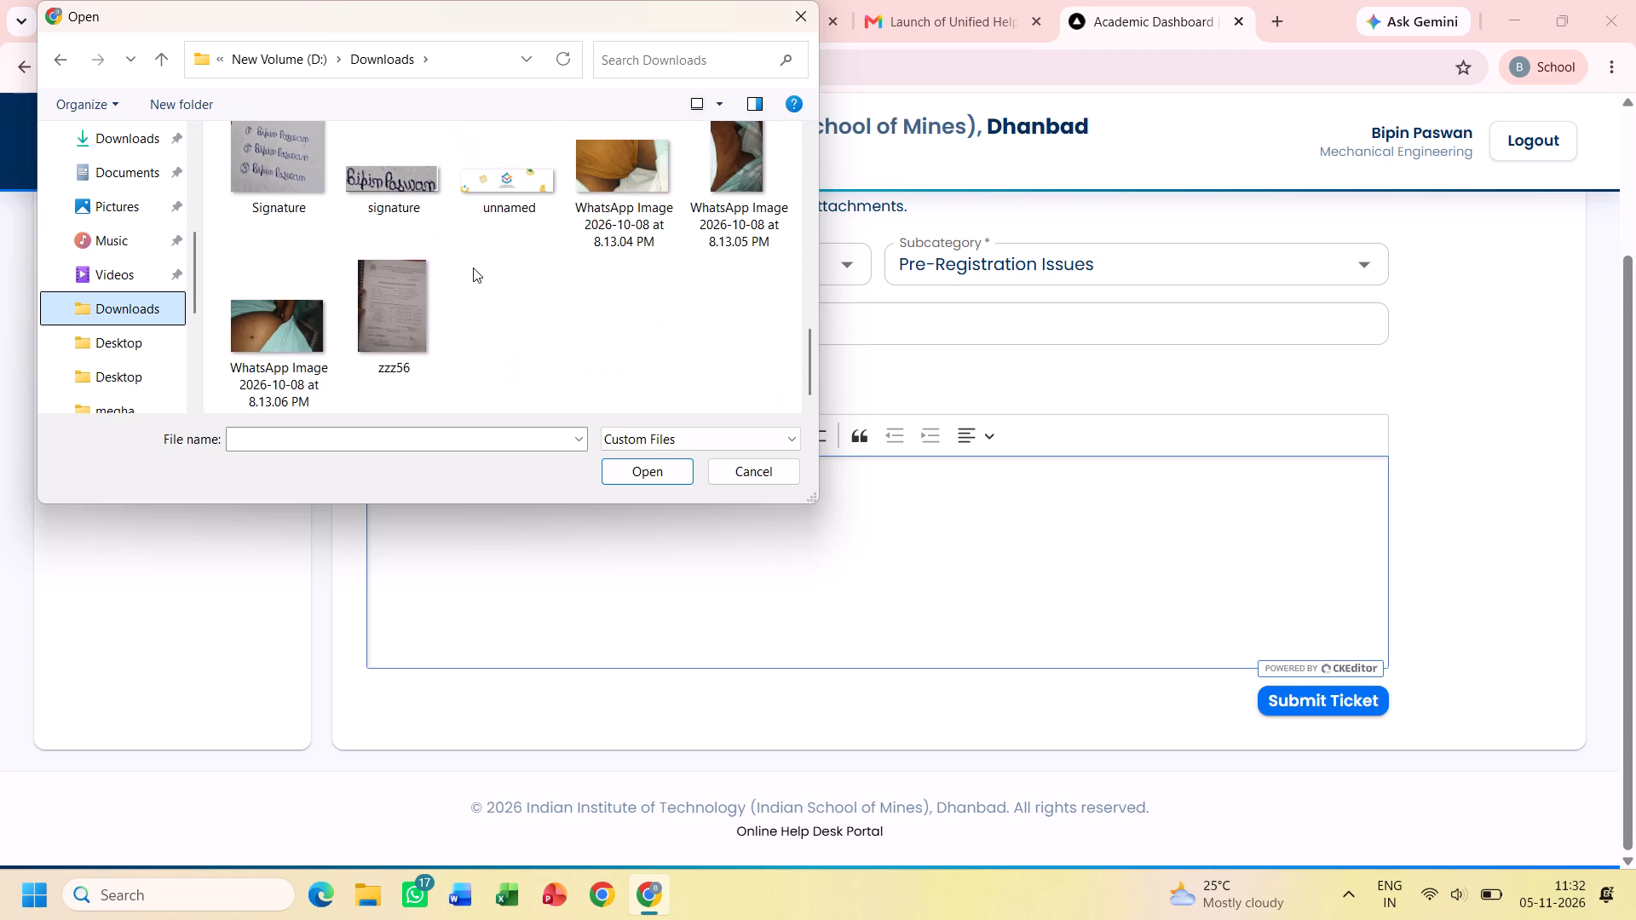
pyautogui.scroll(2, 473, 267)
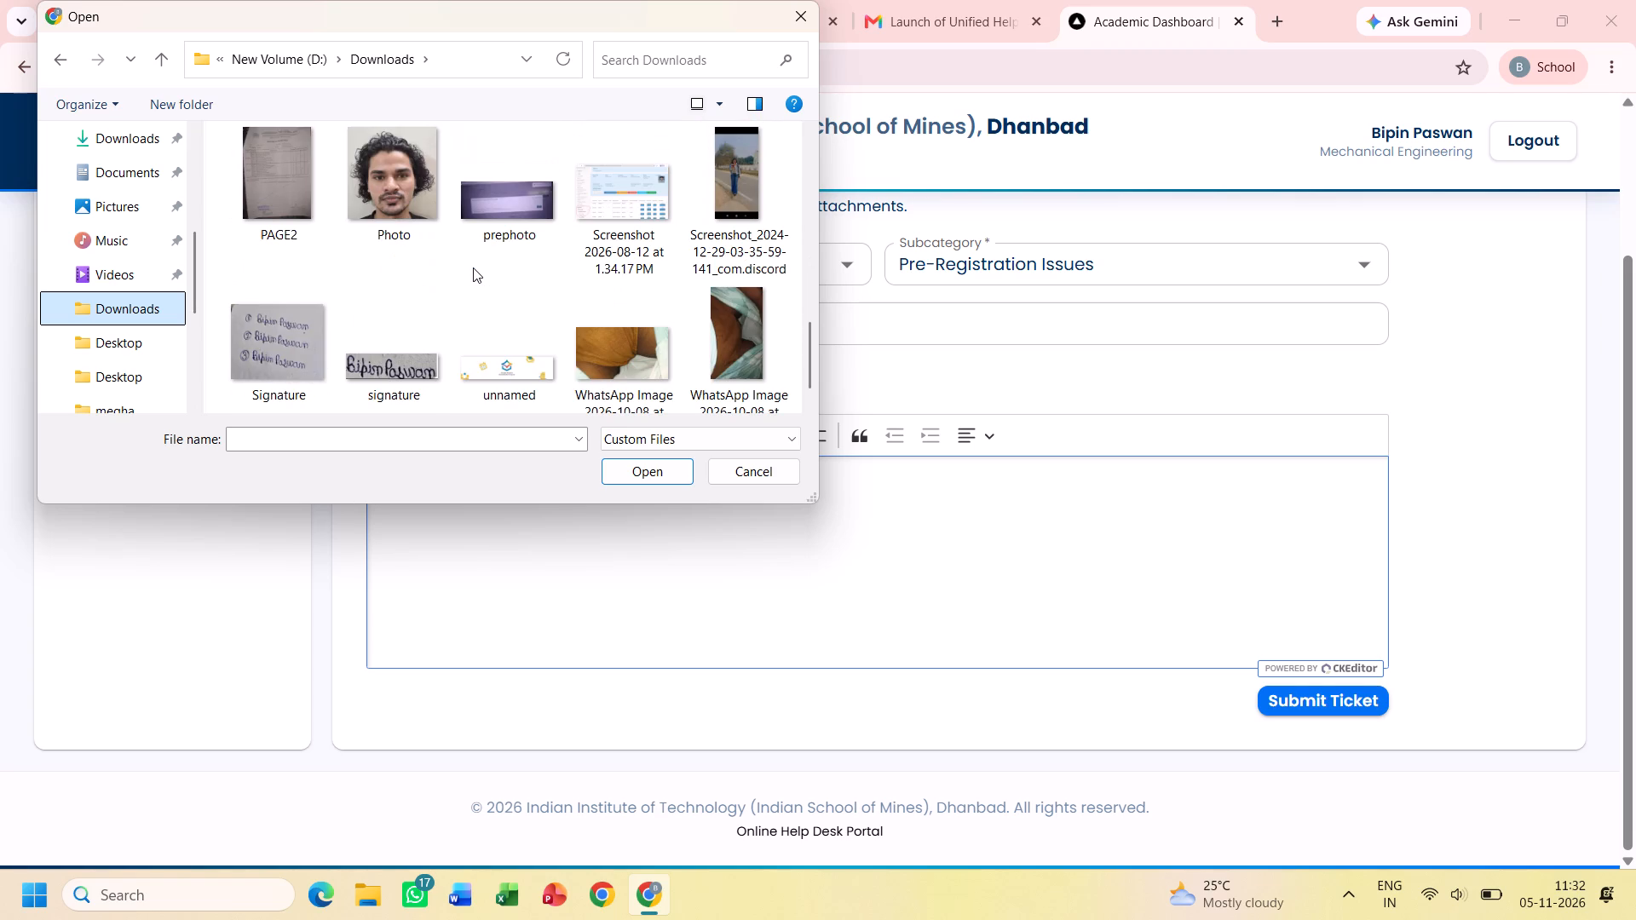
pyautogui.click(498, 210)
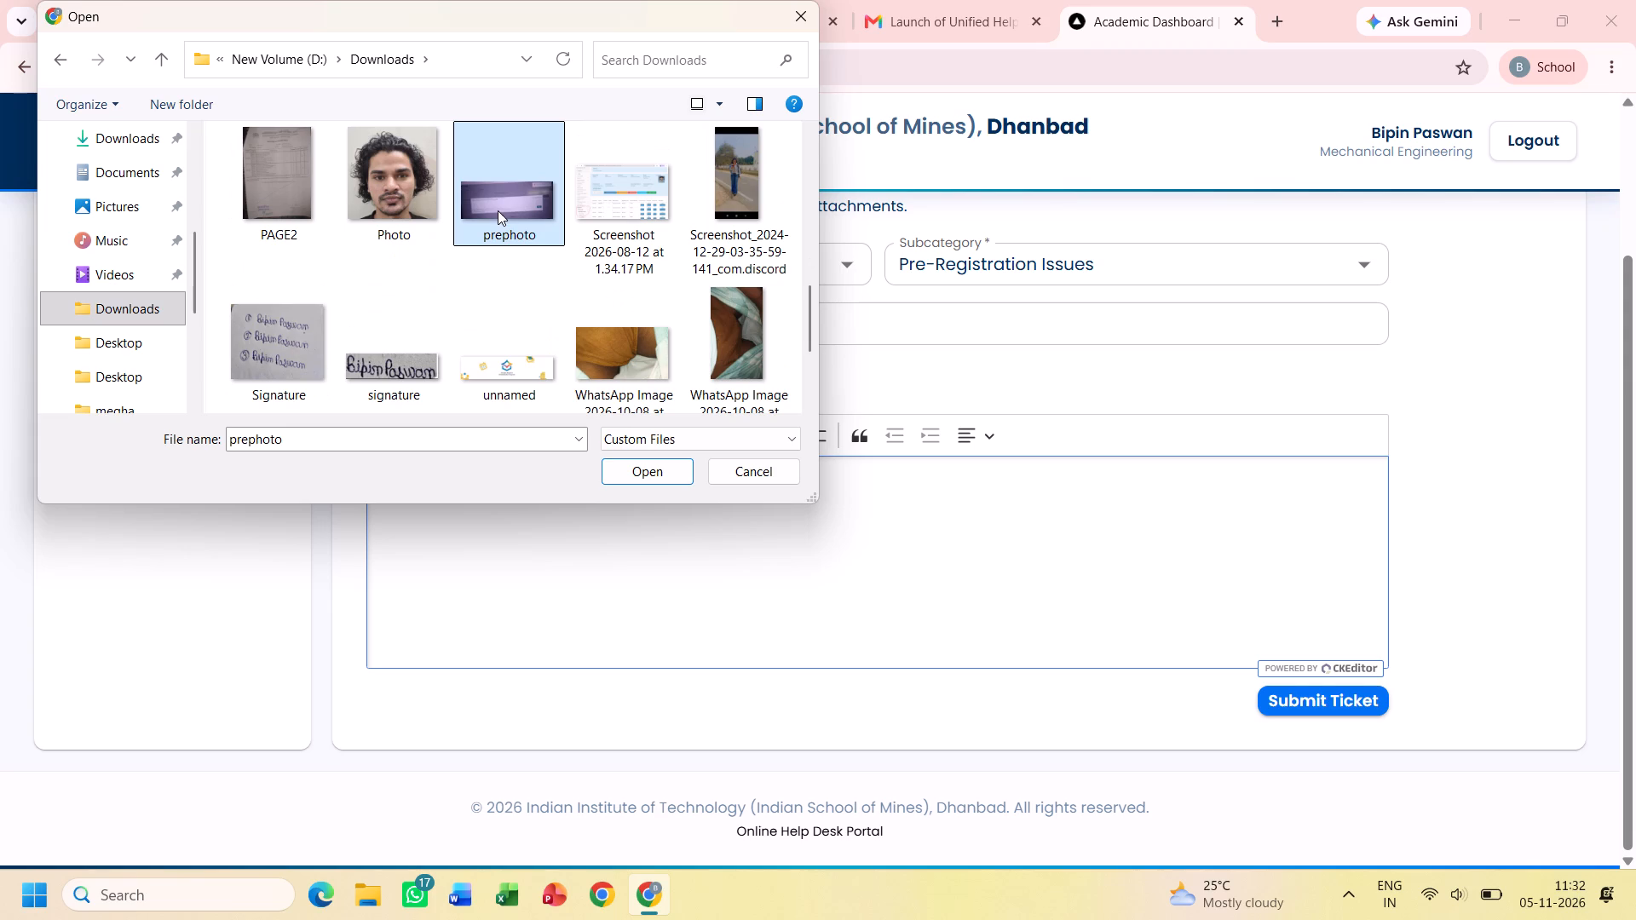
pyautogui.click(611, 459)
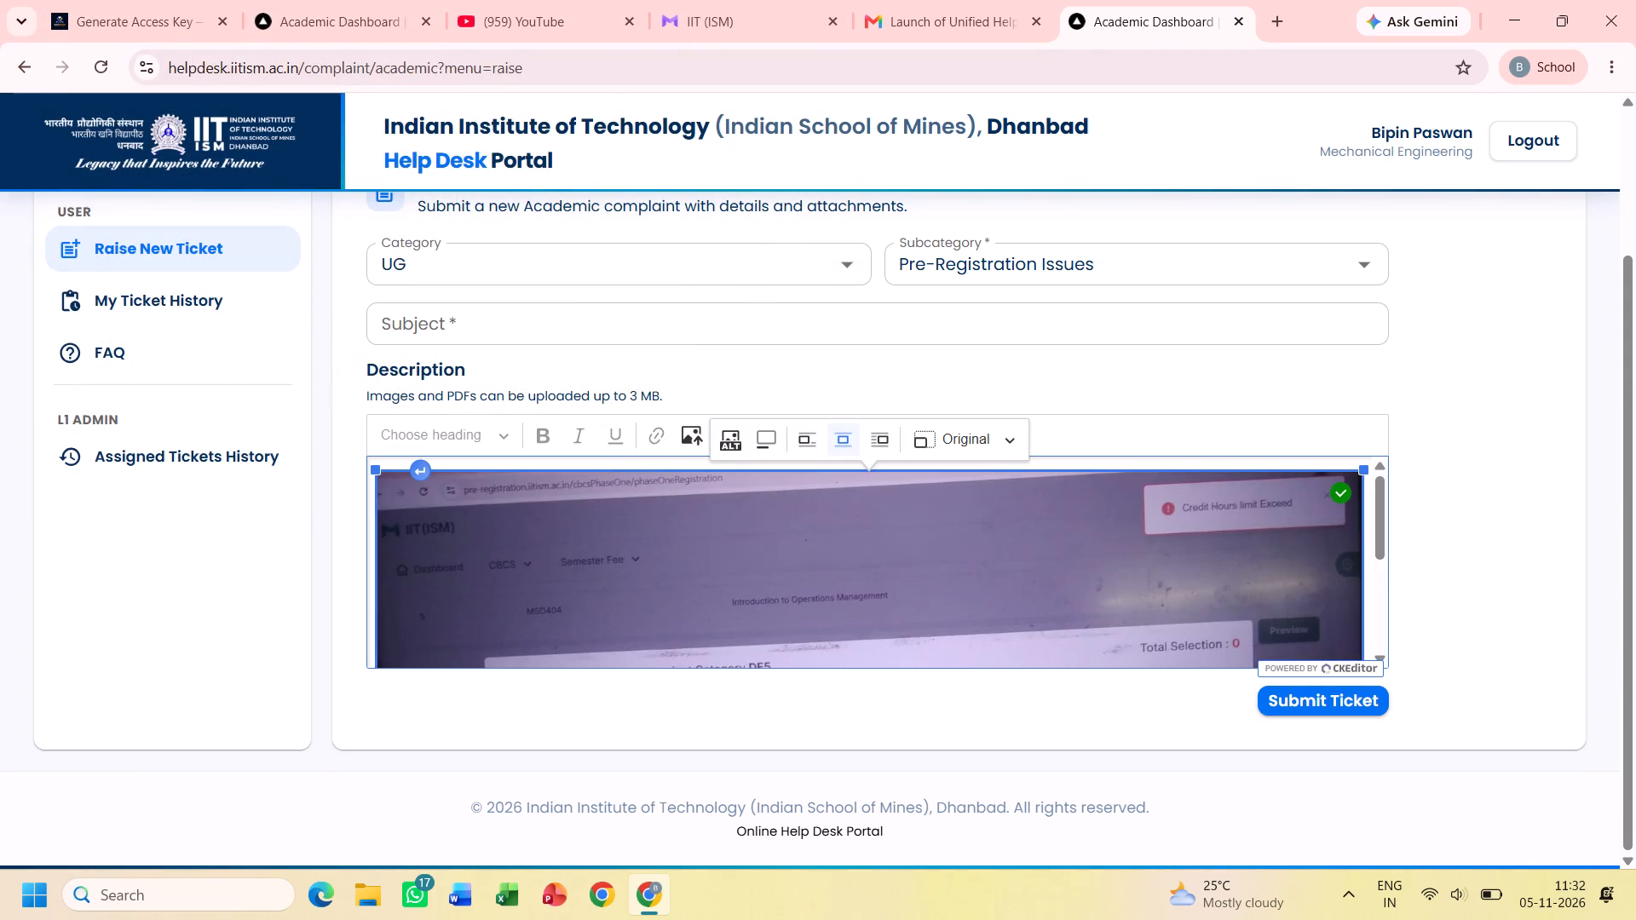
# Deselect the inserted image and examine it from top to bottom in the ticket description.
pyautogui.click(558, 713)
pyautogui.click(493, 713)
pyautogui.tripleClick(455, 701)
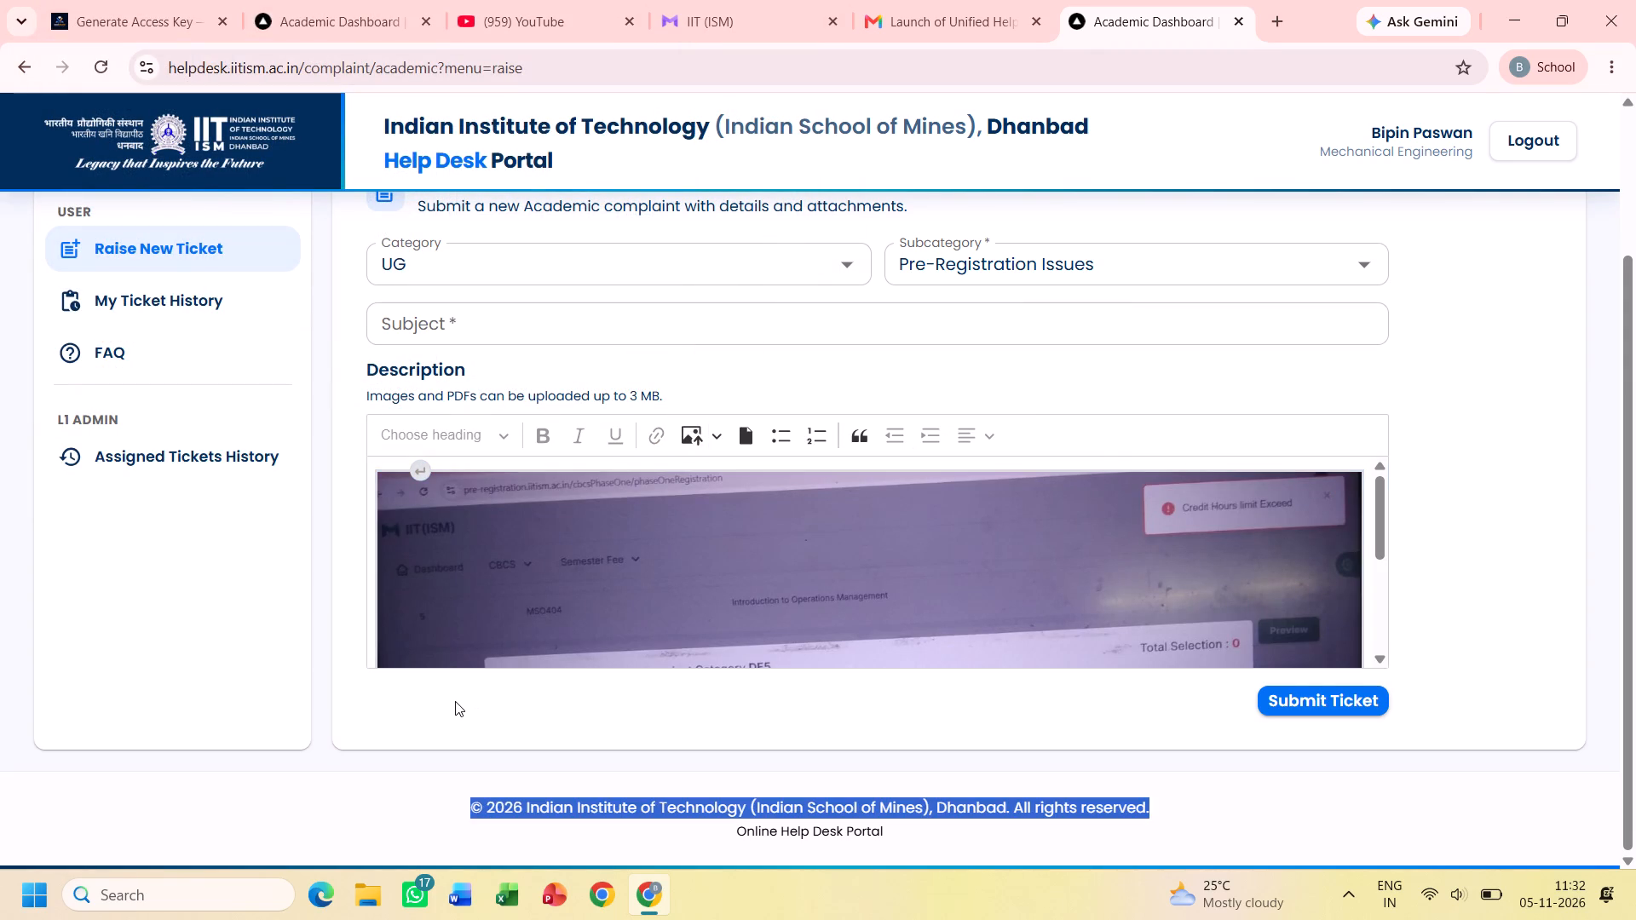
pyautogui.click(455, 701)
pyautogui.click(441, 691)
pyautogui.doubleClick(441, 691)
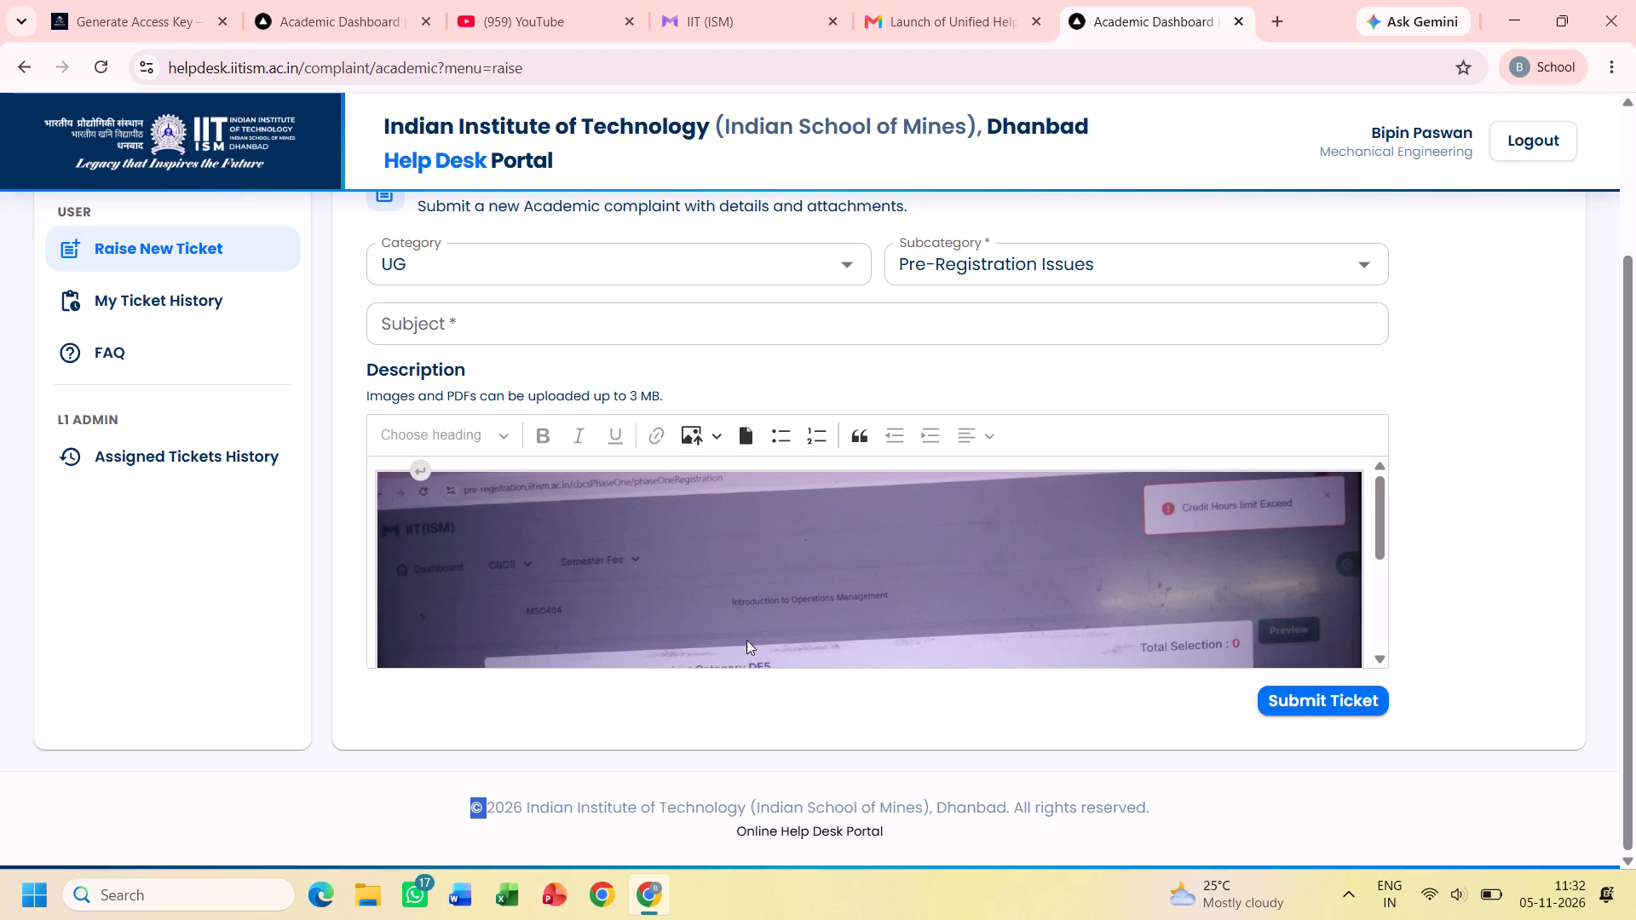
pyautogui.scroll(1, 746, 640)
pyautogui.click(550, 553)
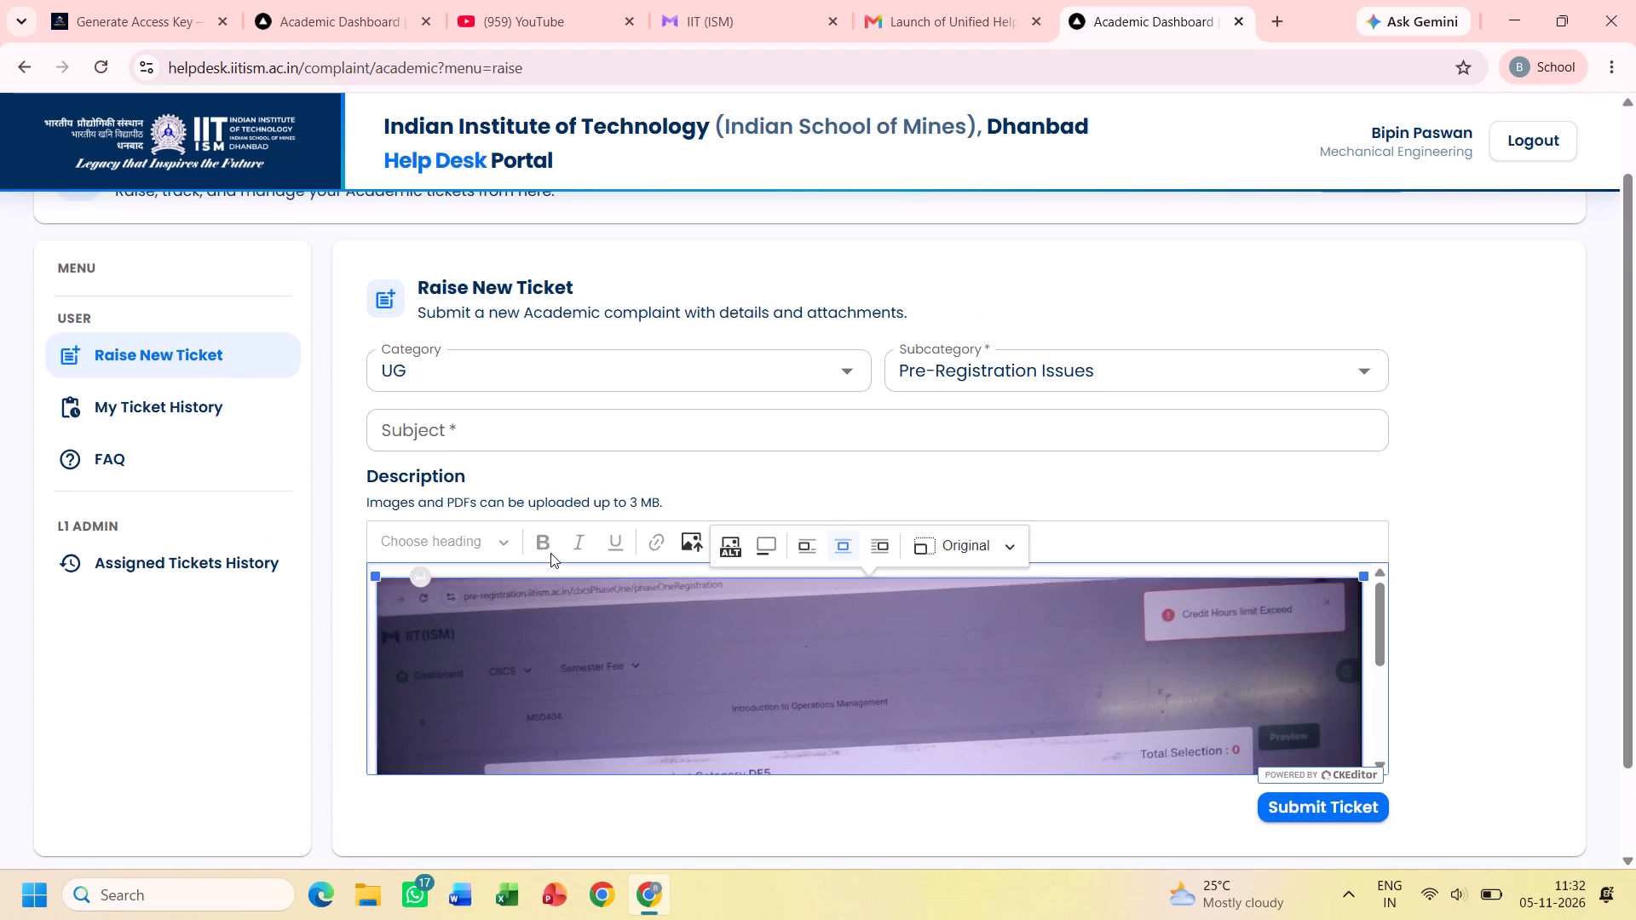
pyautogui.scroll(-3, 627, 719)
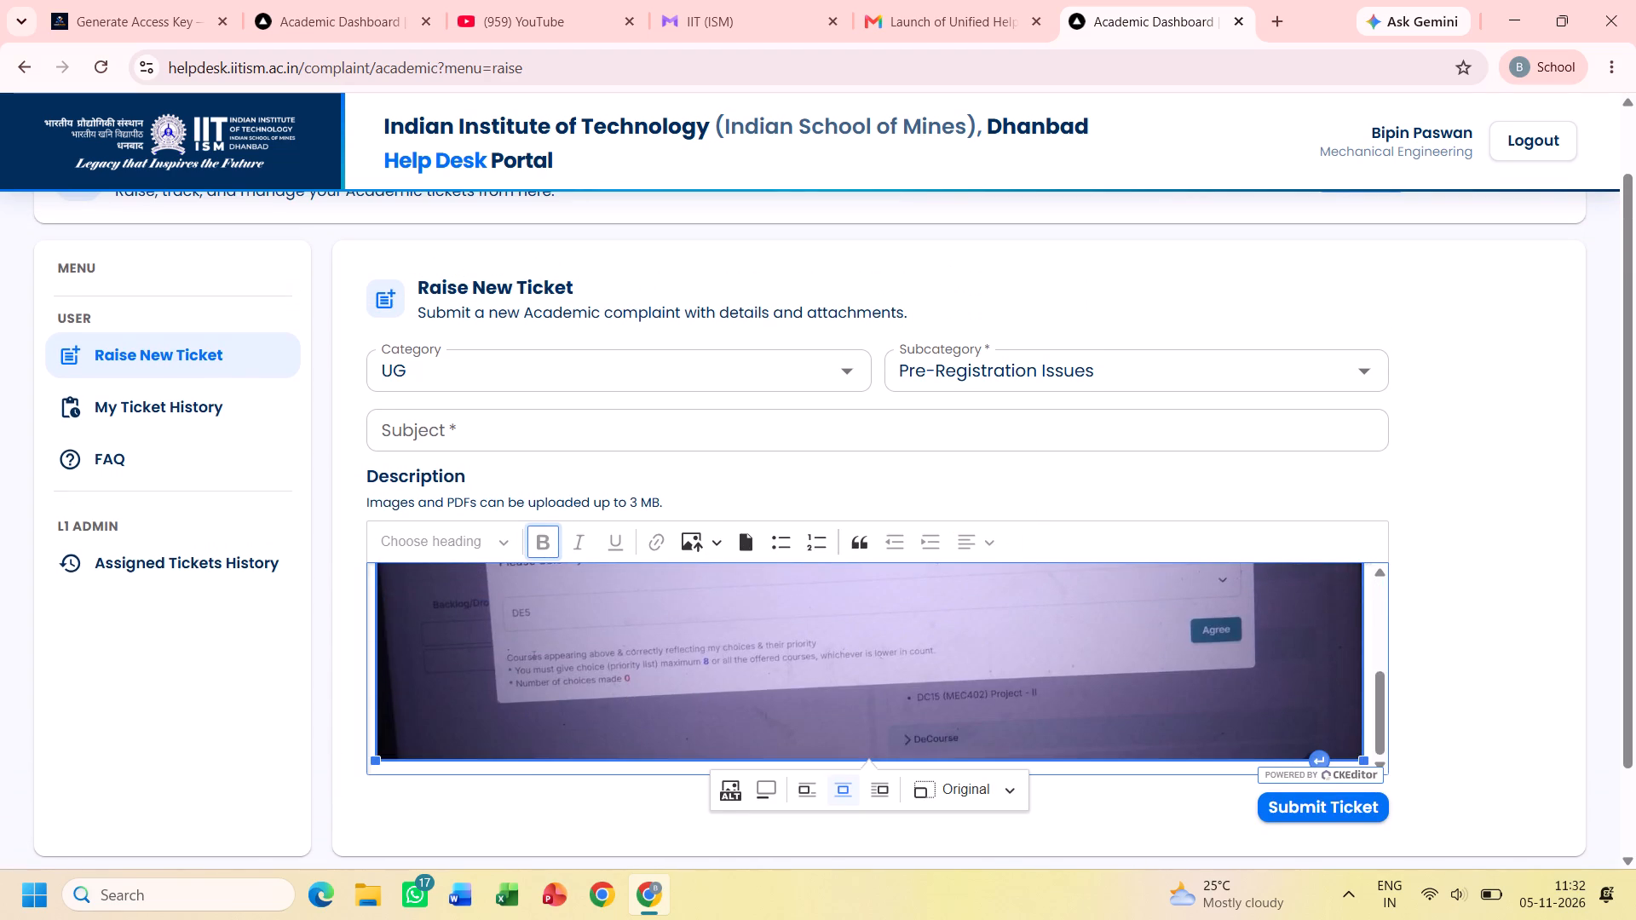
pyautogui.scroll(-2, 524, 754)
pyautogui.click(1112, 721)
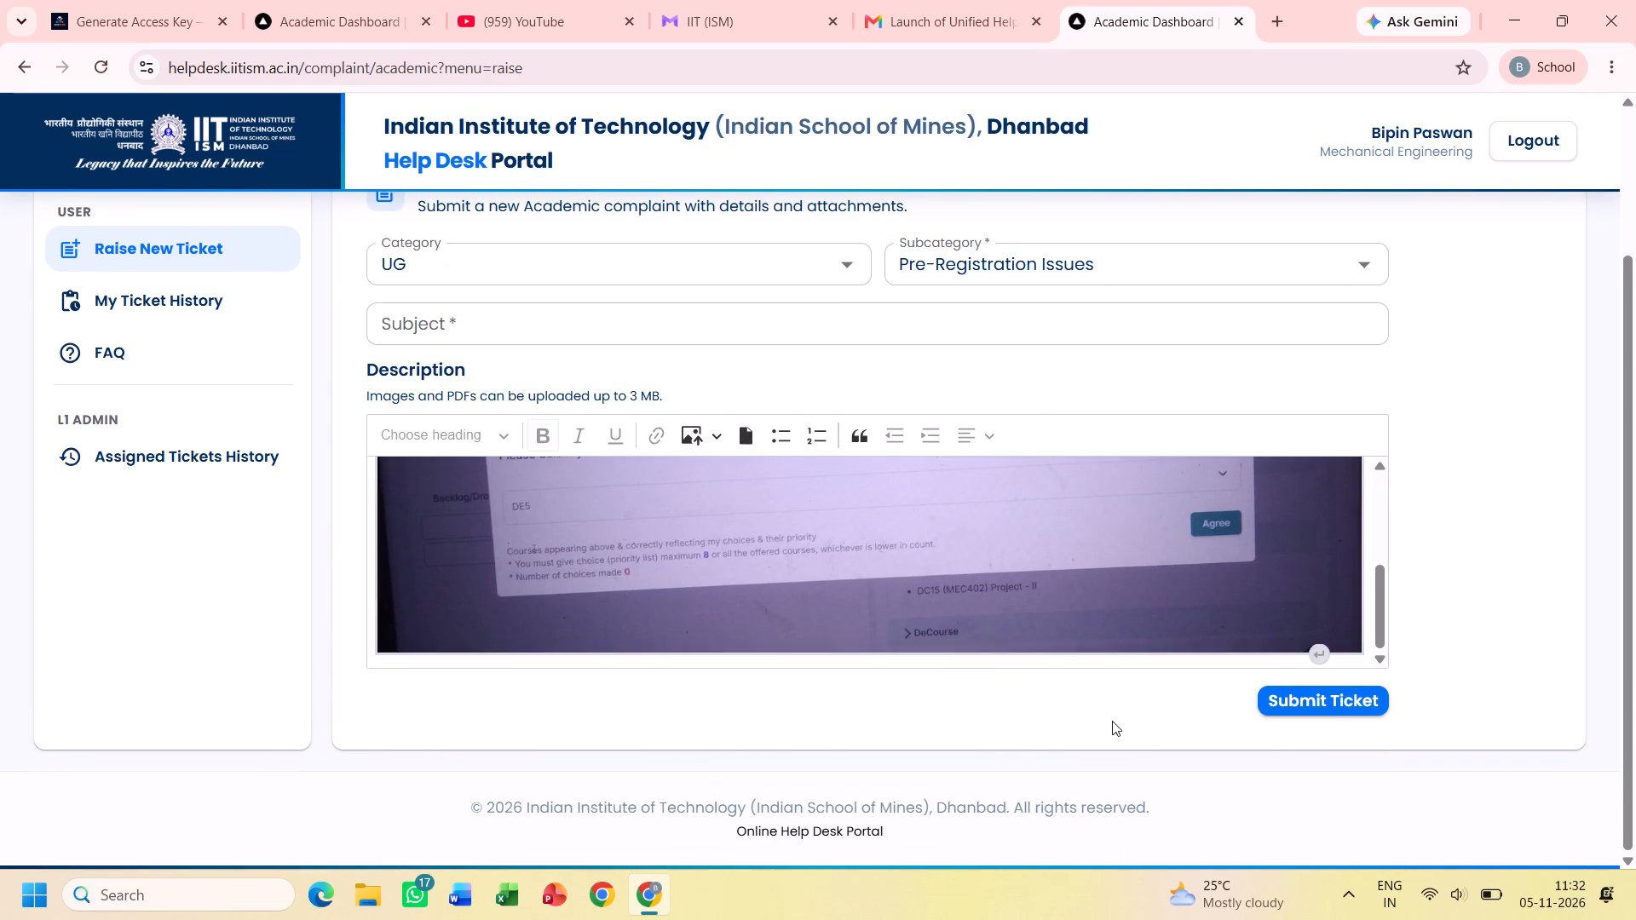
pyautogui.click(1457, 535)
pyautogui.scroll(2, 733, 570)
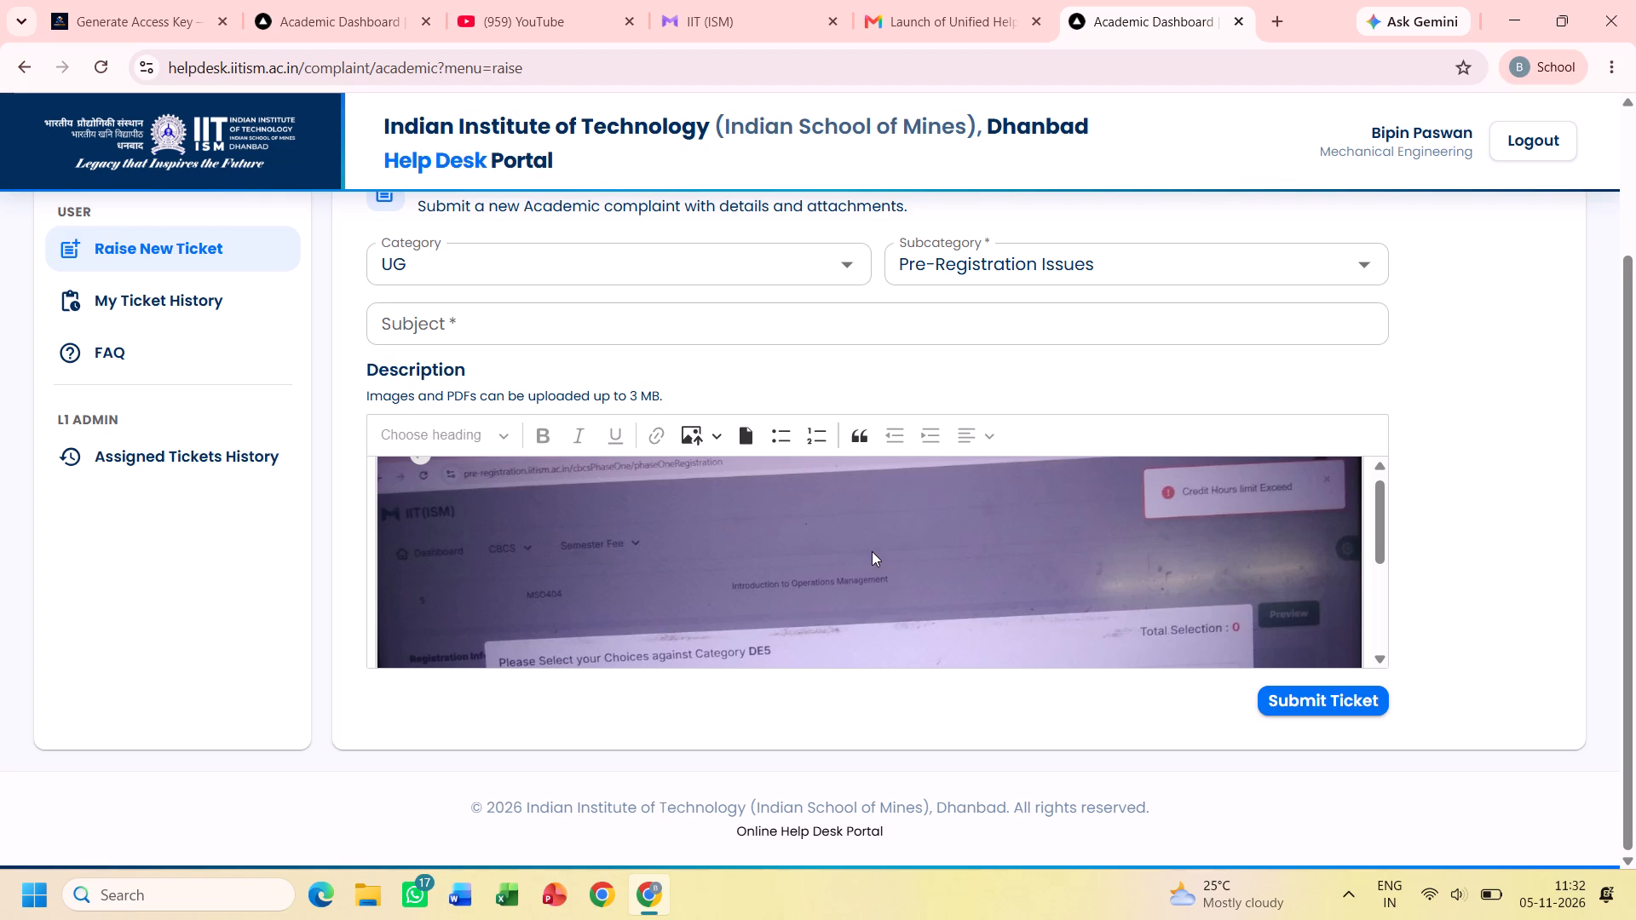
# Discard the draft ticket by returning to the previous page, and open a blank Raise New Ticket form.
pyautogui.click(18, 64)
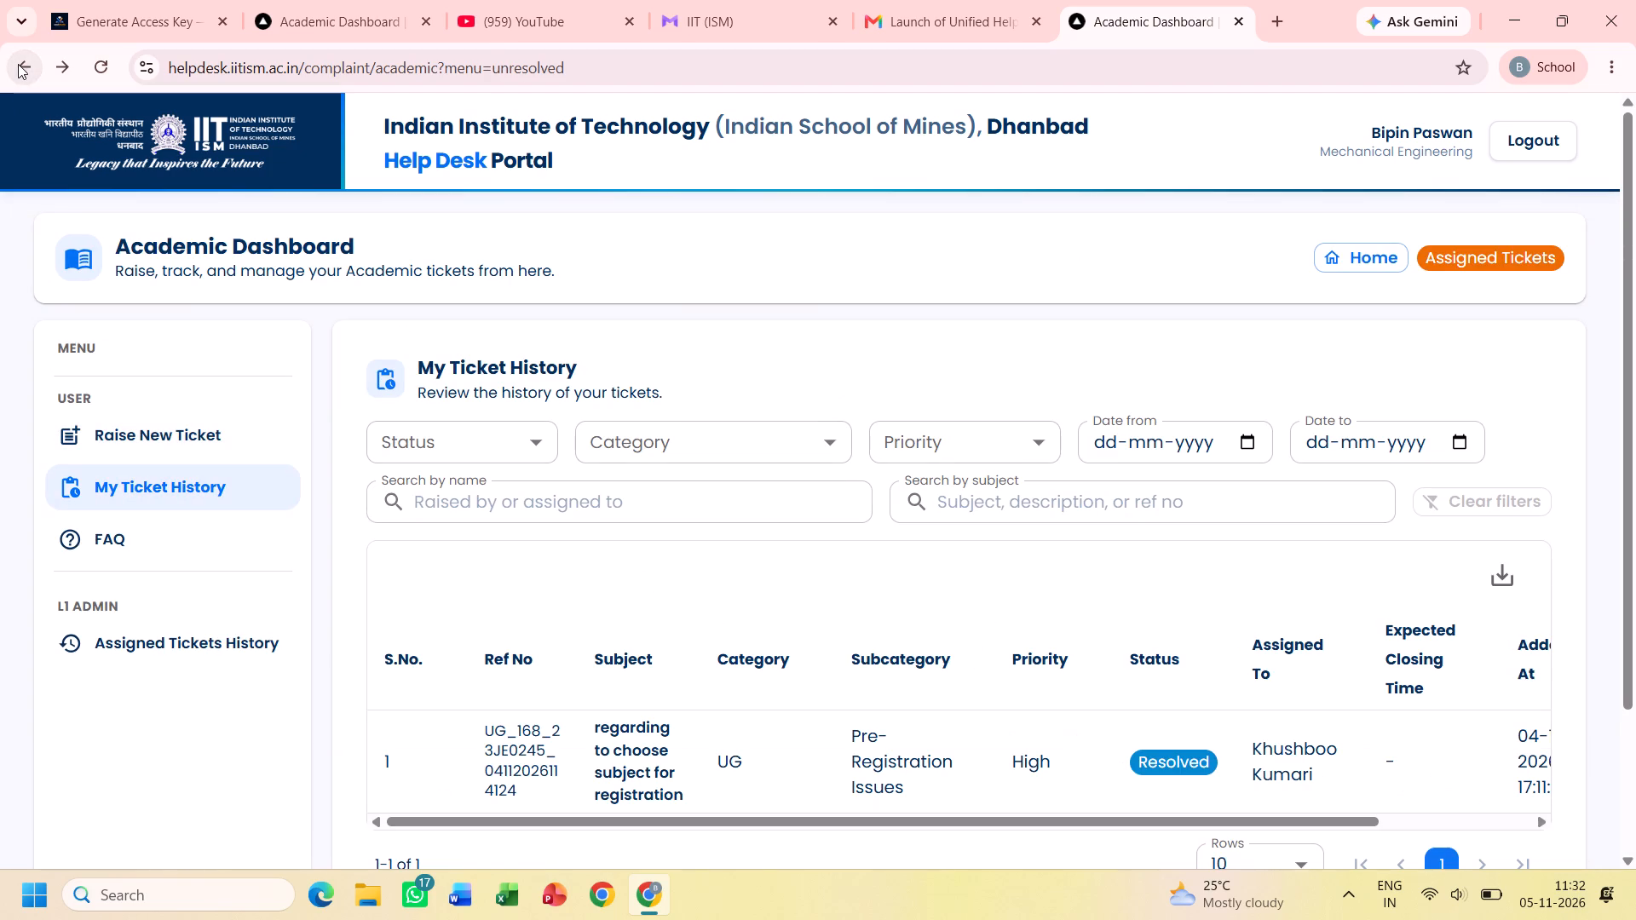
pyautogui.click(199, 434)
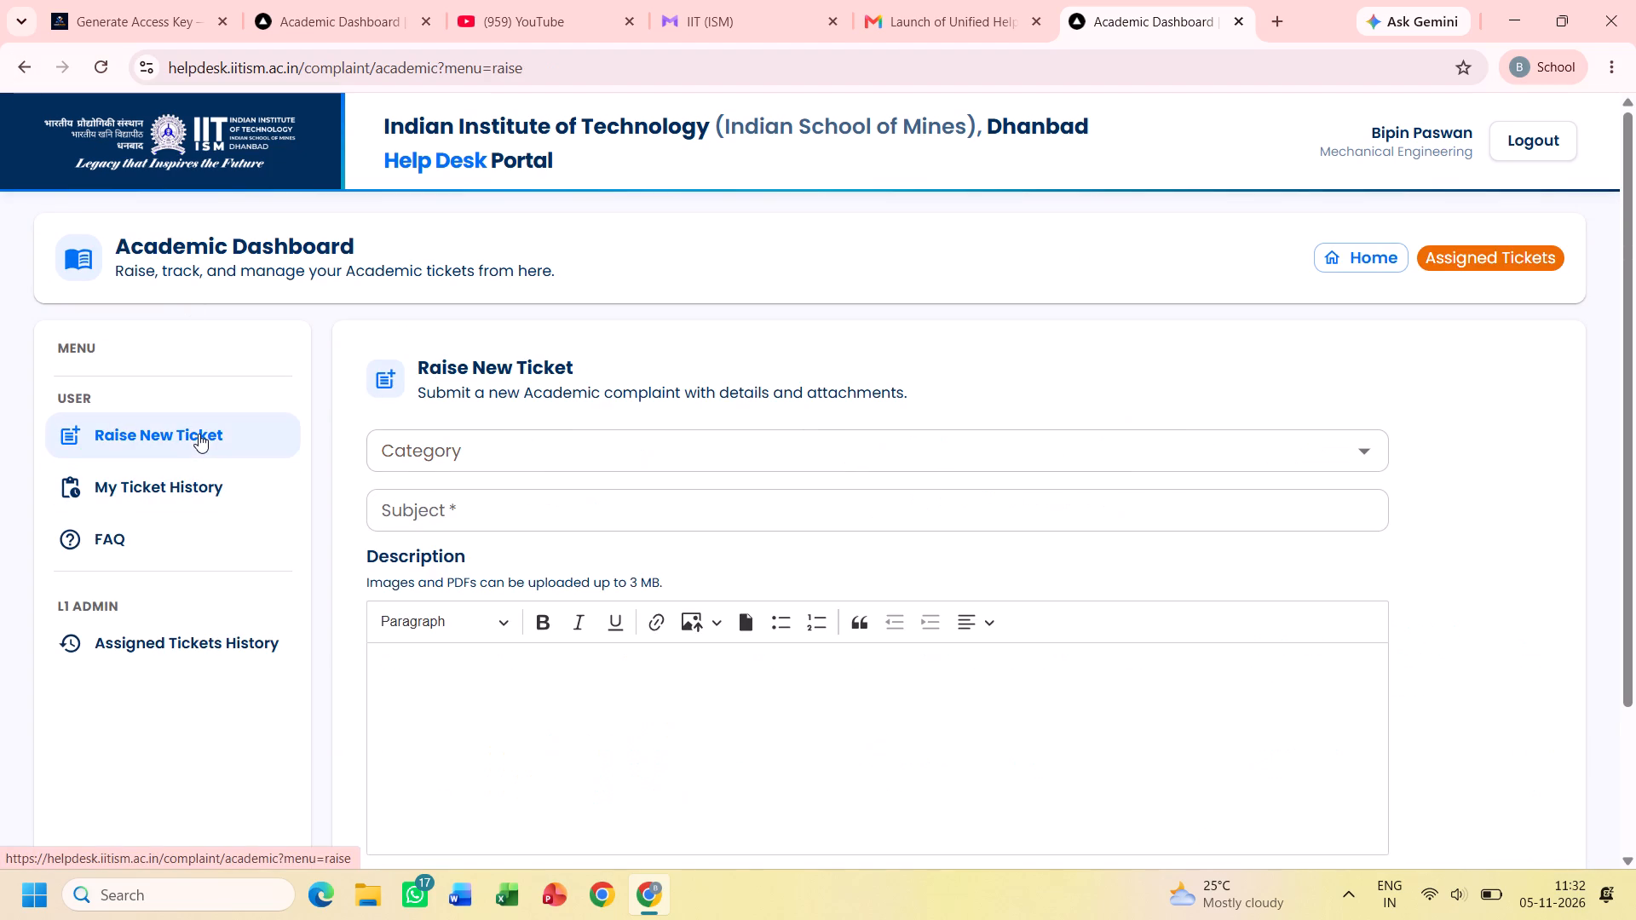
# Set the new ticket's category to UG and its subcategory to Pre-Registration Issues.
pyautogui.click(532, 458)
pyautogui.click(447, 507)
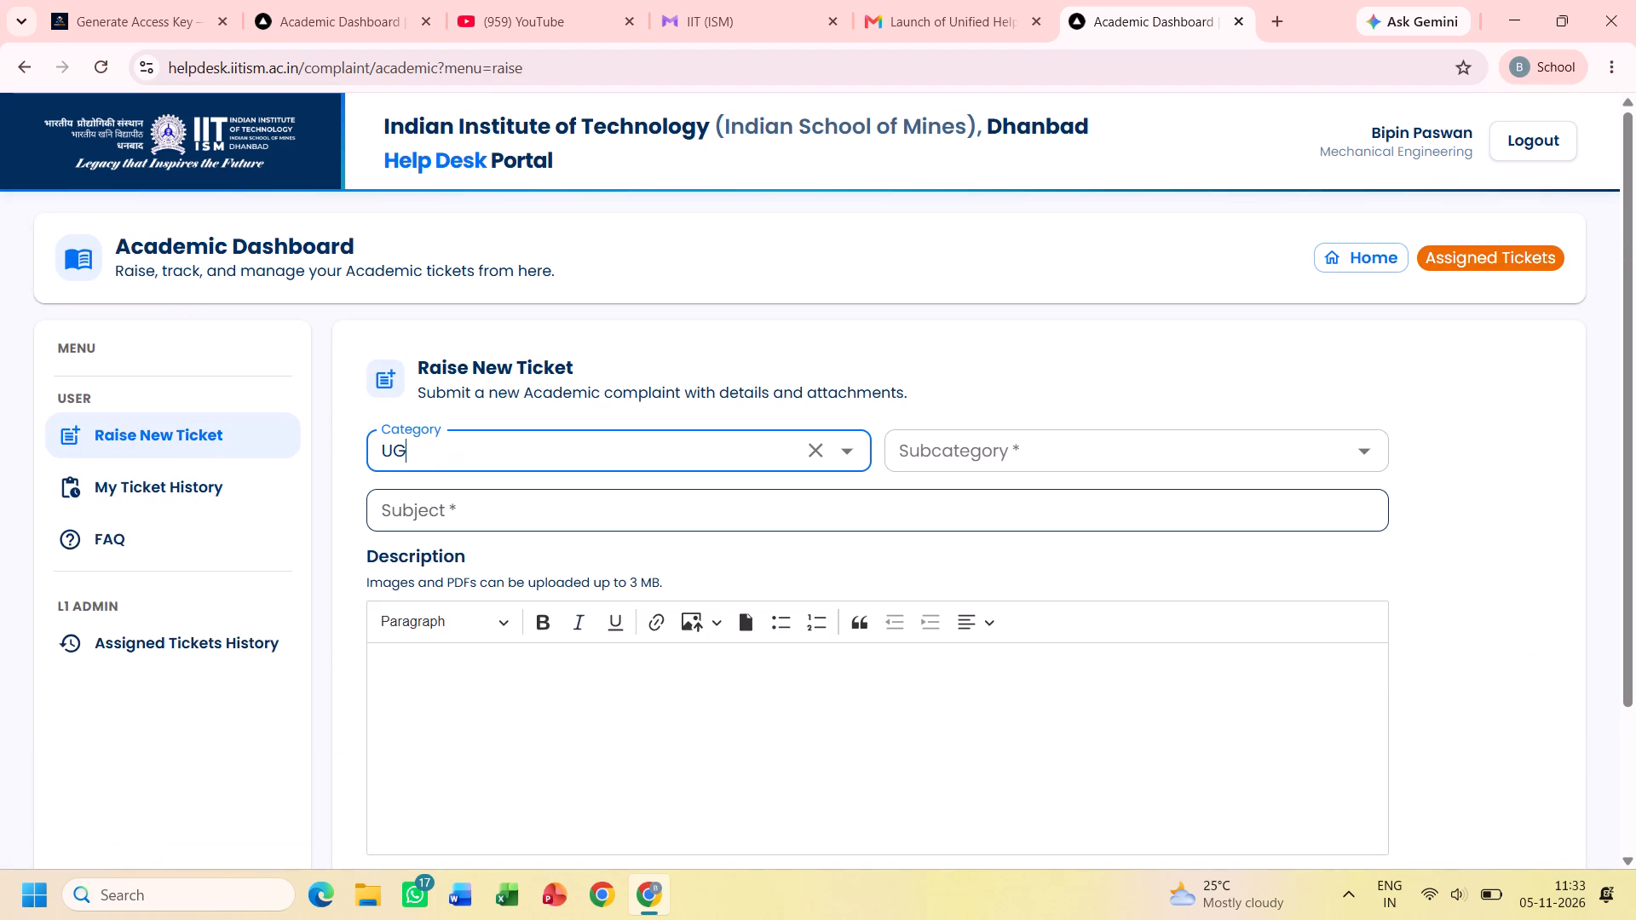
pyautogui.click(1053, 468)
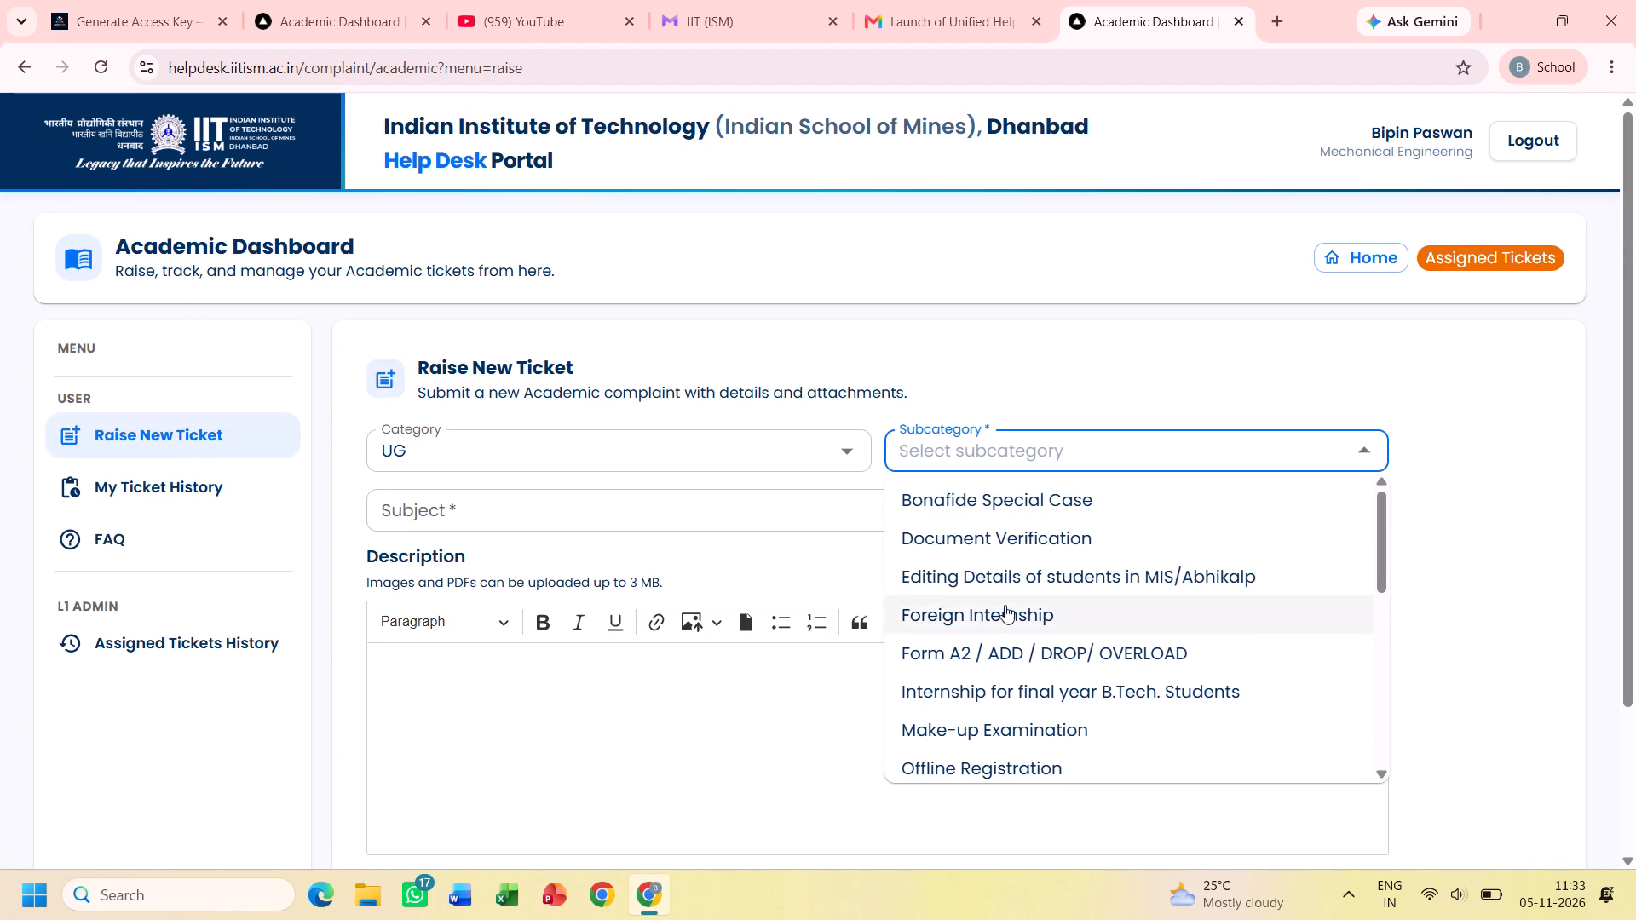
pyautogui.scroll(-3, 1007, 624)
pyautogui.click(985, 598)
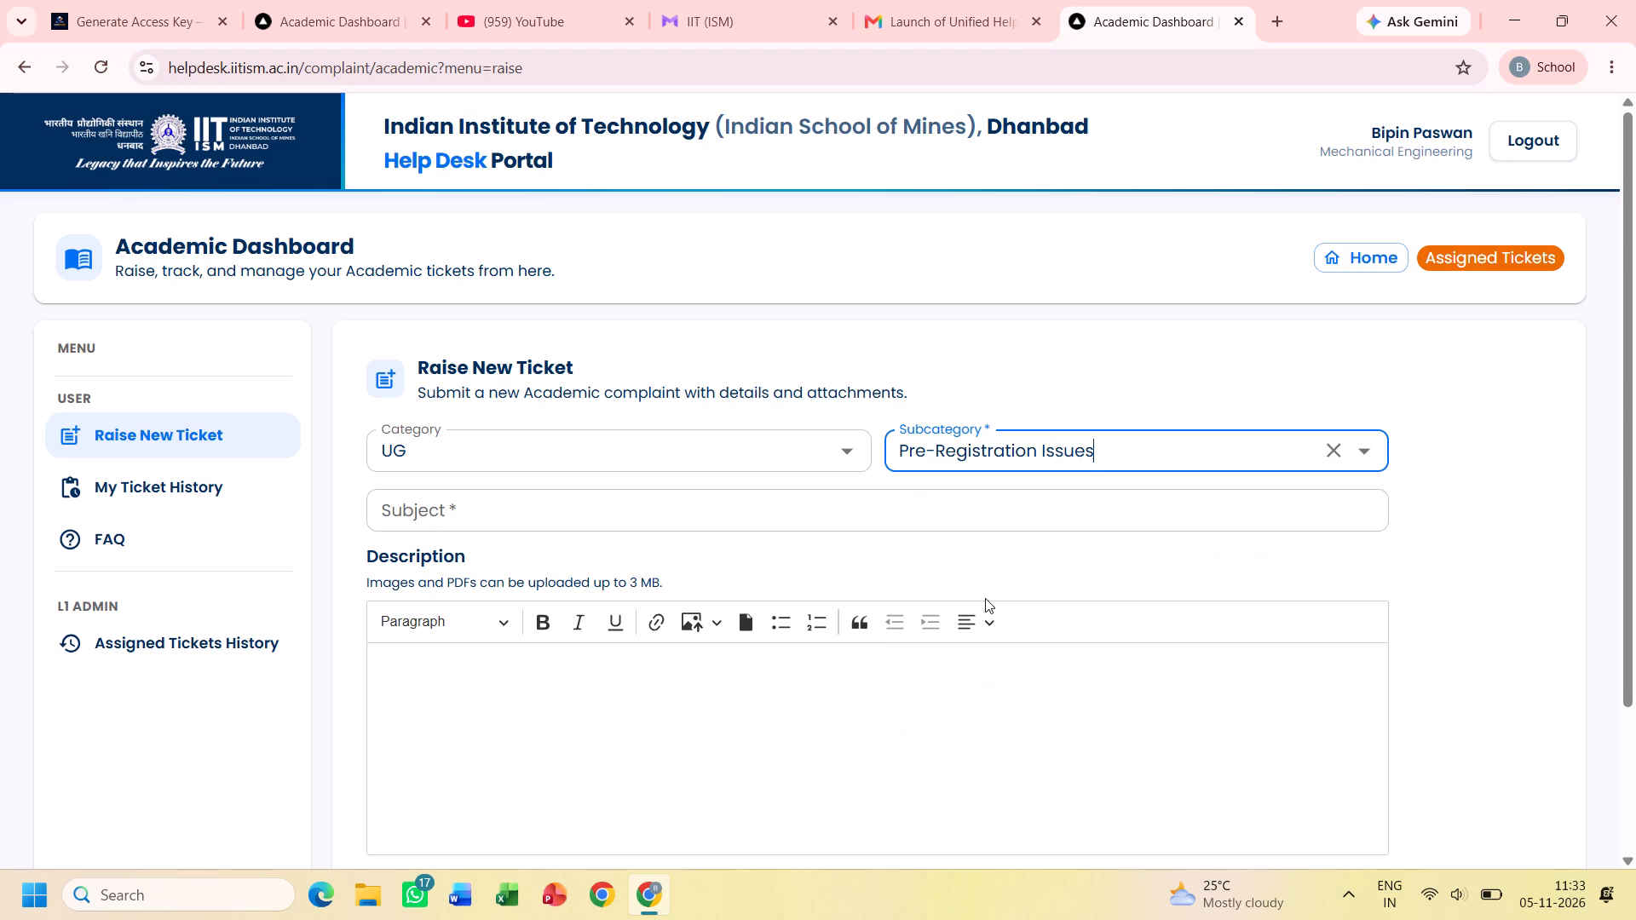
# Open the file attachment picker for the ticket description and look through Downloads and its two Desktop subfolders for the file to attach.
pyautogui.scroll(-1, 908, 512)
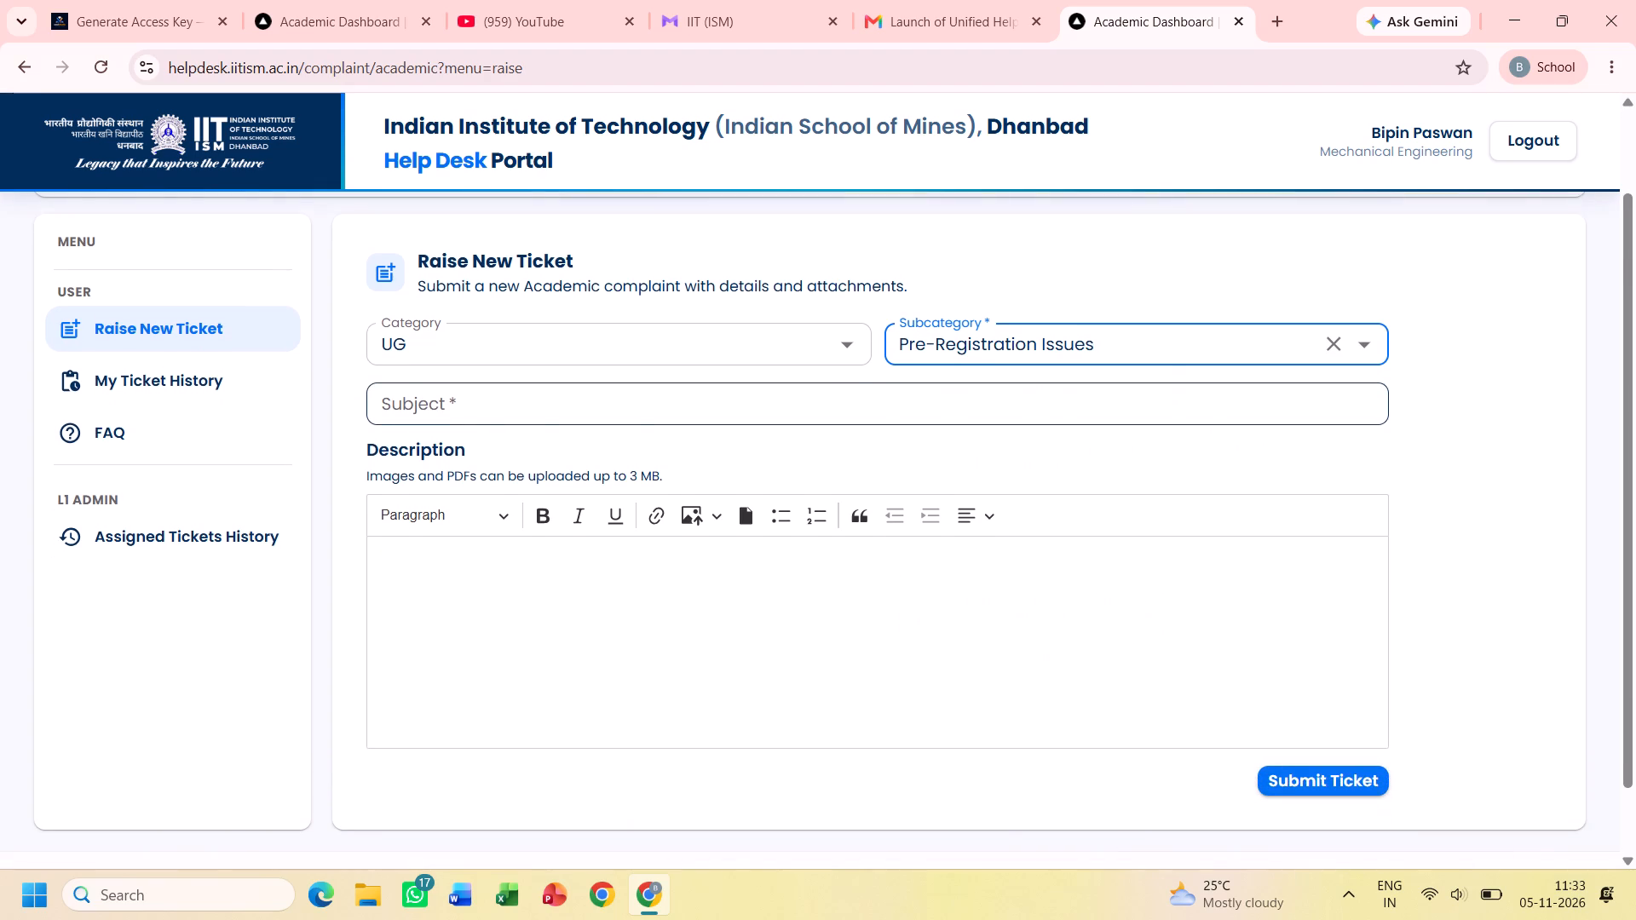
pyautogui.scroll(-1, 908, 512)
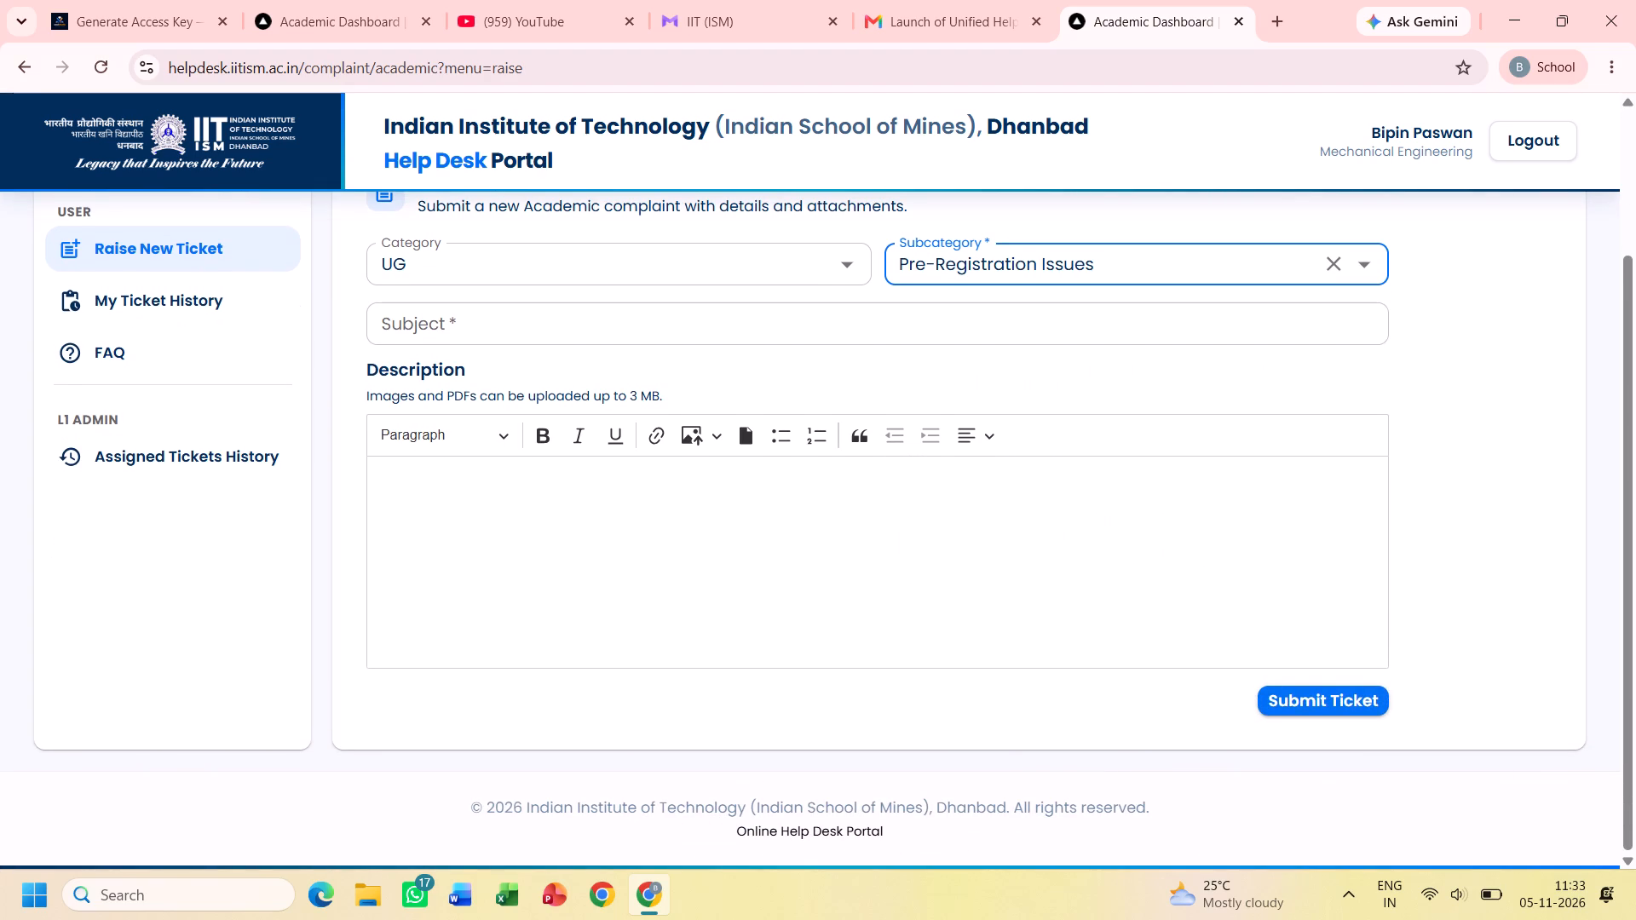
pyautogui.click(738, 445)
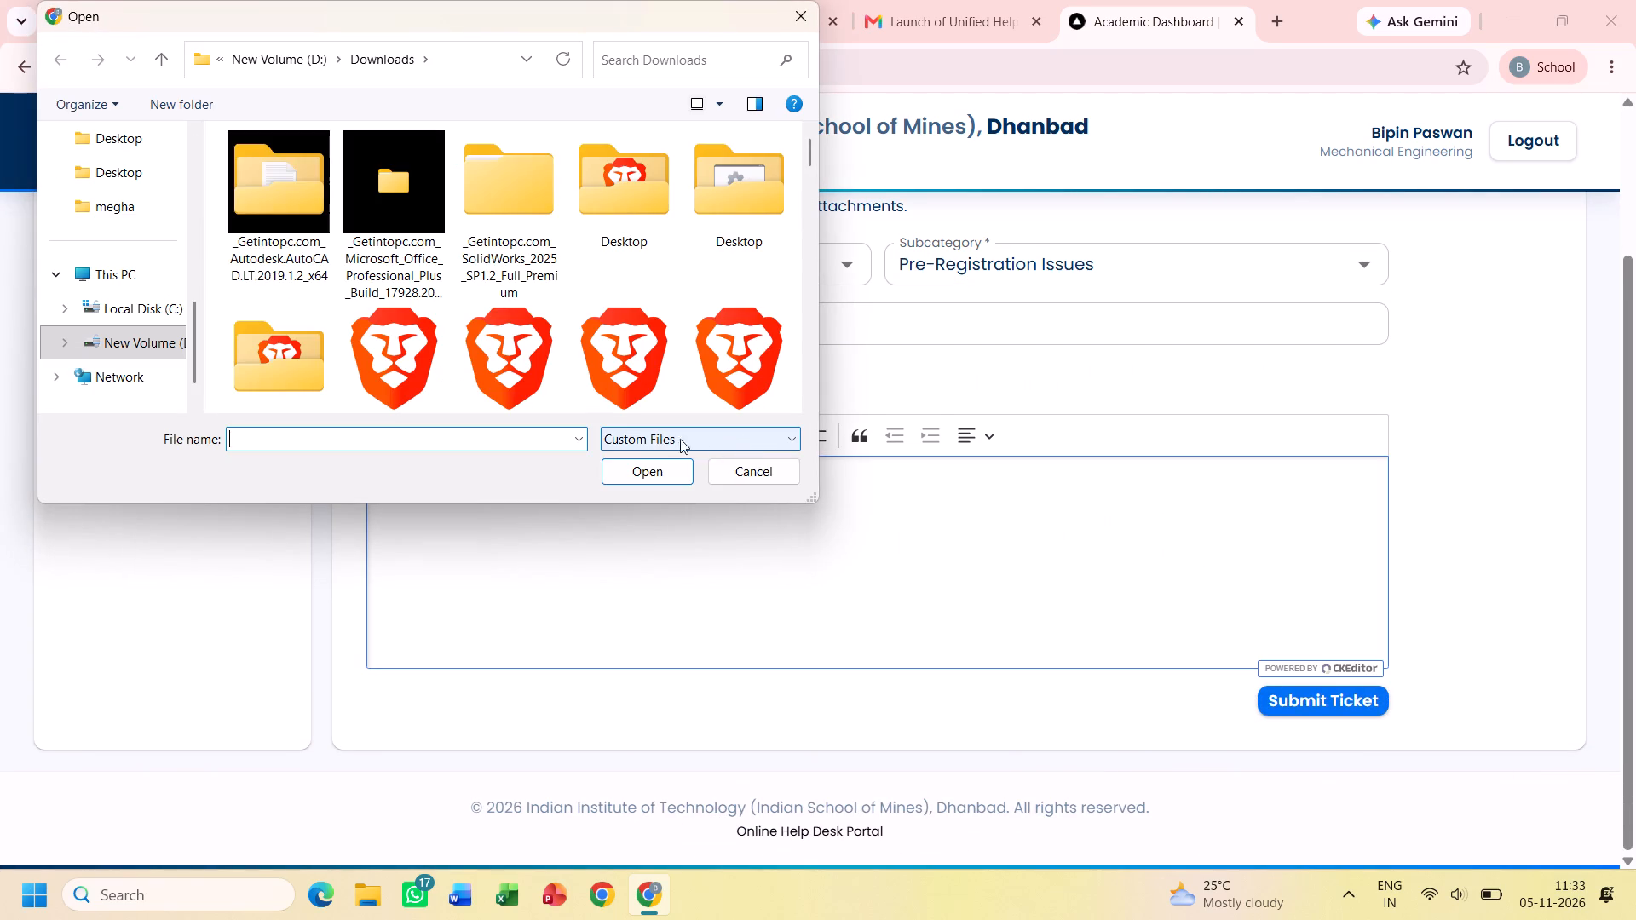
pyautogui.scroll(-7, 524, 375)
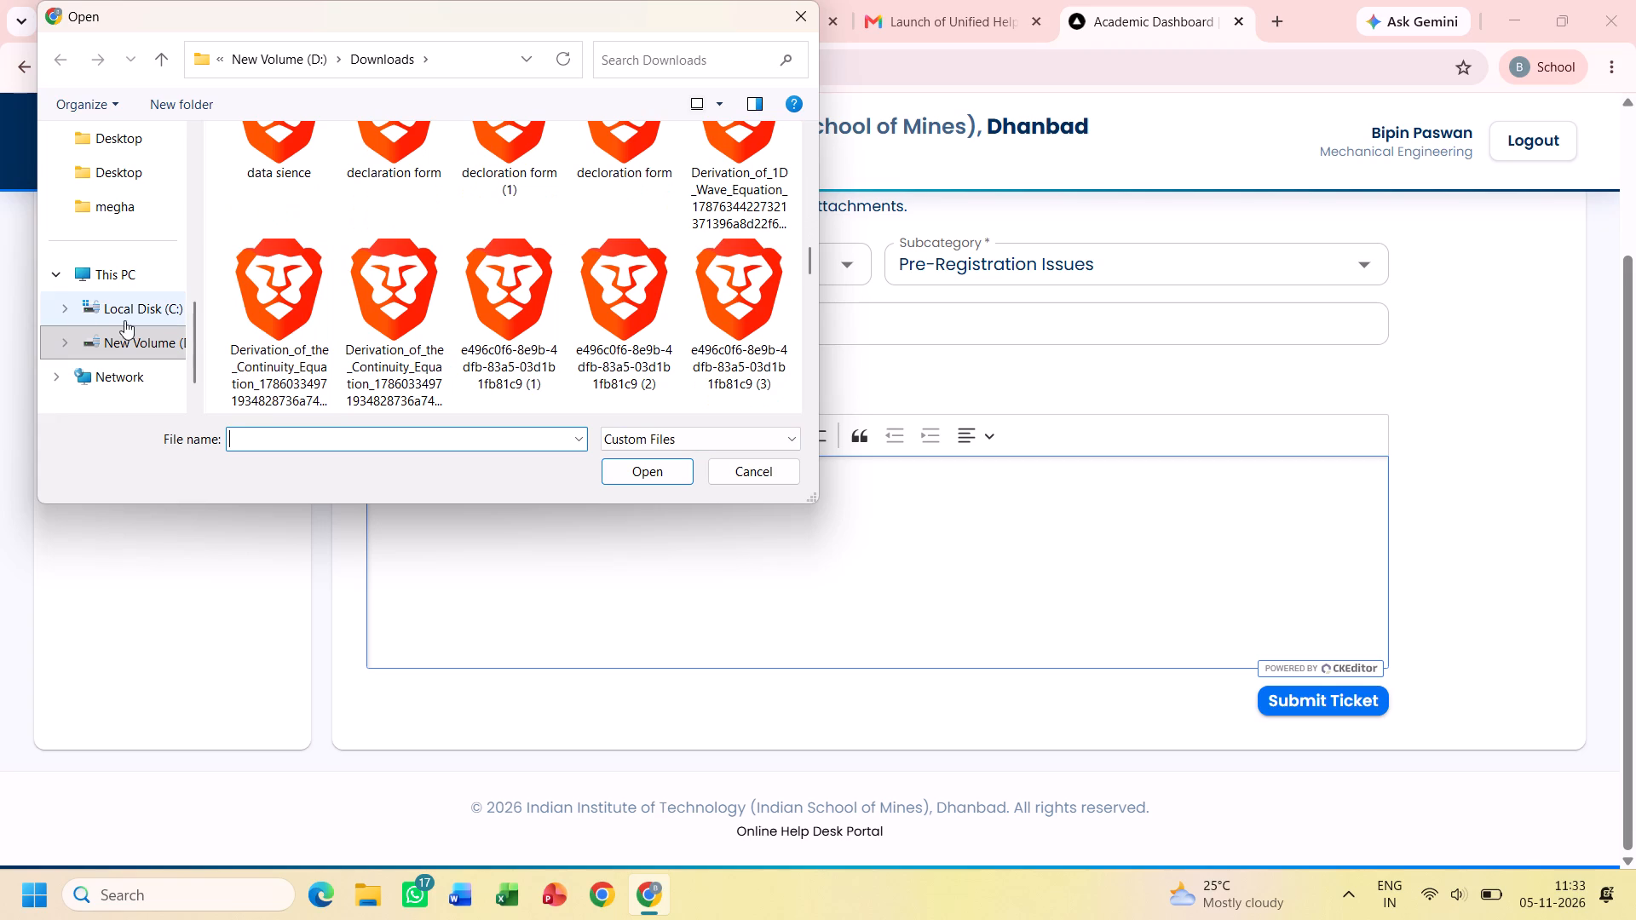
pyautogui.scroll(1, 78, 299)
pyautogui.click(124, 238)
pyautogui.scroll(-1, 425, 222)
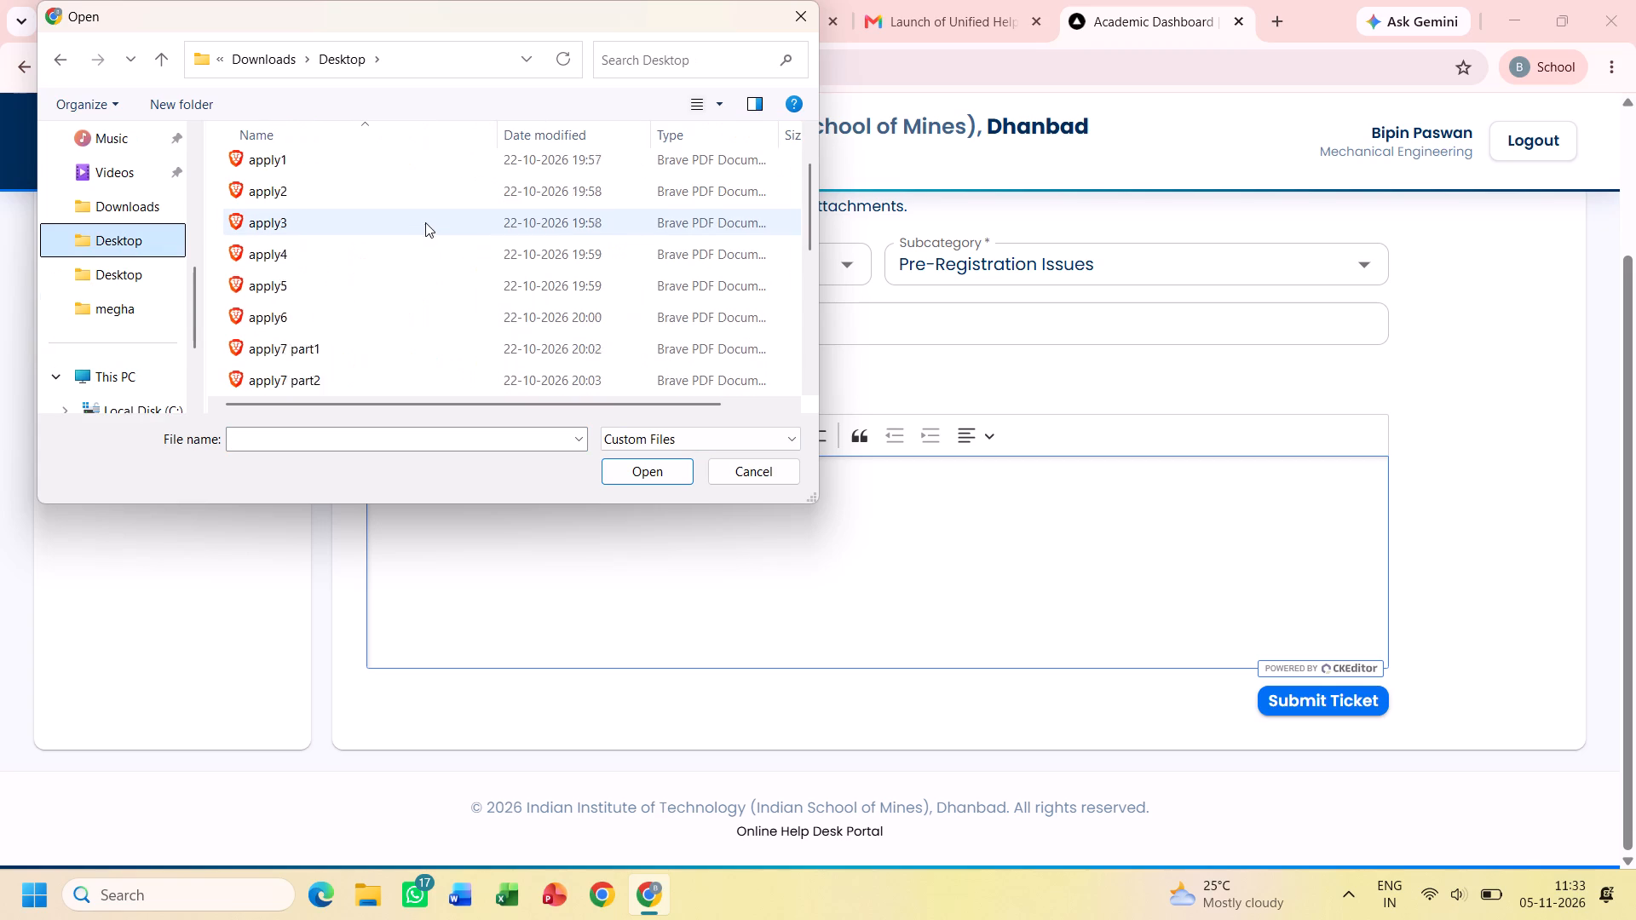
pyautogui.scroll(-2, 425, 222)
pyautogui.click(137, 269)
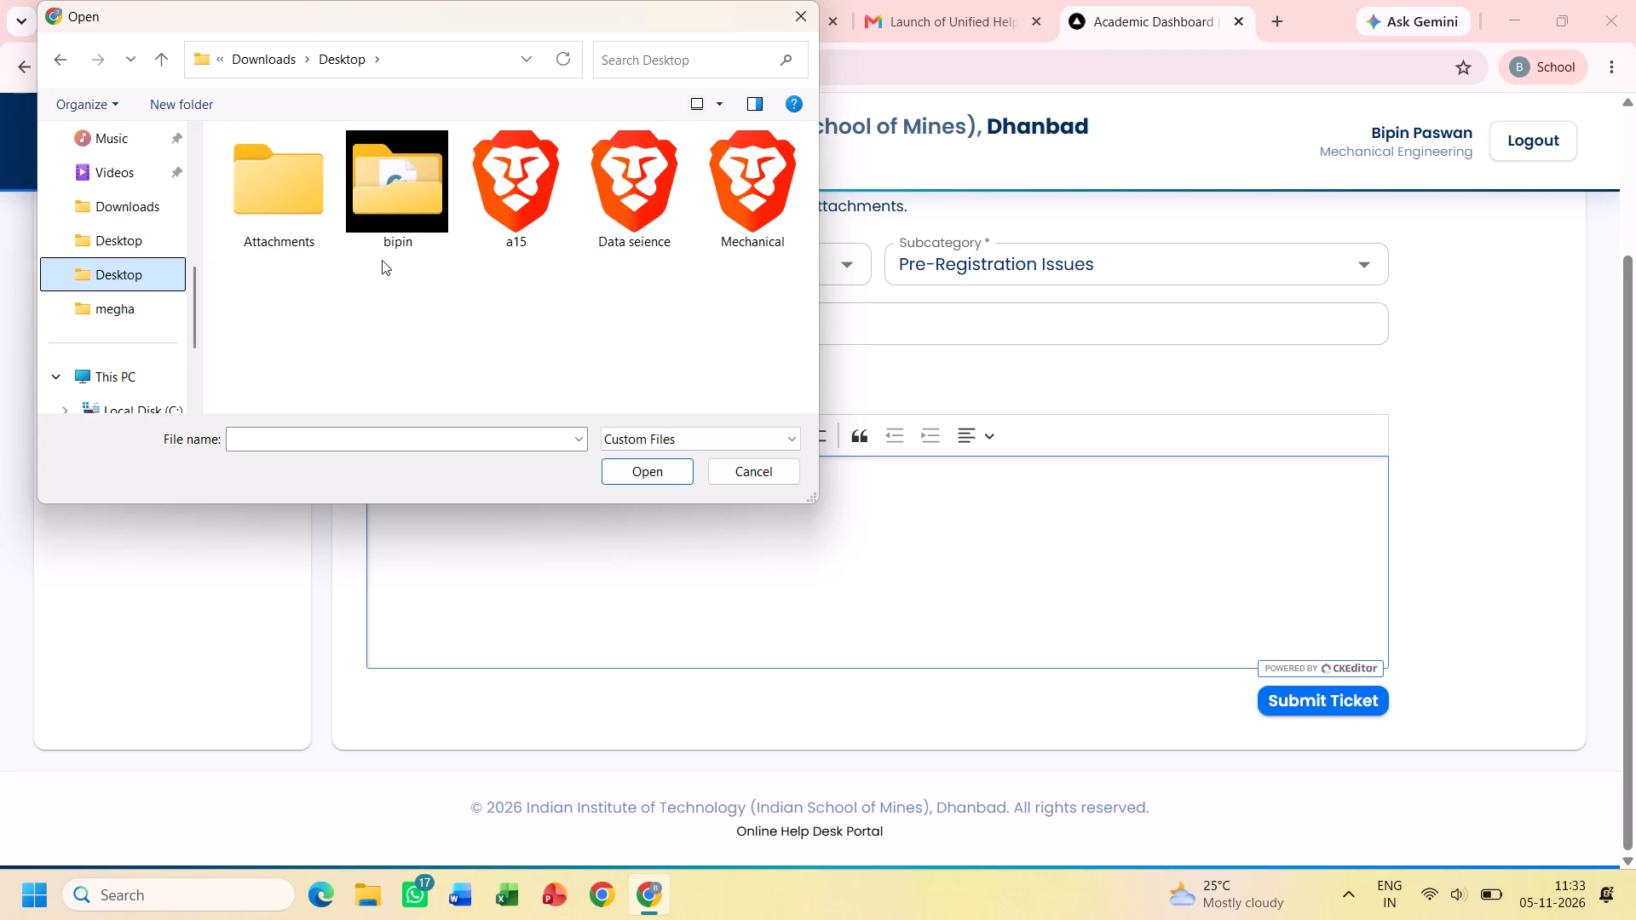
pyautogui.scroll(1, 389, 262)
pyautogui.click(112, 240)
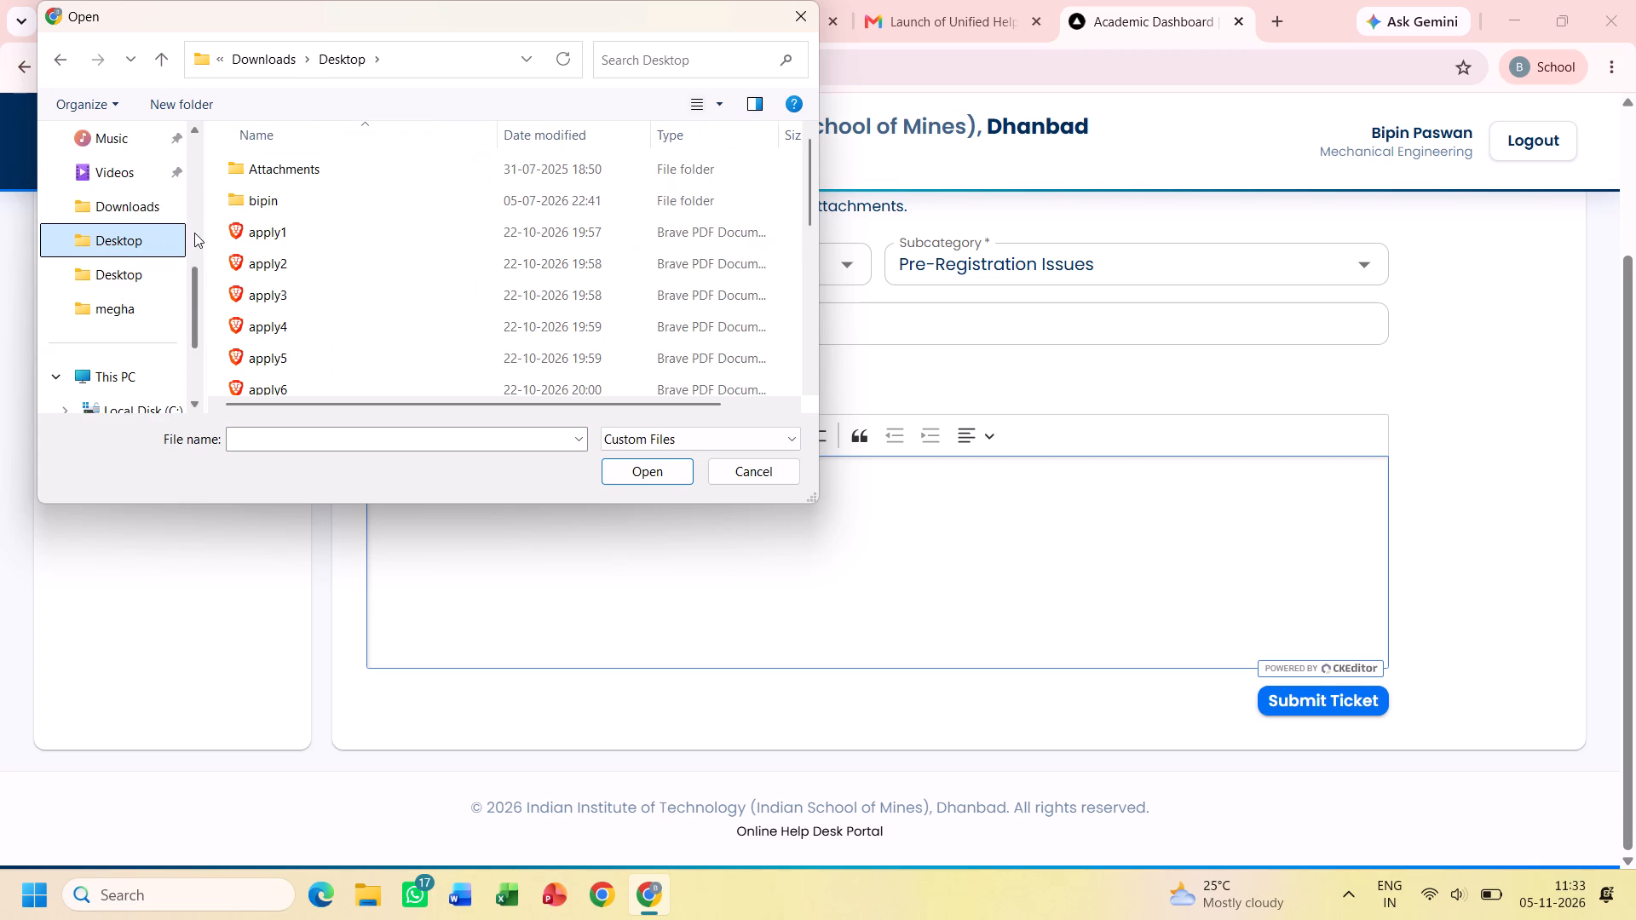
pyautogui.scroll(-1, 354, 247)
# Look through the whole Downloads folder on New Volume (D:) for the file to attach.
pyautogui.click(122, 216)
pyautogui.scroll(-2, 544, 263)
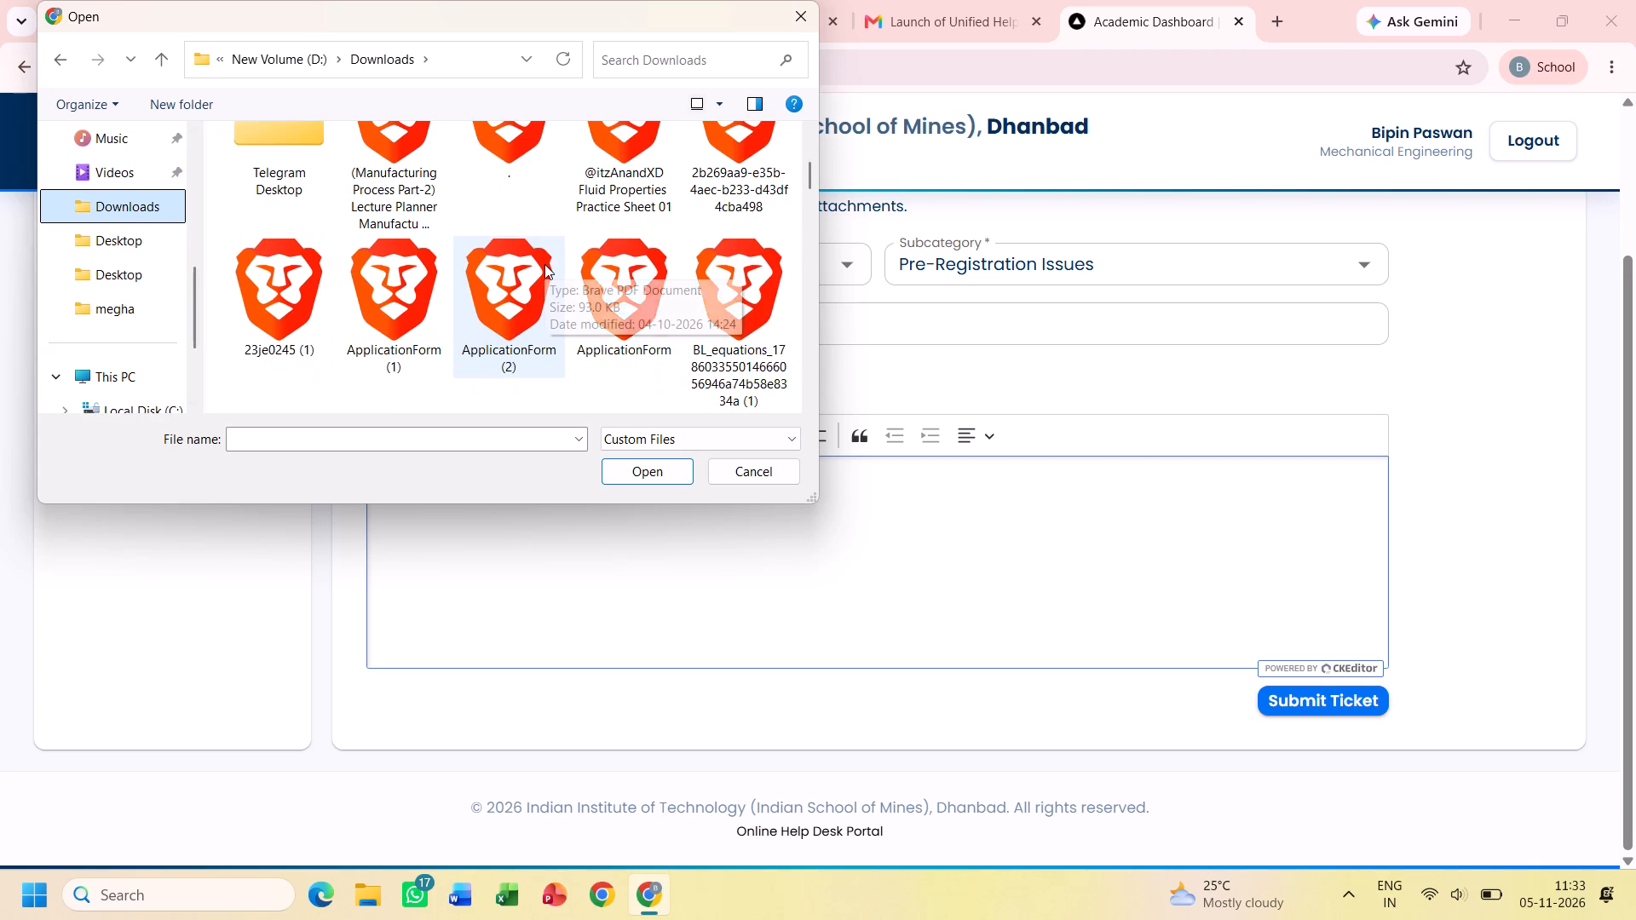
pyautogui.scroll(-14, 544, 264)
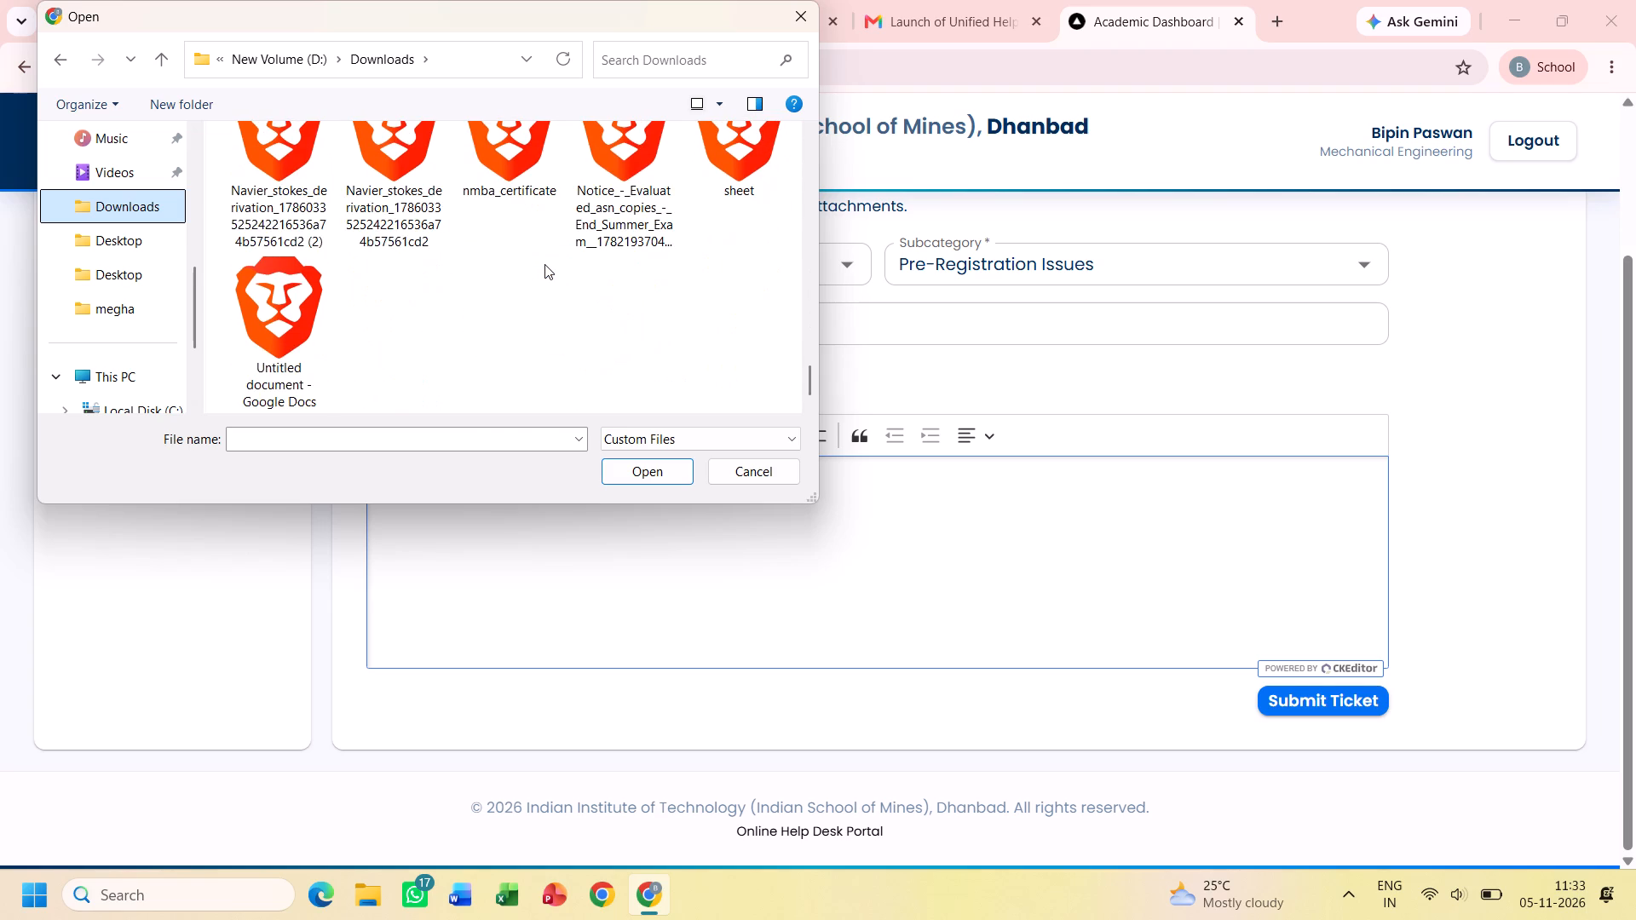
pyautogui.scroll(3, 544, 264)
pyautogui.scroll(1, 113, 255)
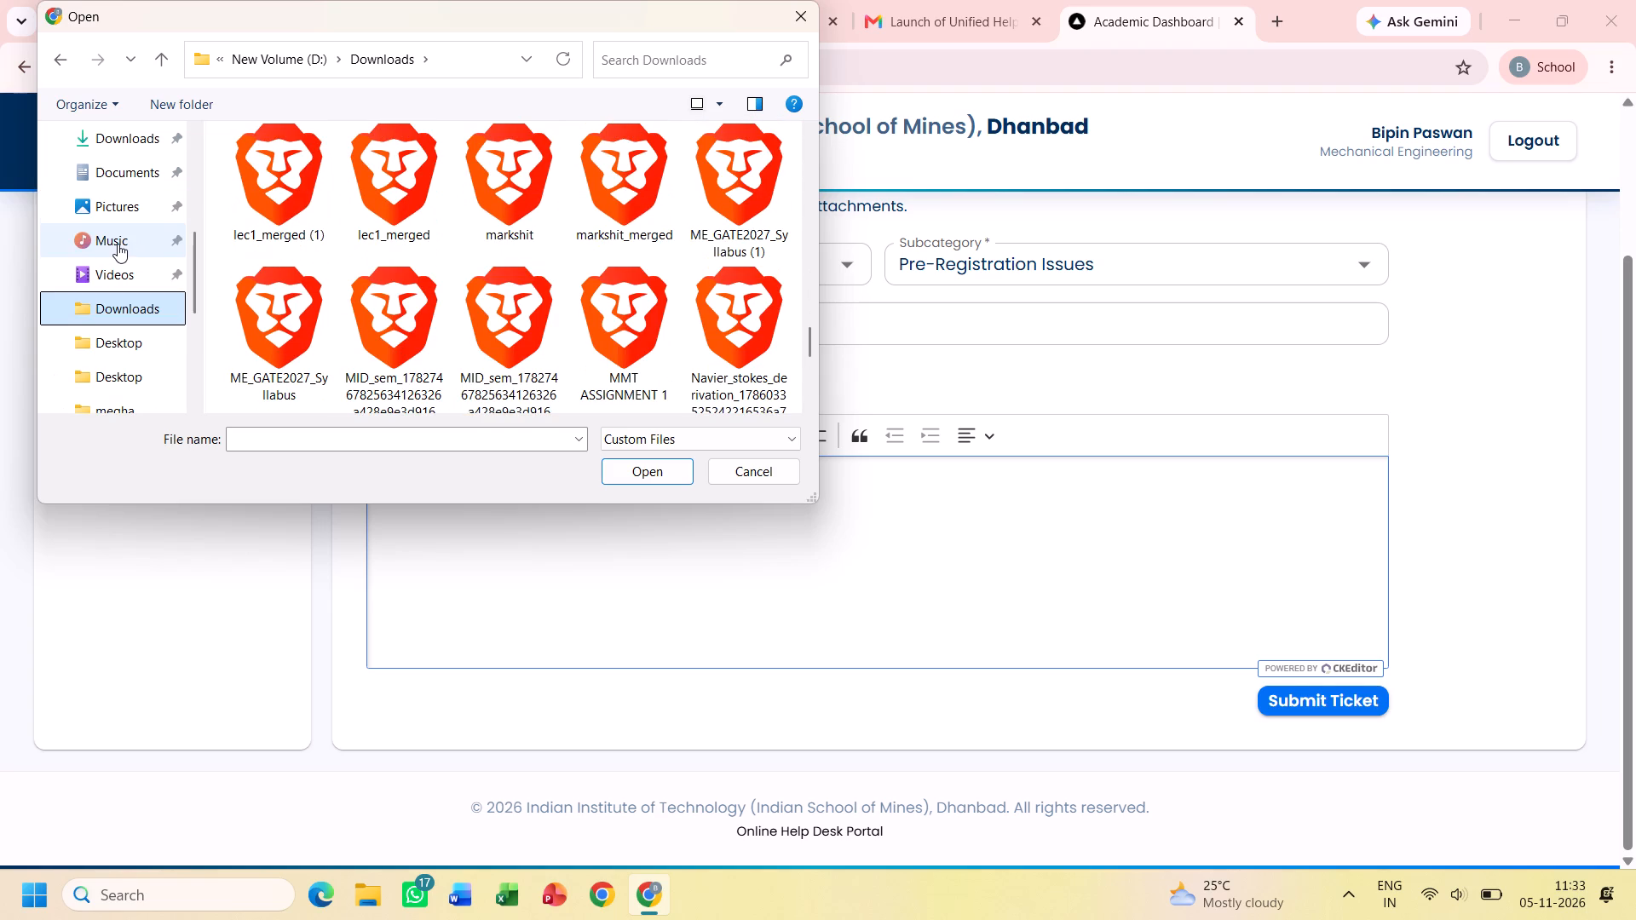
# Check the Pictures and Documents folders and the PC's own Downloads folder for the file to attach.
pyautogui.click(112, 203)
pyautogui.click(122, 171)
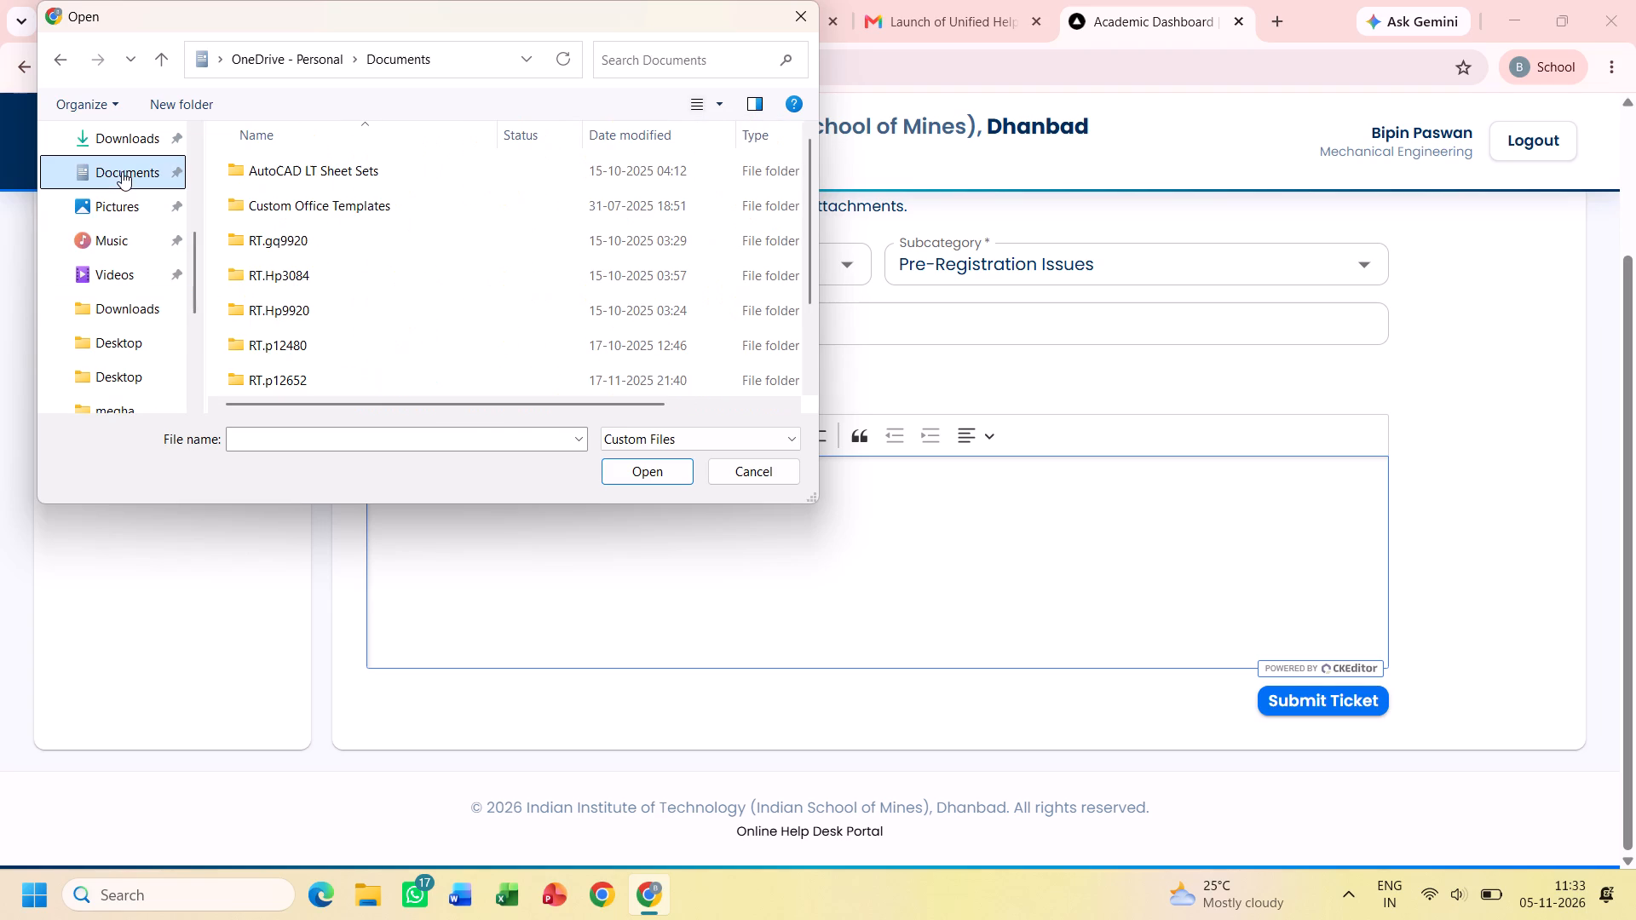
pyautogui.click(133, 136)
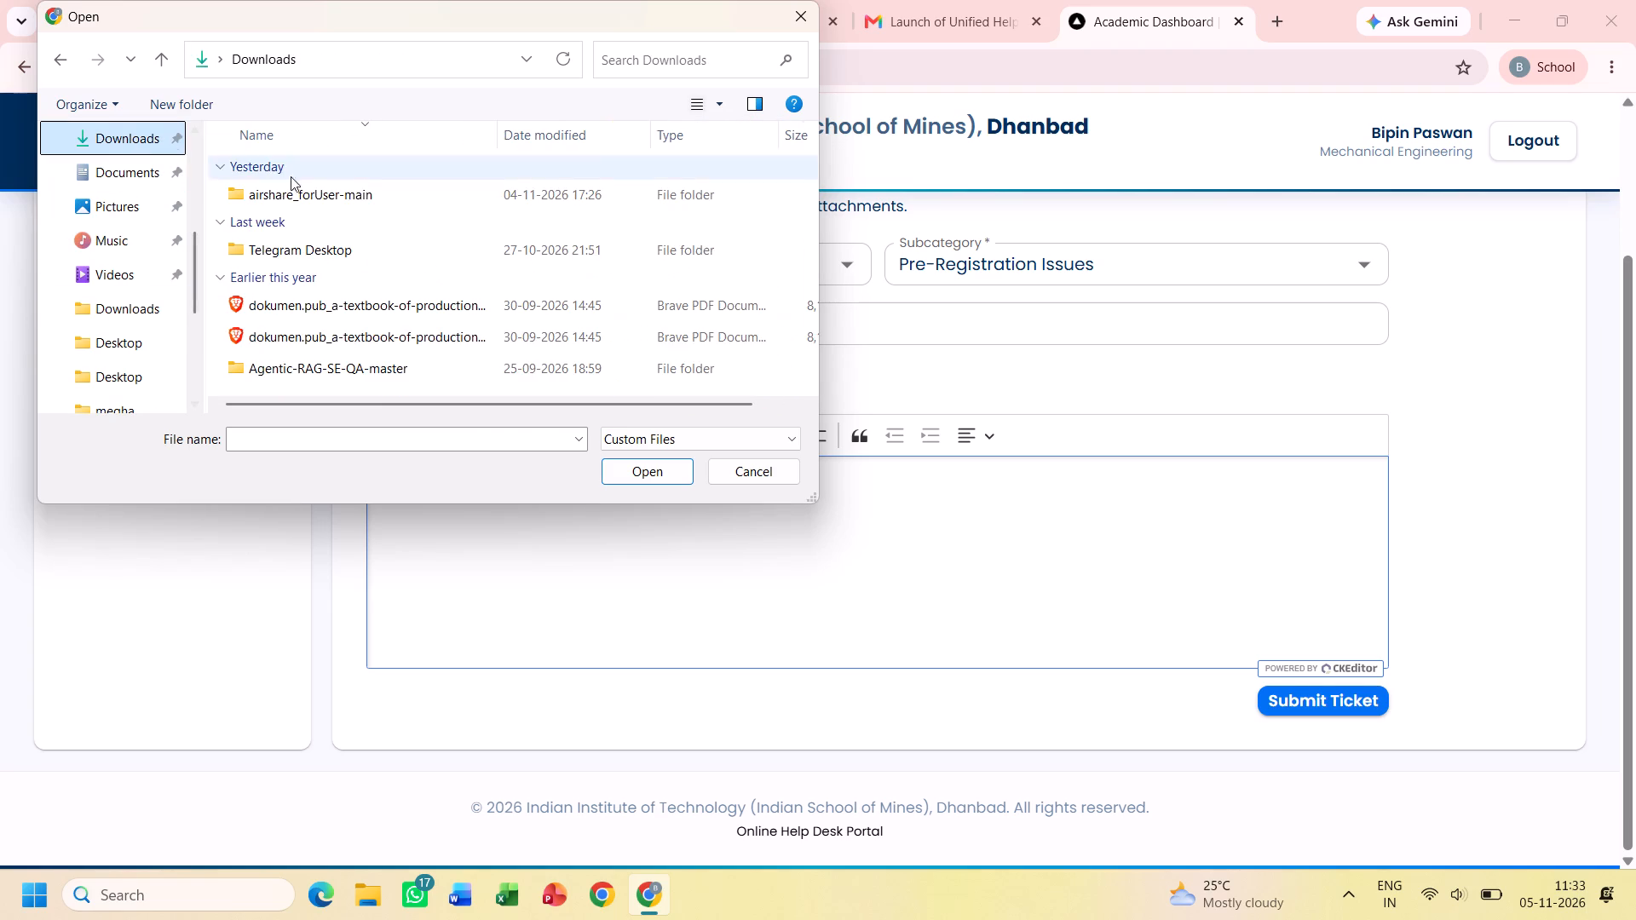
pyautogui.scroll(-5, 498, 239)
pyautogui.scroll(6, 383, 249)
pyautogui.scroll(2, 295, 233)
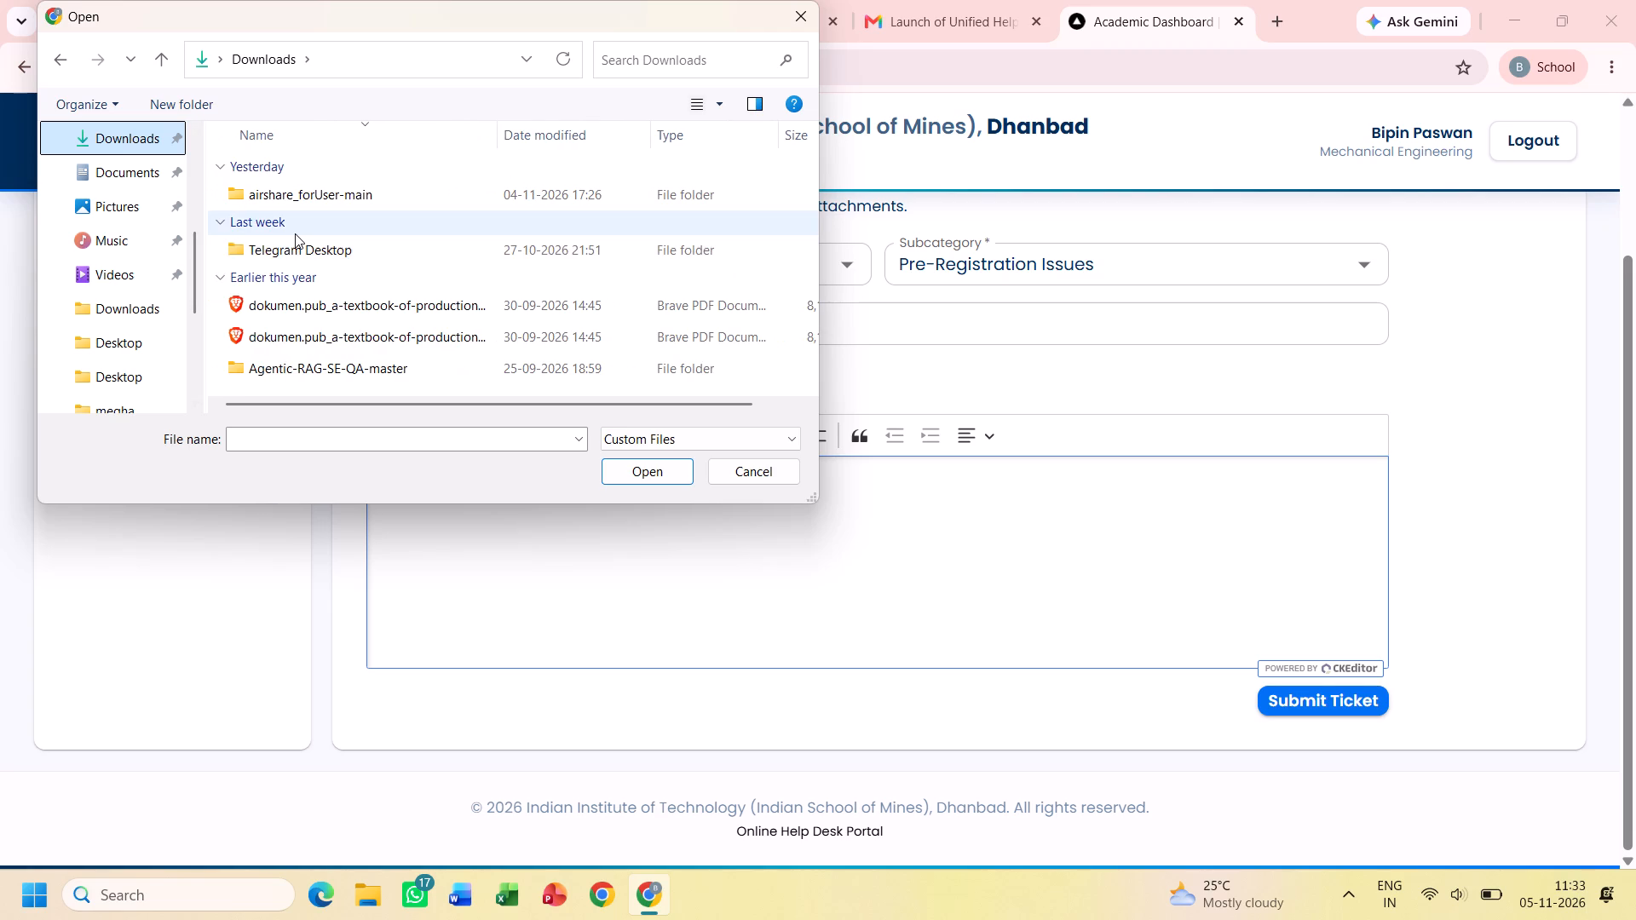
pyautogui.scroll(1, 295, 233)
pyautogui.scroll(-4, 295, 233)
pyautogui.scroll(2, 301, 238)
pyautogui.scroll(2, 131, 245)
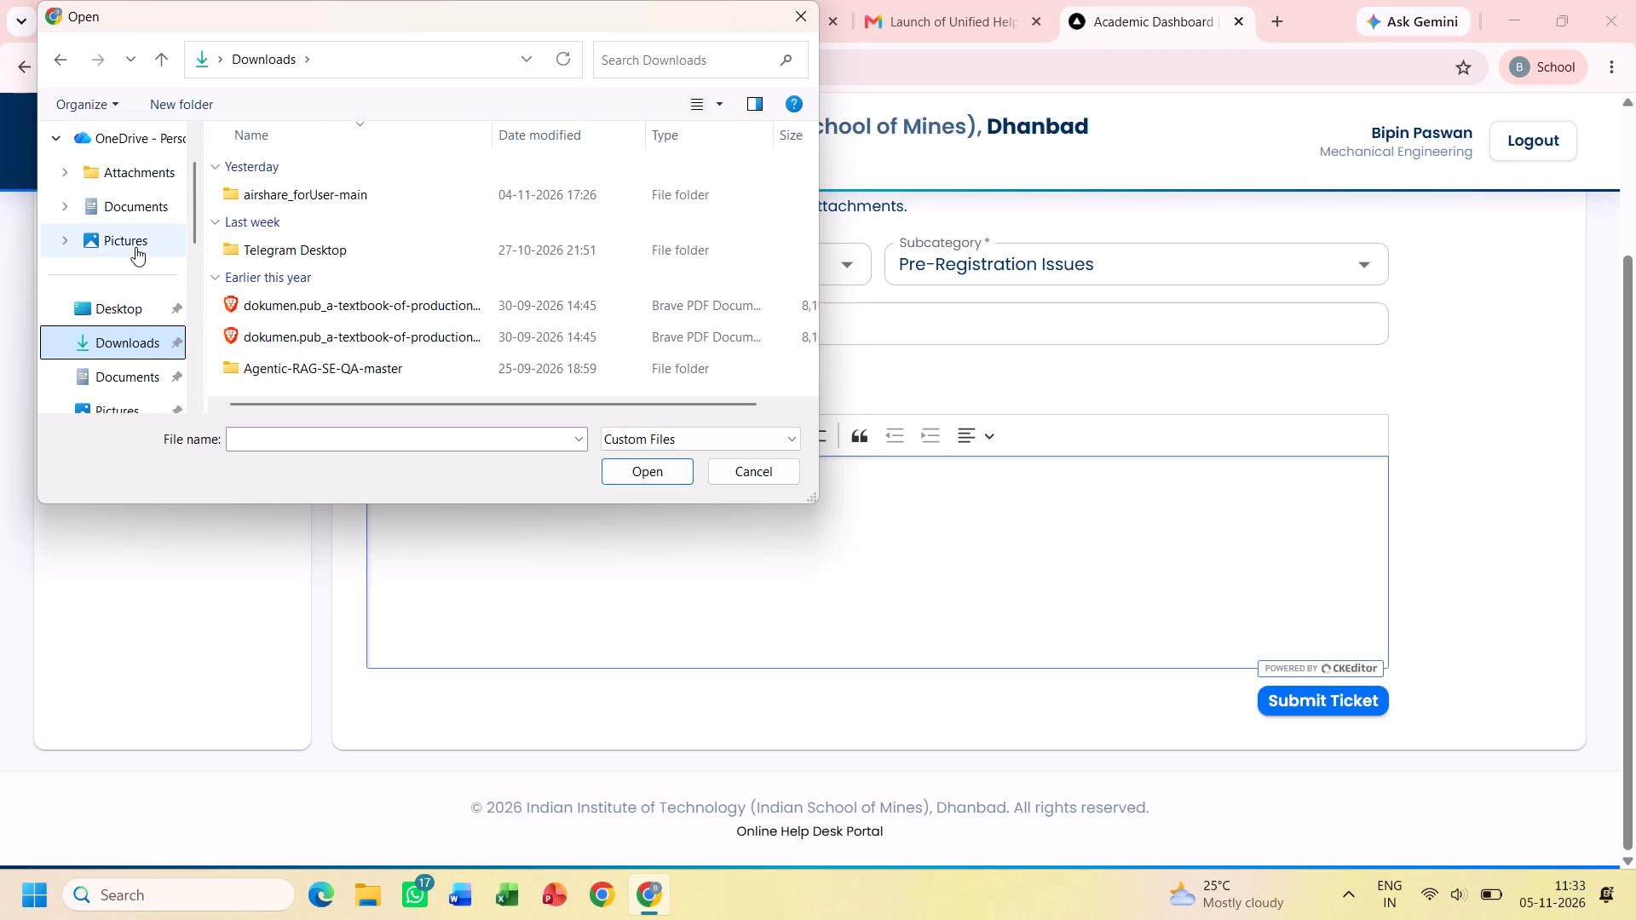
# Check the main Desktop folder, OneDrive's Documents and Attachments folders, and the Gallery for the file to attach.
pyautogui.click(124, 308)
pyautogui.scroll(-2, 441, 191)
pyautogui.scroll(1, 441, 191)
pyautogui.scroll(-3, 441, 191)
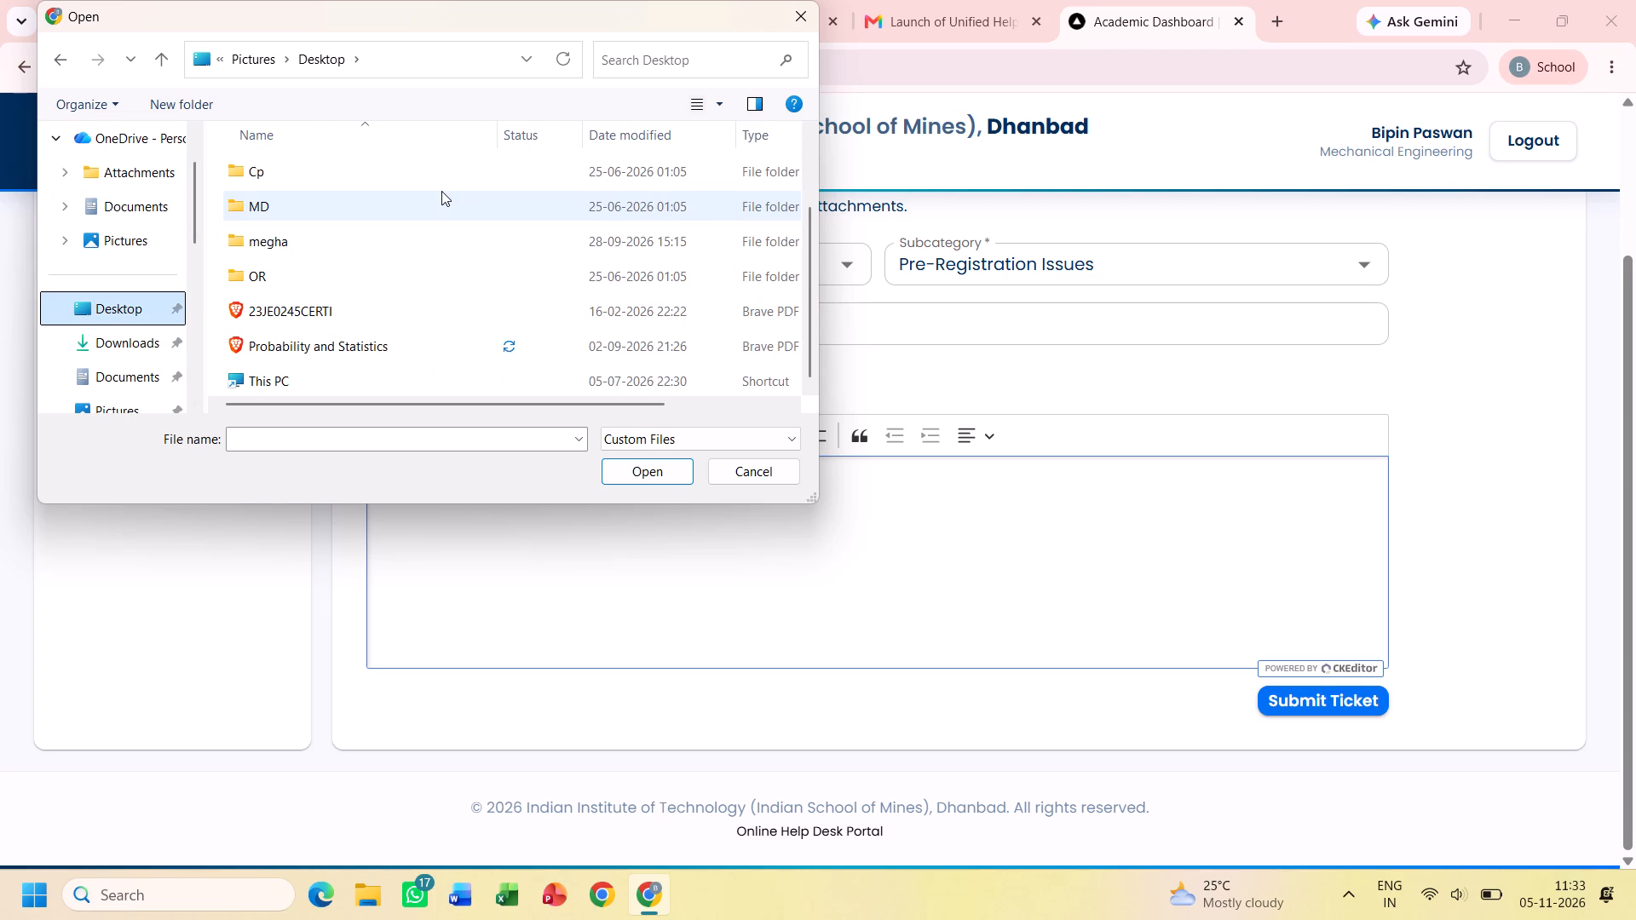
pyautogui.scroll(-6, 441, 191)
pyautogui.click(136, 213)
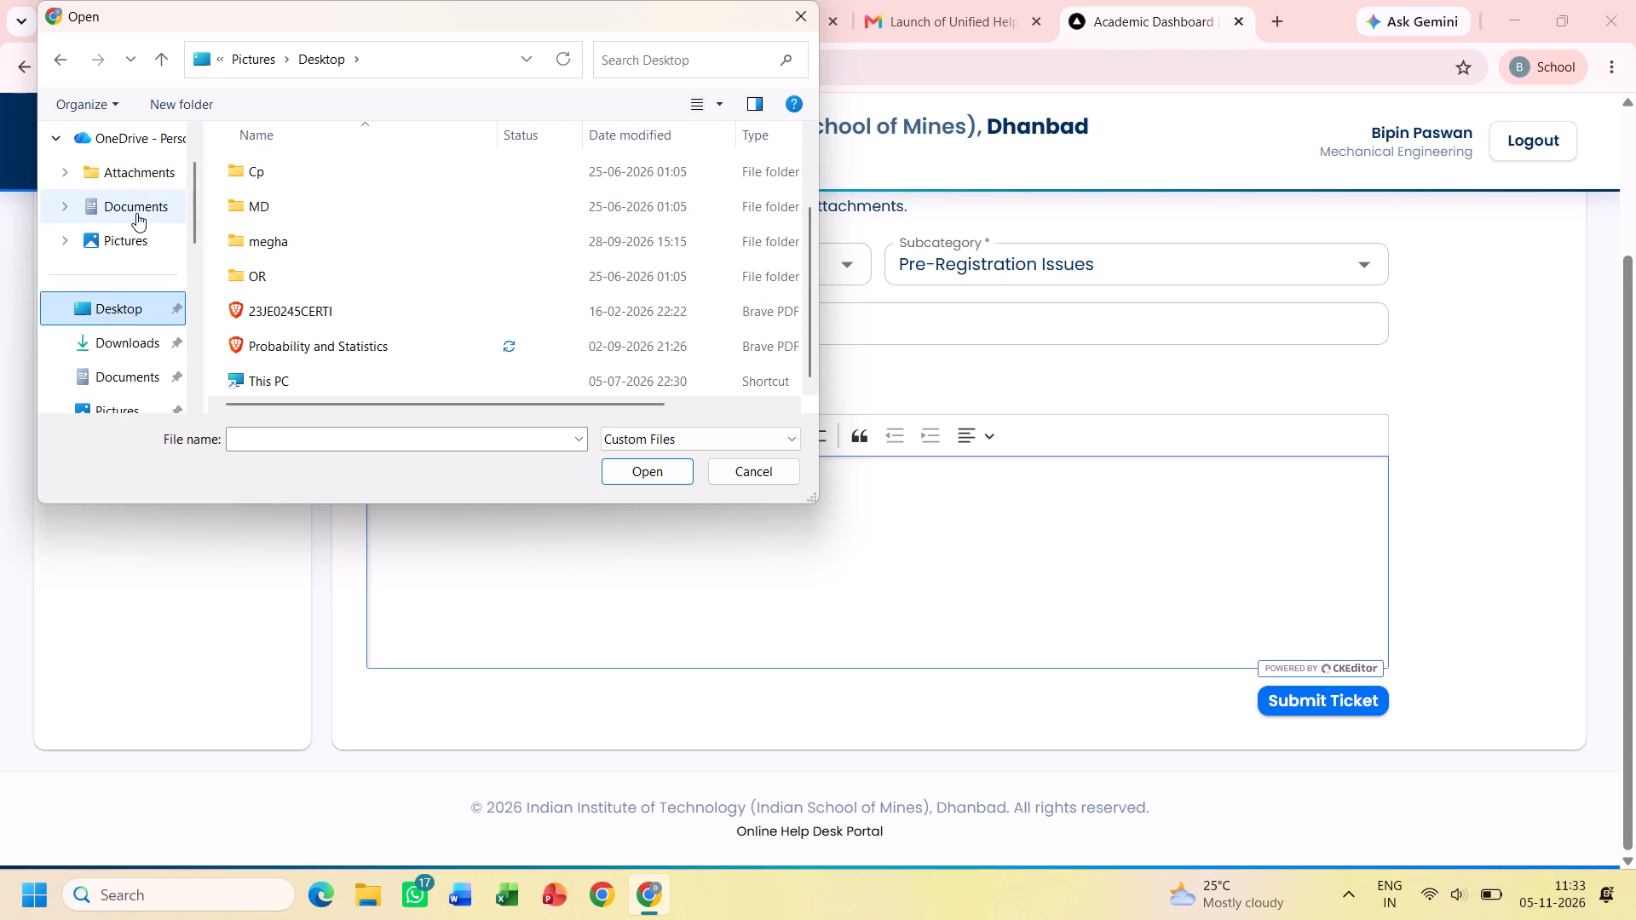
pyautogui.click(135, 173)
pyautogui.scroll(1, 141, 180)
pyautogui.click(134, 209)
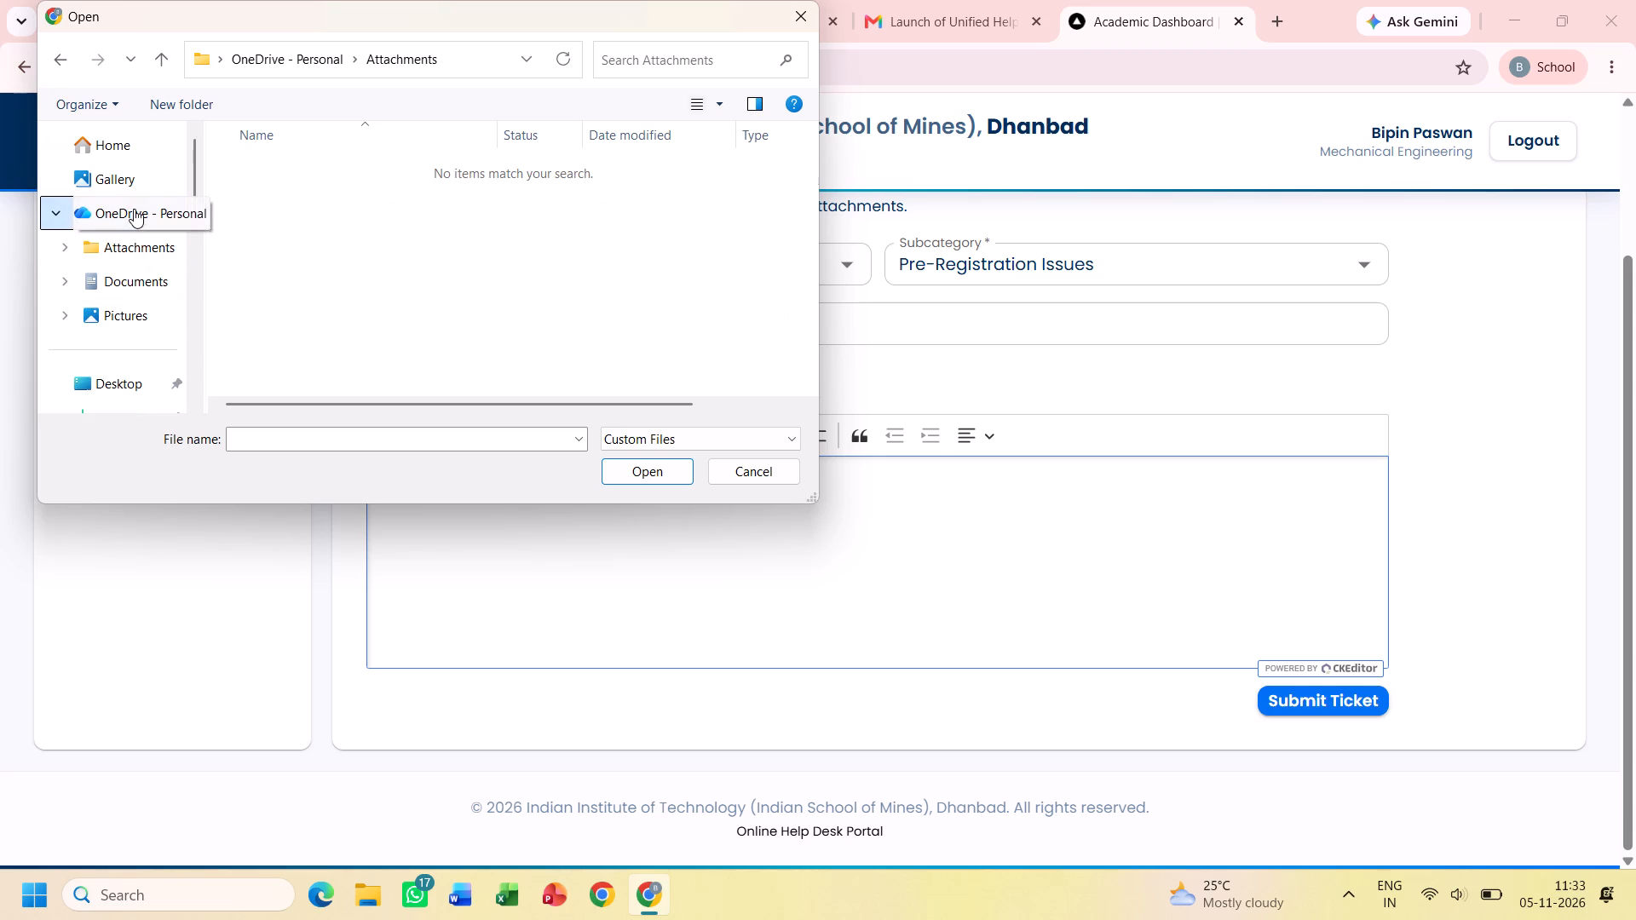
pyautogui.click(121, 181)
pyautogui.click(131, 163)
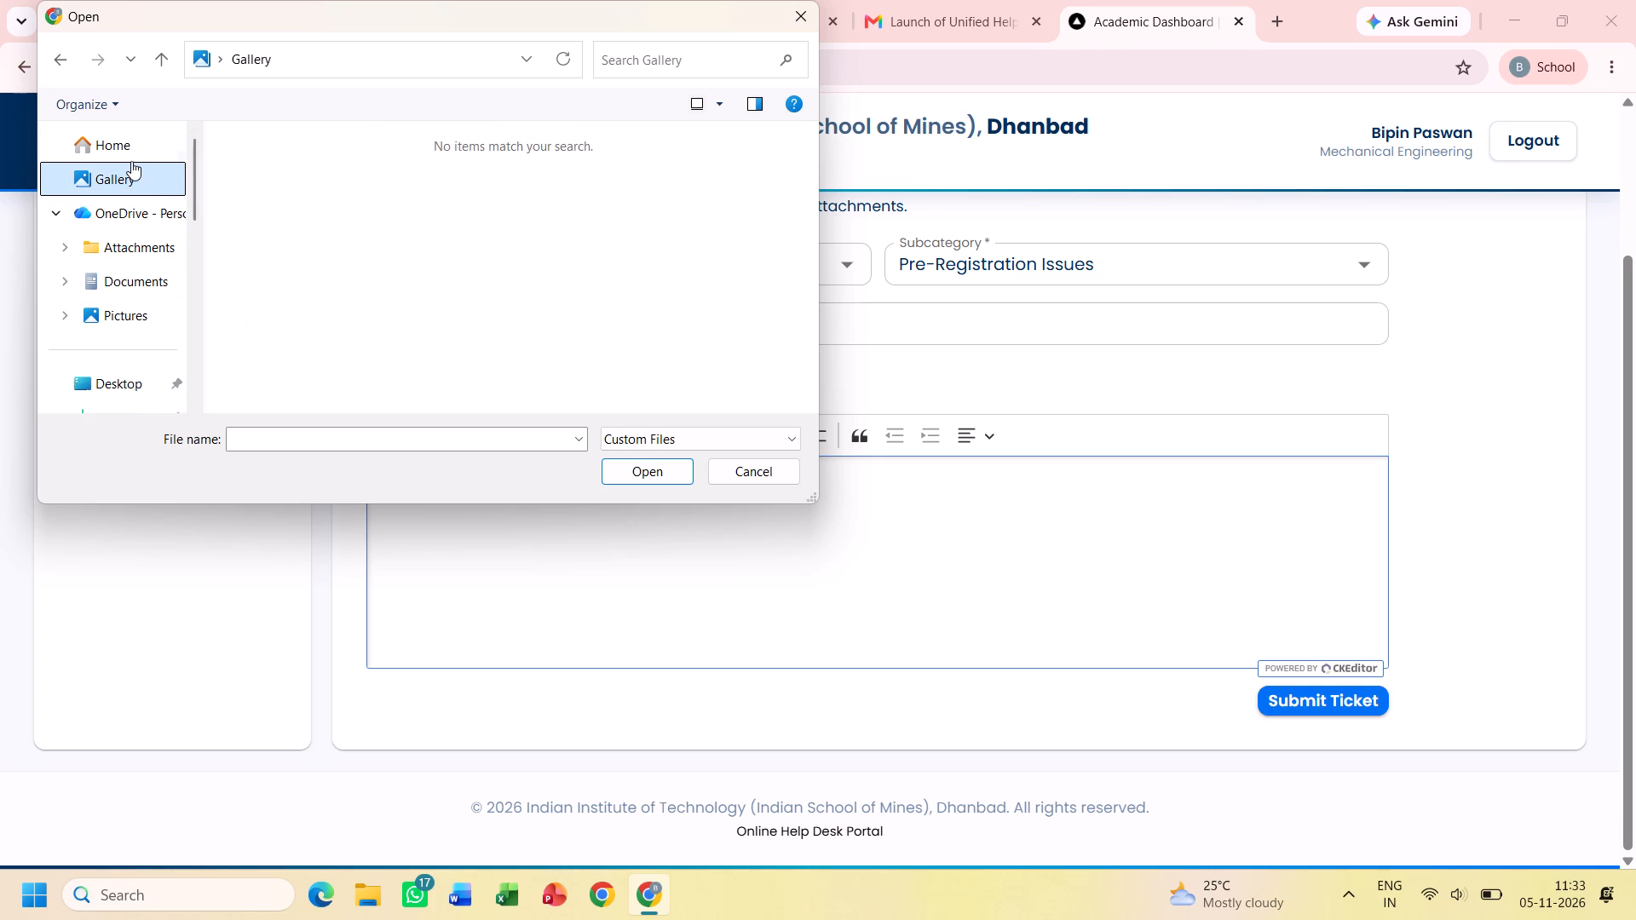
# Look through the recent files in Home and the megha folder for the file to attach.
pyautogui.click(128, 152)
pyautogui.scroll(-6, 464, 244)
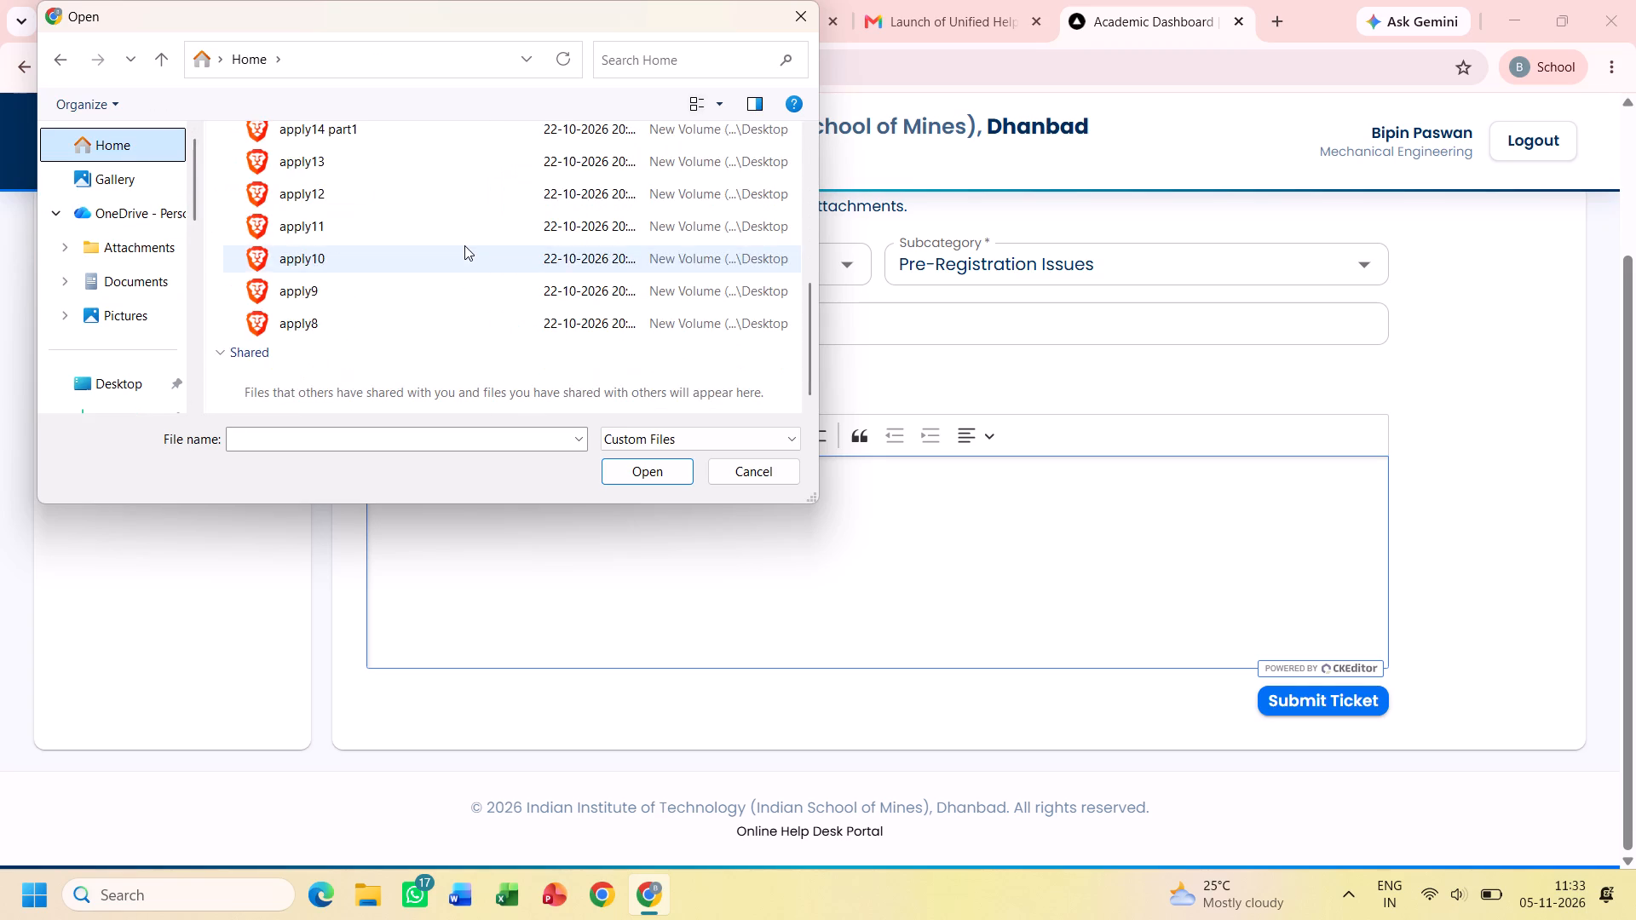
pyautogui.scroll(-1, 464, 245)
pyautogui.scroll(7, 464, 245)
pyautogui.scroll(-2, 464, 245)
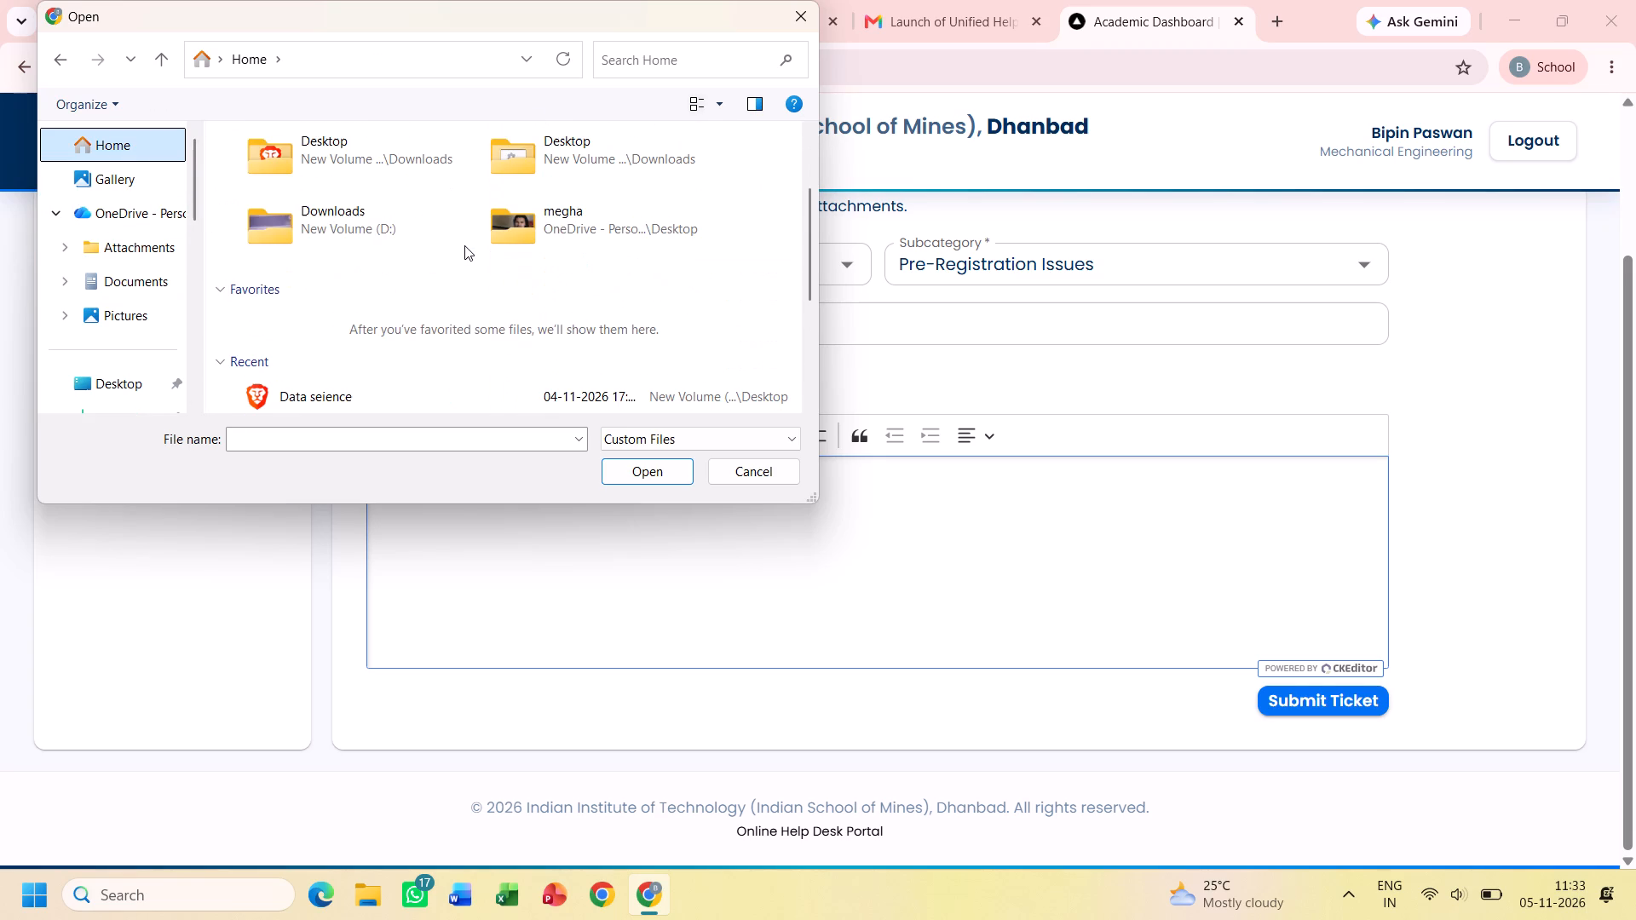
pyautogui.doubleClick(559, 228)
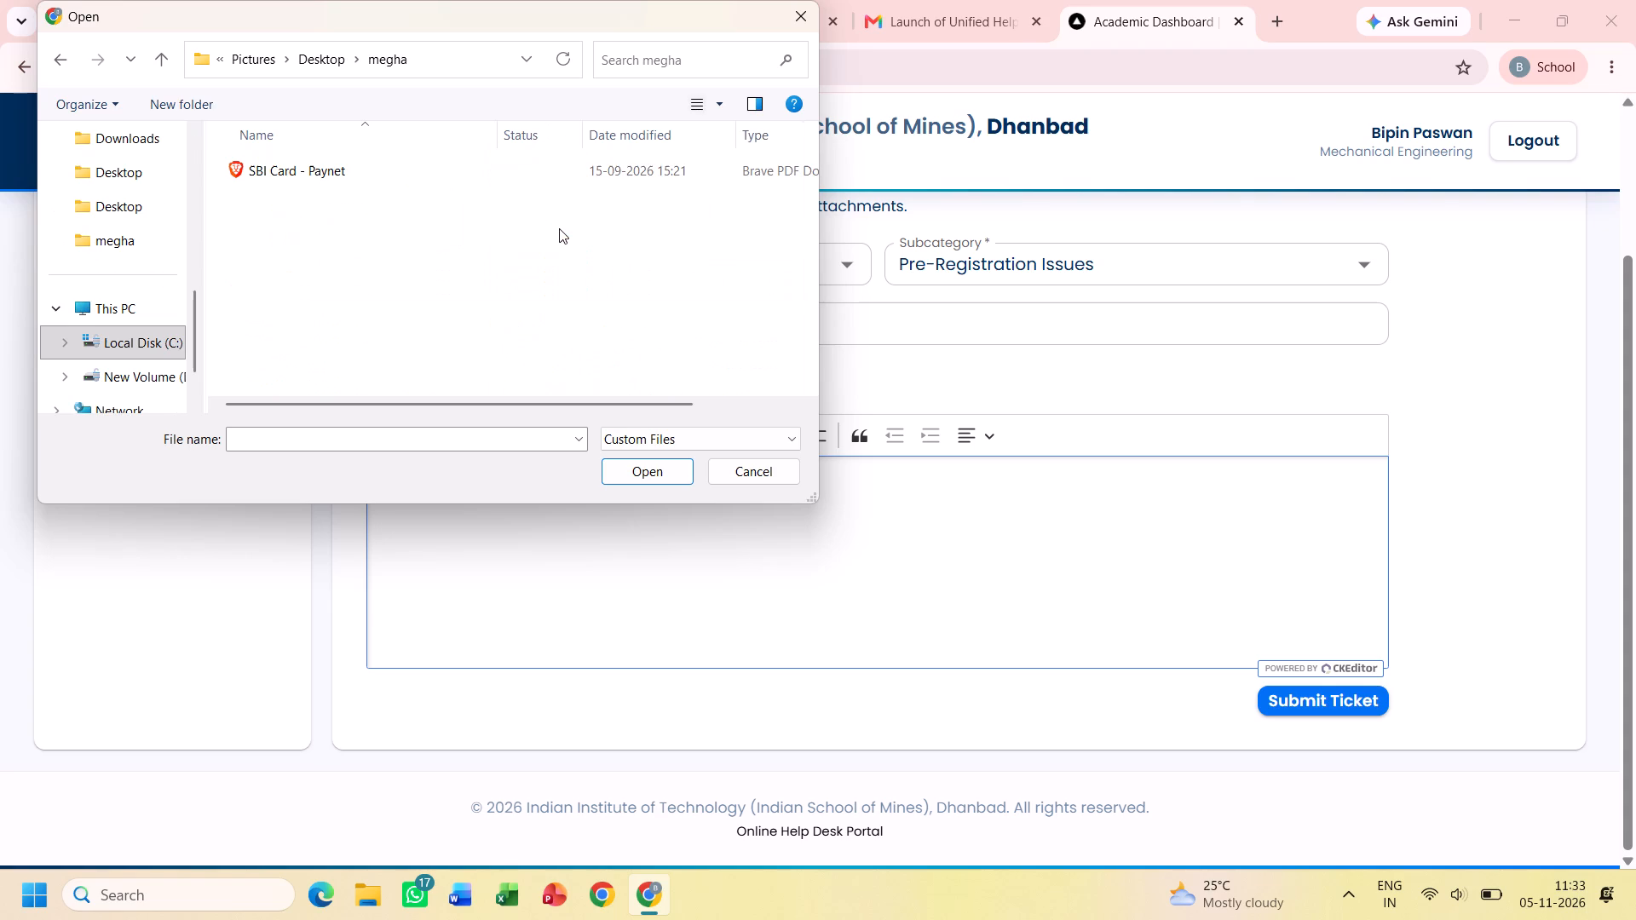
pyautogui.scroll(-3, 473, 244)
pyautogui.scroll(2, 423, 258)
pyautogui.scroll(-2, 140, 298)
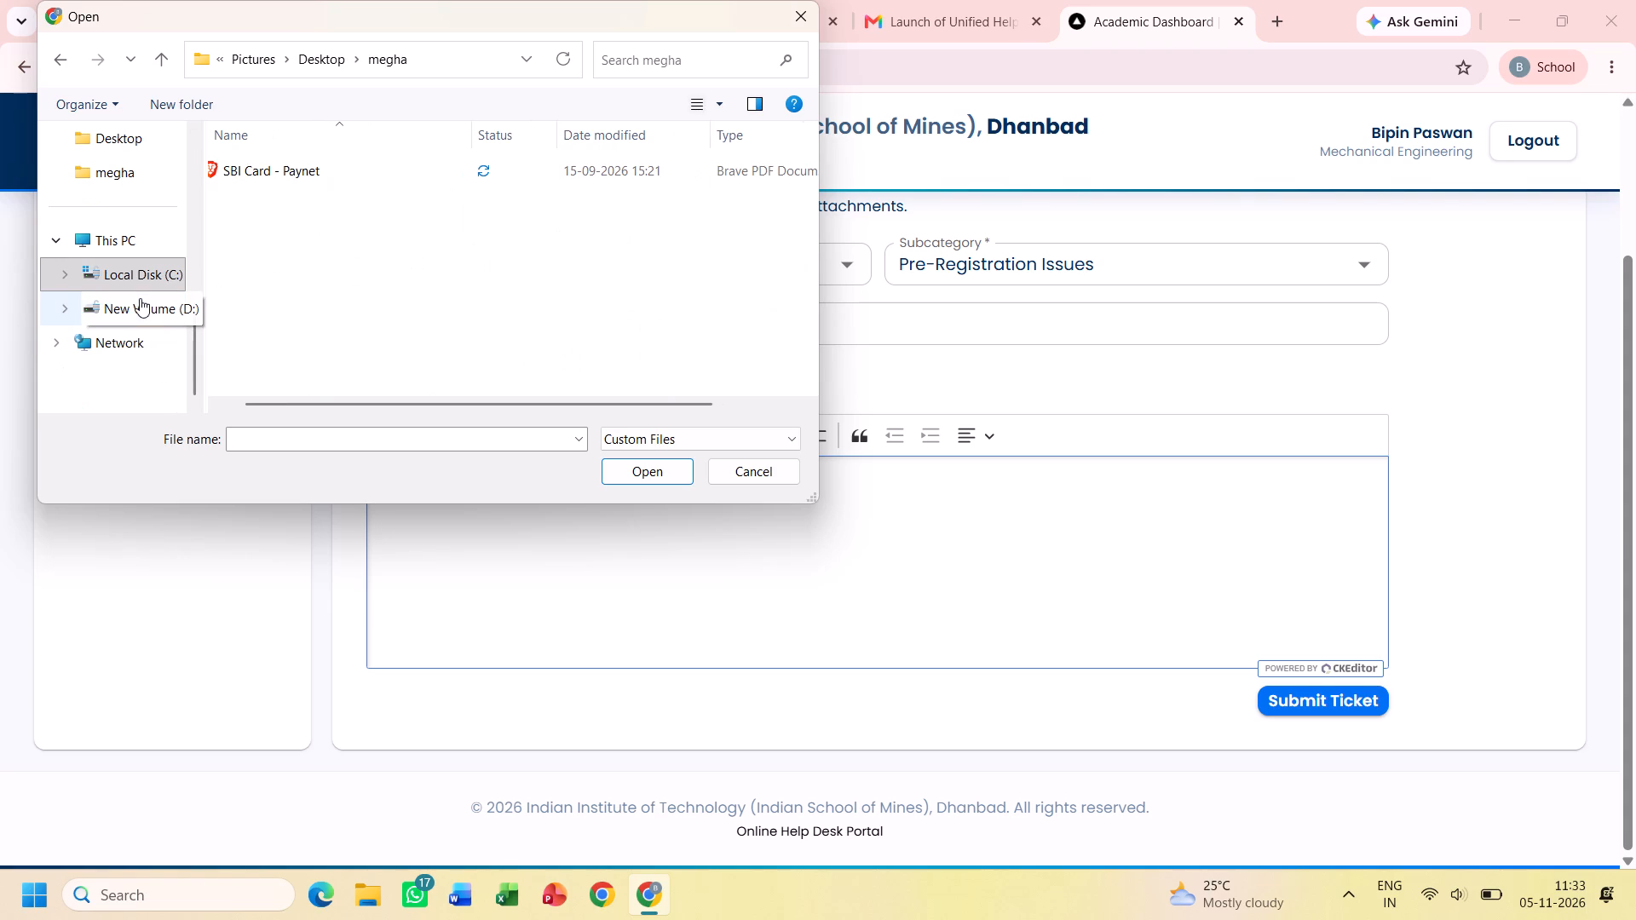
# Search New Volume (D:) again, checking its Downloads folder and the first Desktop subfolder for the file to attach.
pyautogui.click(137, 312)
pyautogui.scroll(2, 129, 290)
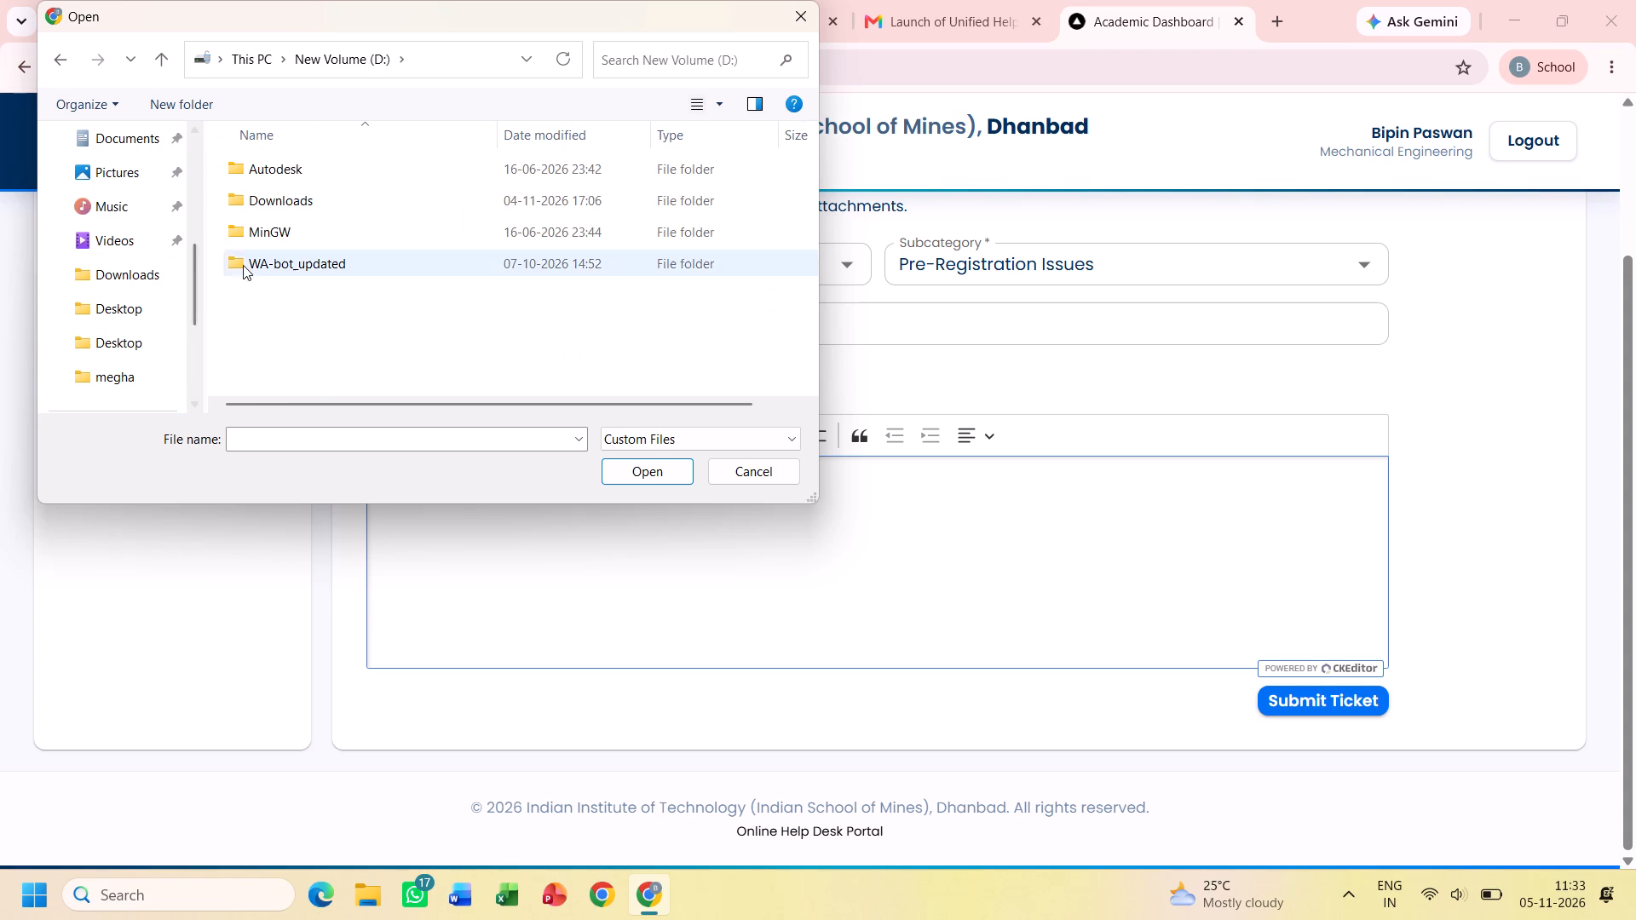
pyautogui.click(141, 277)
pyautogui.scroll(-4, 457, 262)
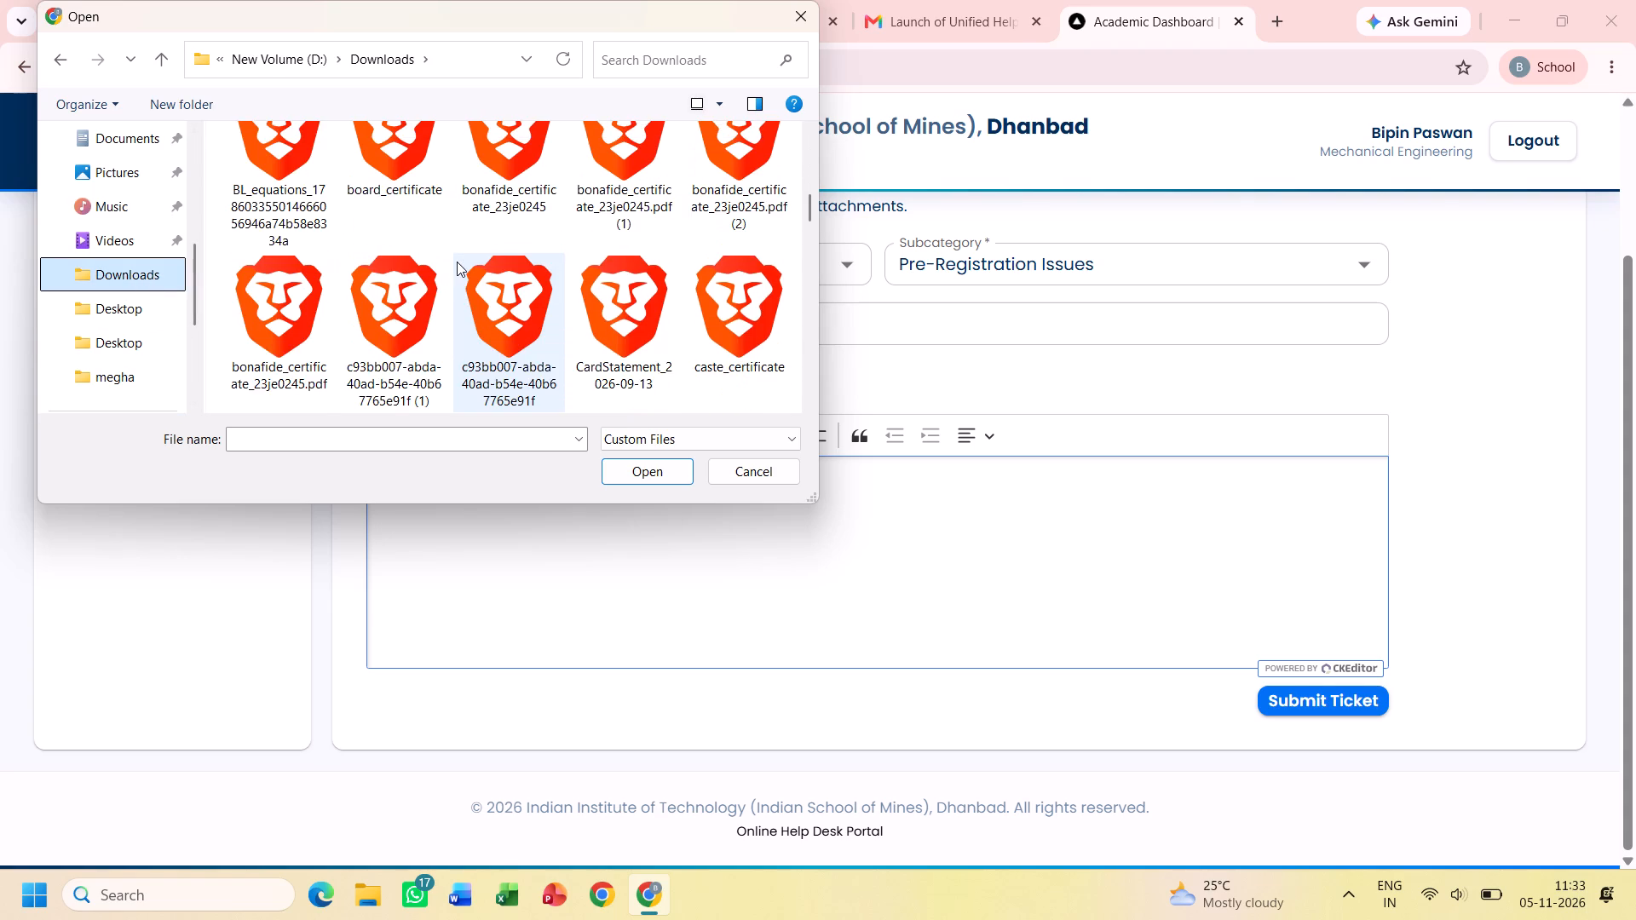
pyautogui.scroll(4, 517, 266)
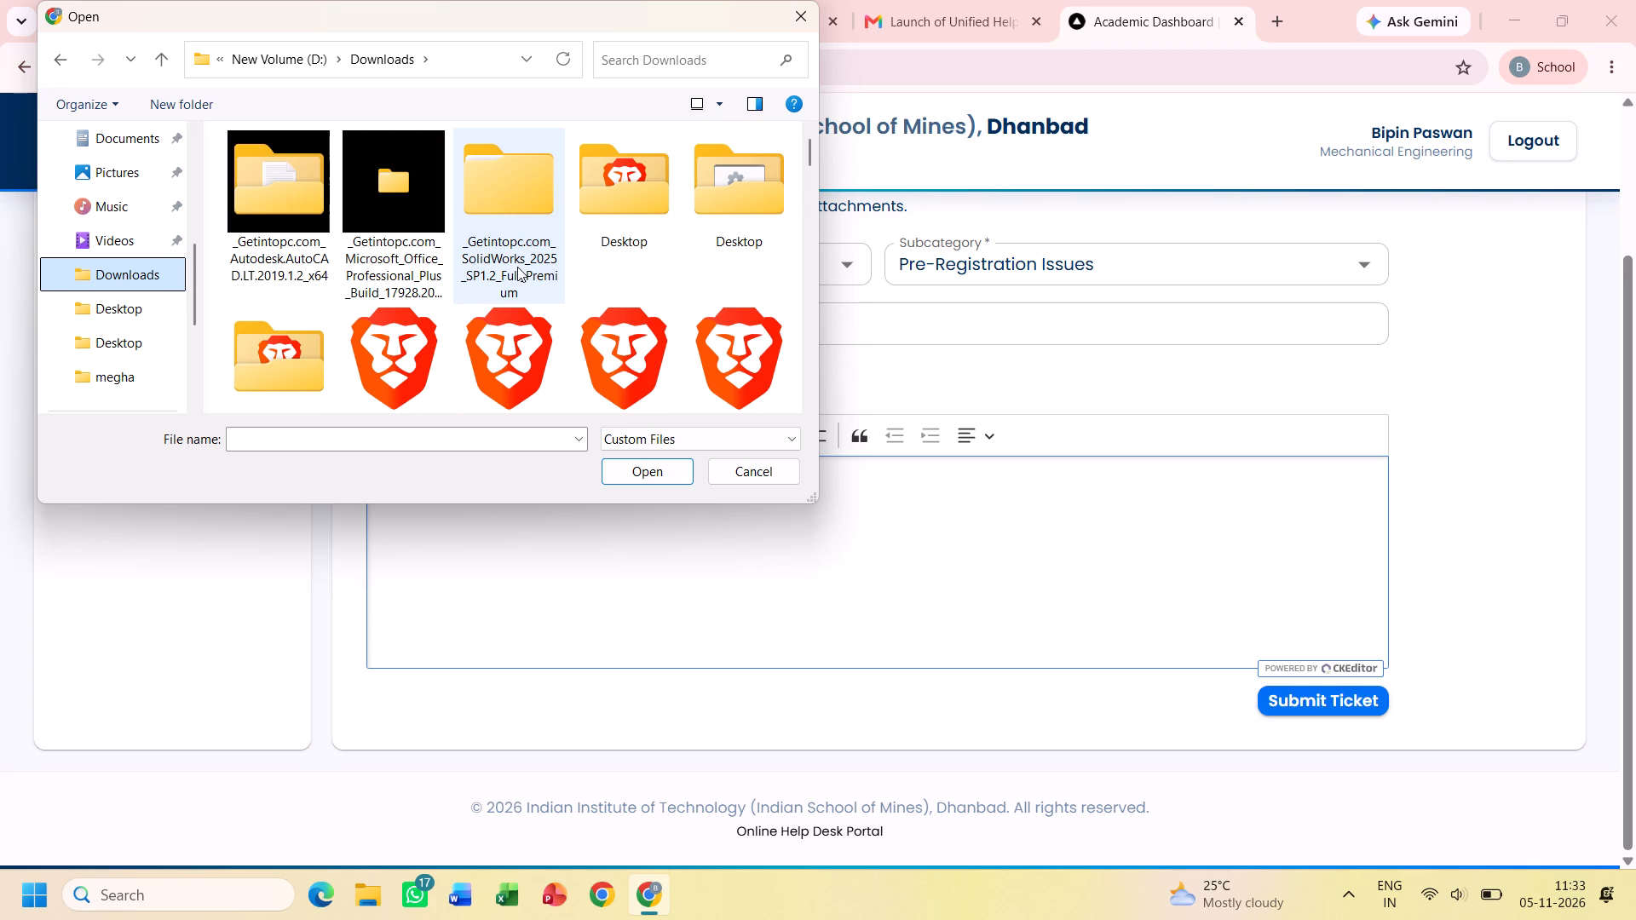
pyautogui.click(651, 167)
pyautogui.doubleClick(618, 176)
pyautogui.scroll(-3, 584, 214)
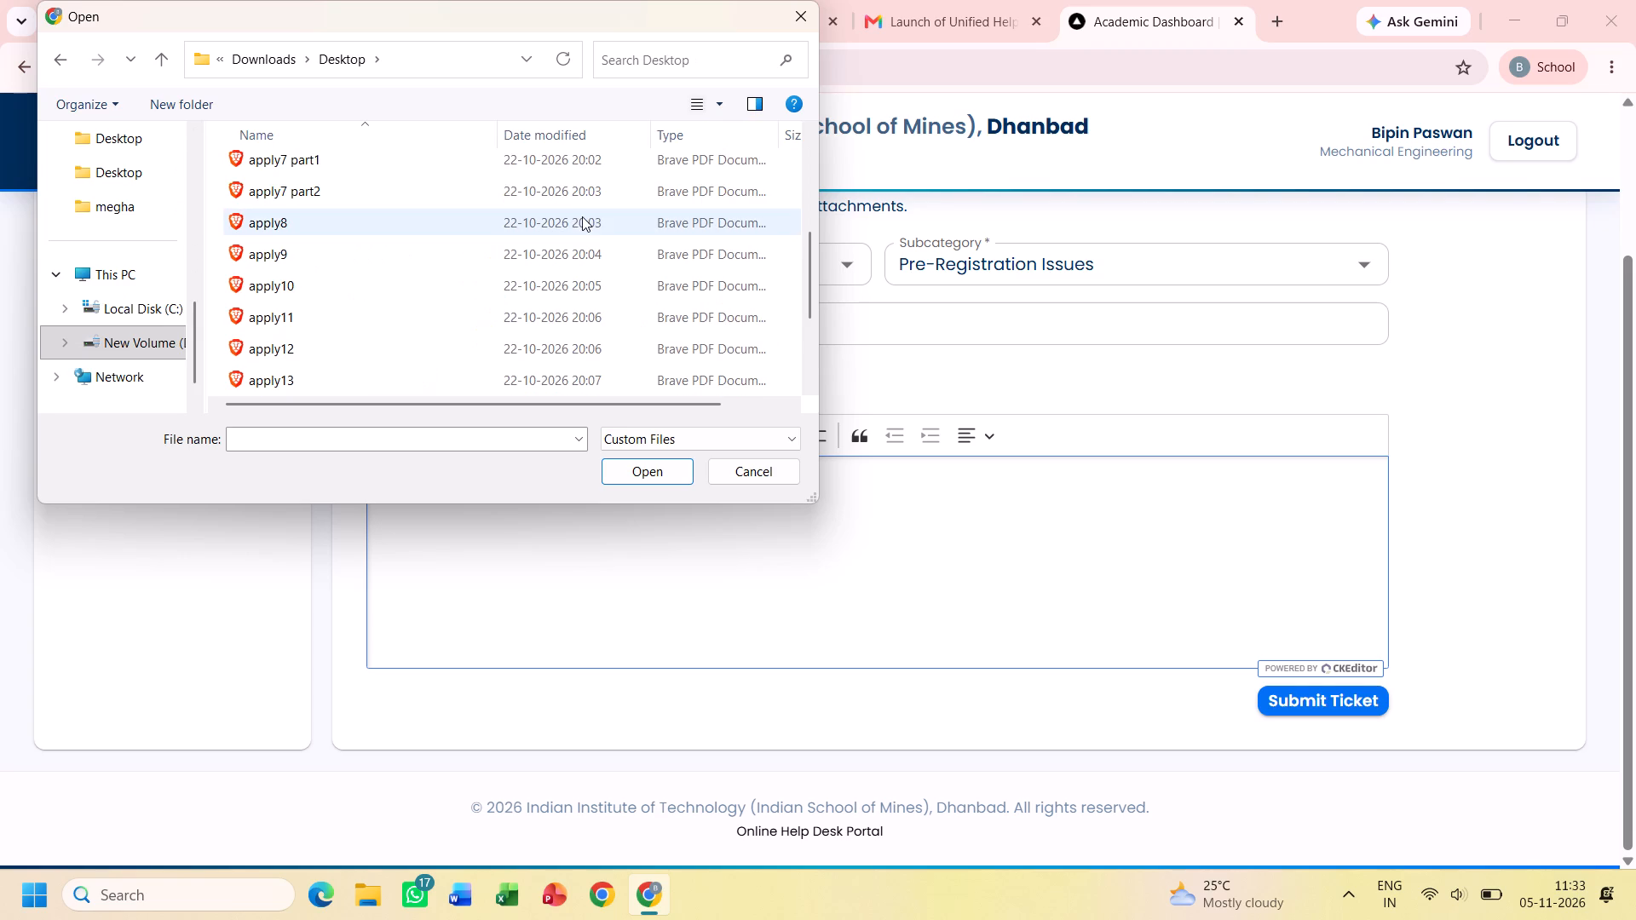
# Check the megha folder and both Desktop subfolders of New Volume (D:) Downloads for the file to attach.
pyautogui.click(121, 218)
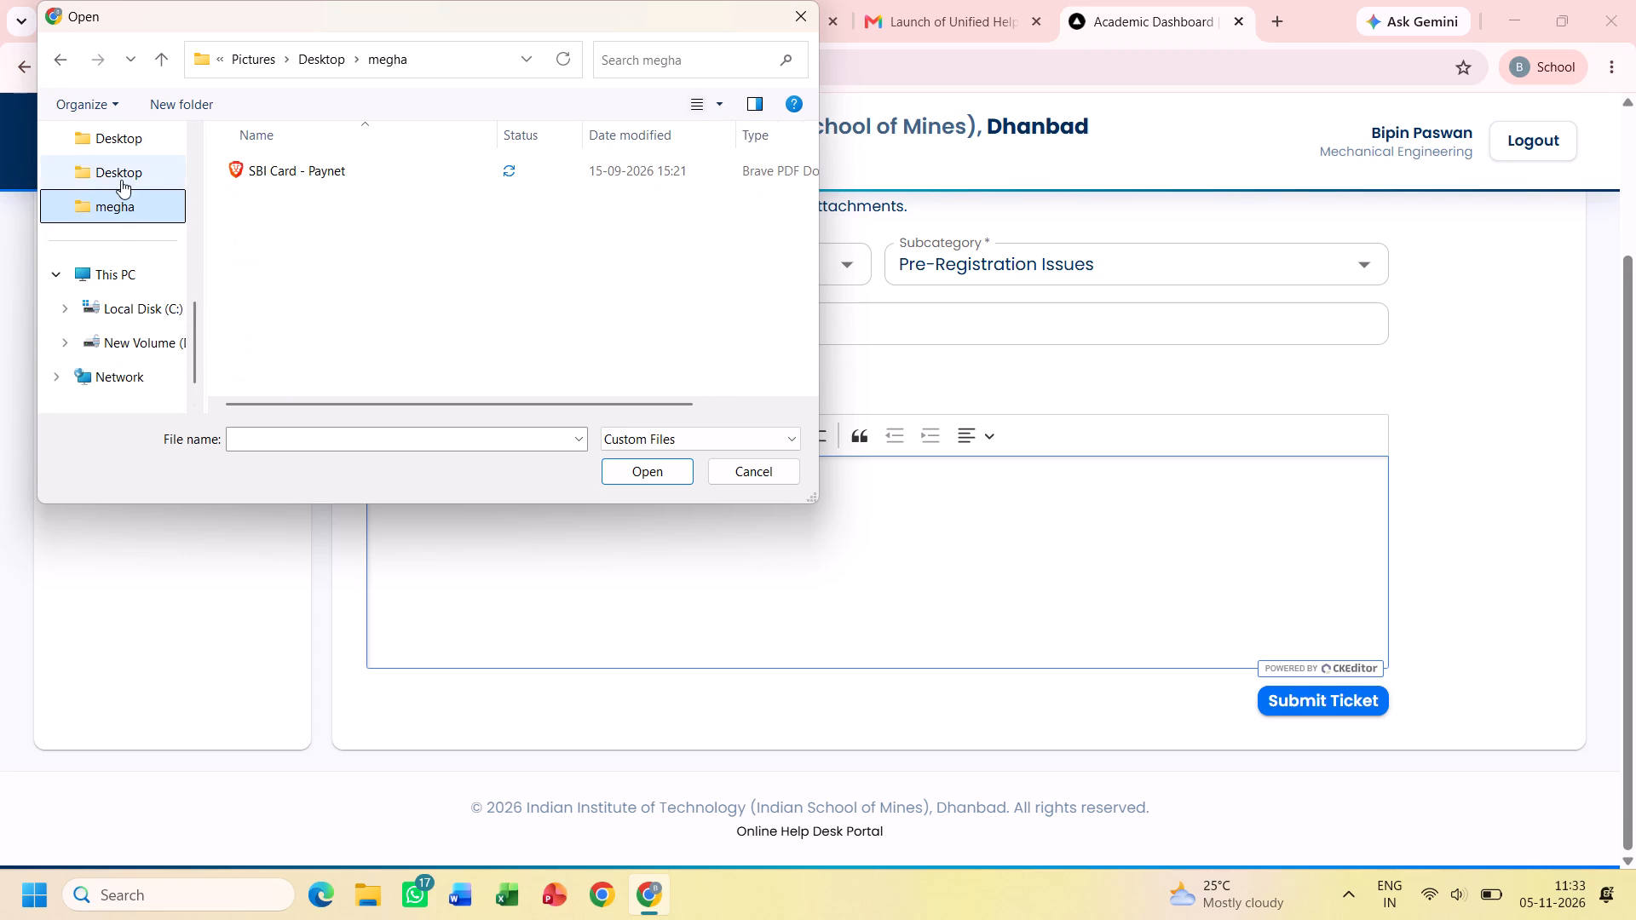
pyautogui.click(121, 179)
pyautogui.scroll(1, 309, 226)
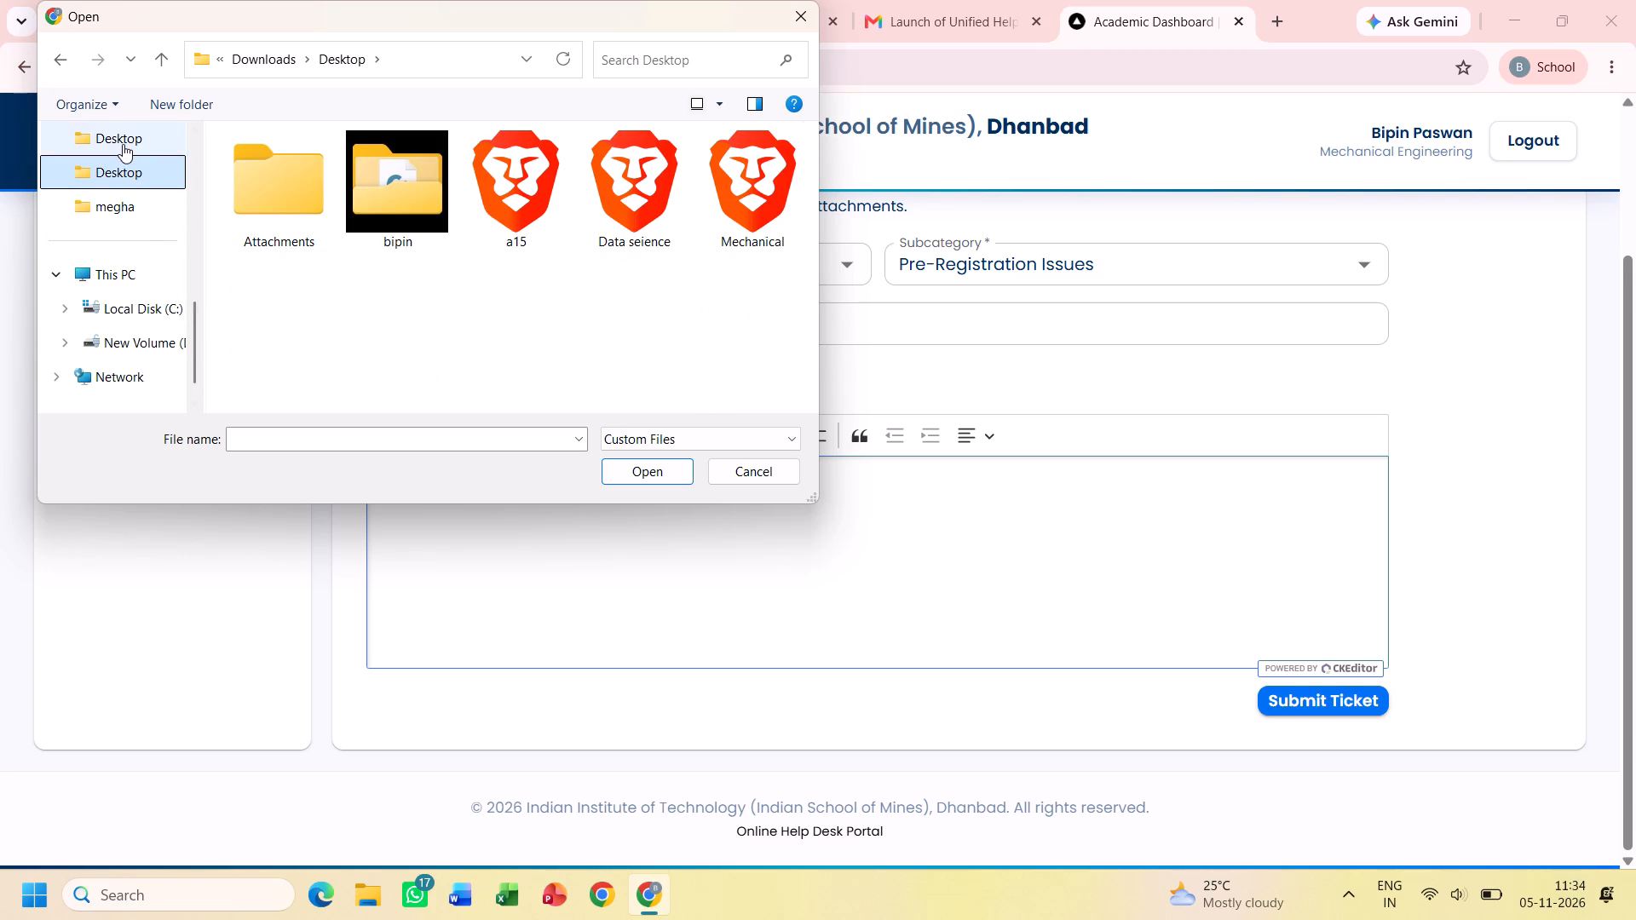
pyautogui.click(123, 144)
pyautogui.scroll(3, 379, 231)
pyautogui.scroll(-4, 379, 231)
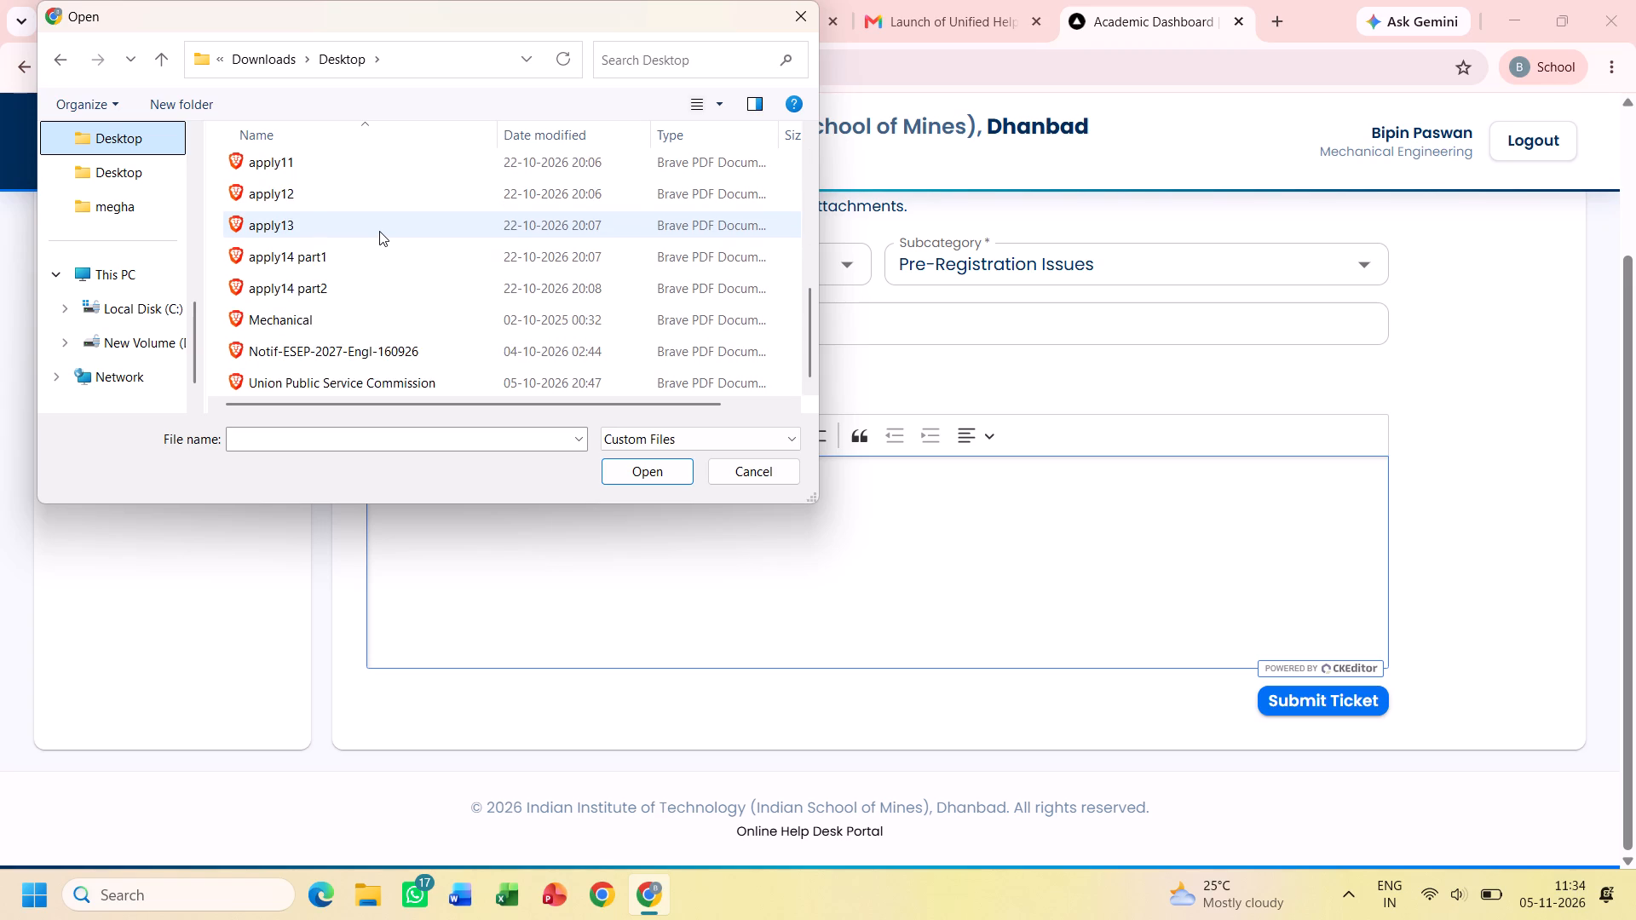
pyautogui.scroll(-3, 379, 231)
pyautogui.scroll(1, 379, 231)
pyautogui.scroll(-2, 379, 231)
pyautogui.scroll(6, 379, 231)
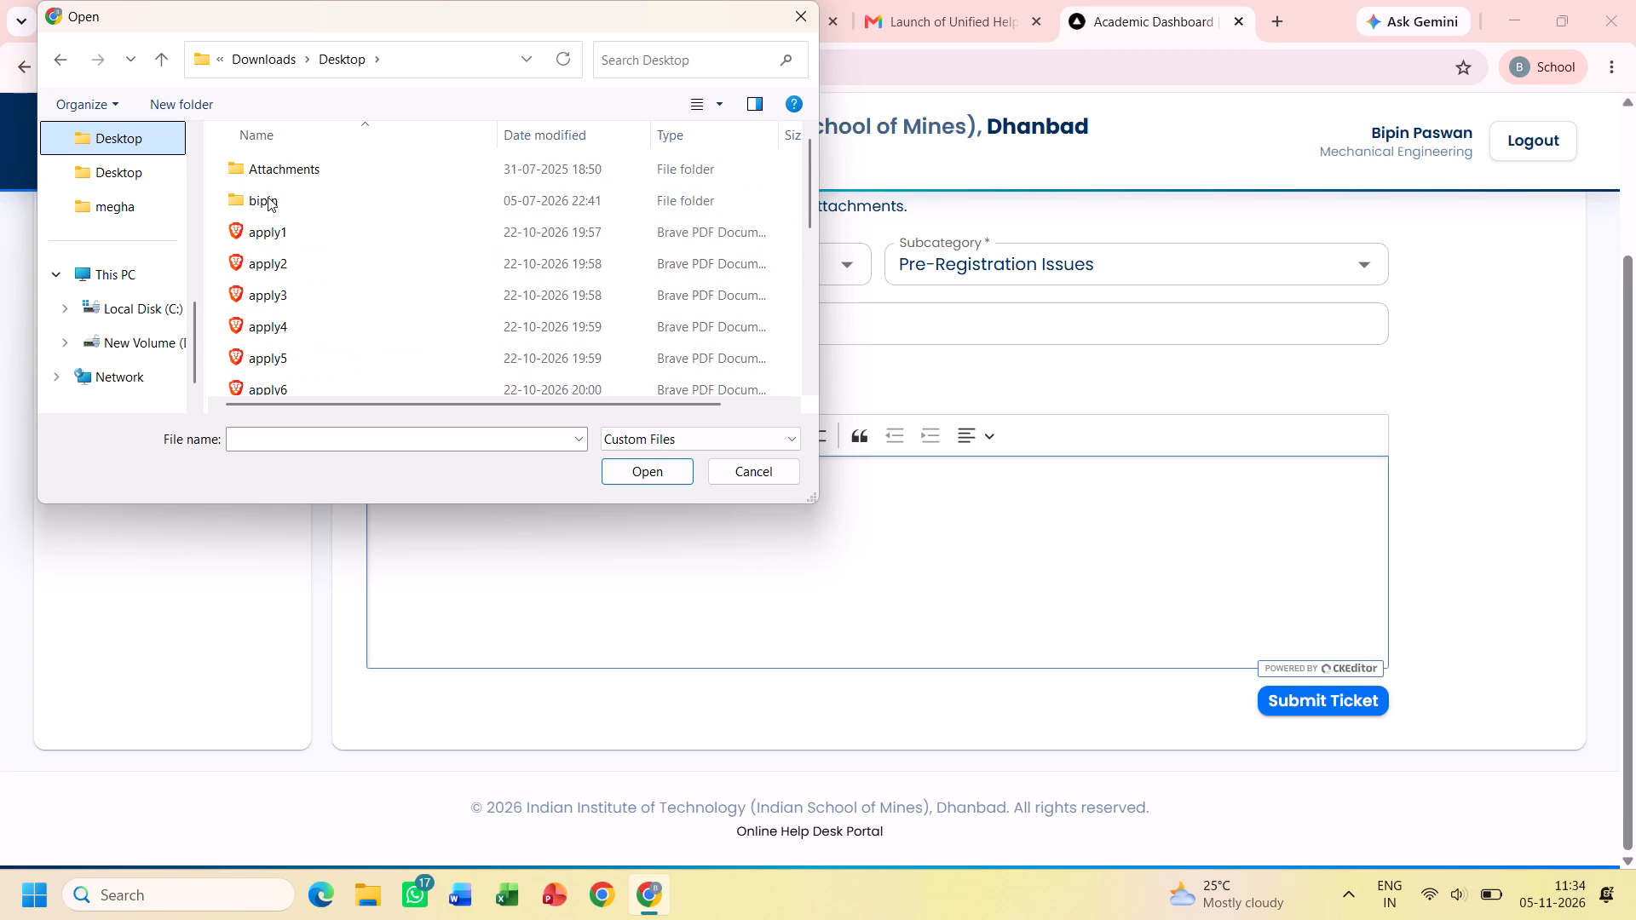
pyautogui.click(268, 197)
pyautogui.click(293, 165)
pyautogui.scroll(2, 140, 212)
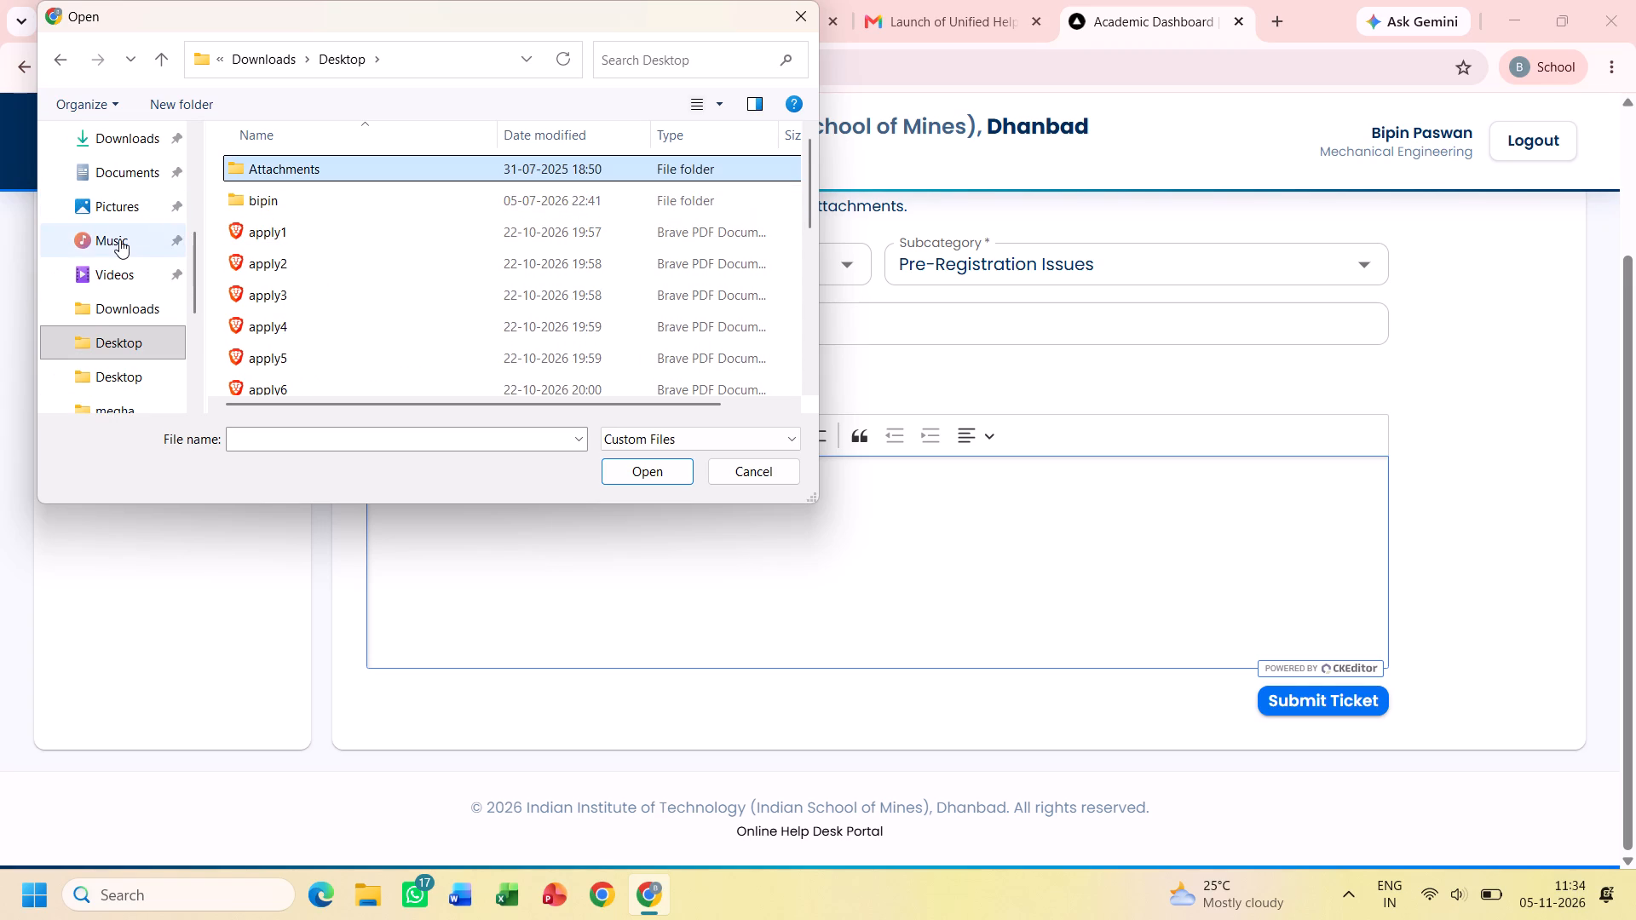
# Look through New Volume (D:) Downloads, its second Desktop subfolder and the bipin folder inside for the file to attach.
pyautogui.click(124, 291)
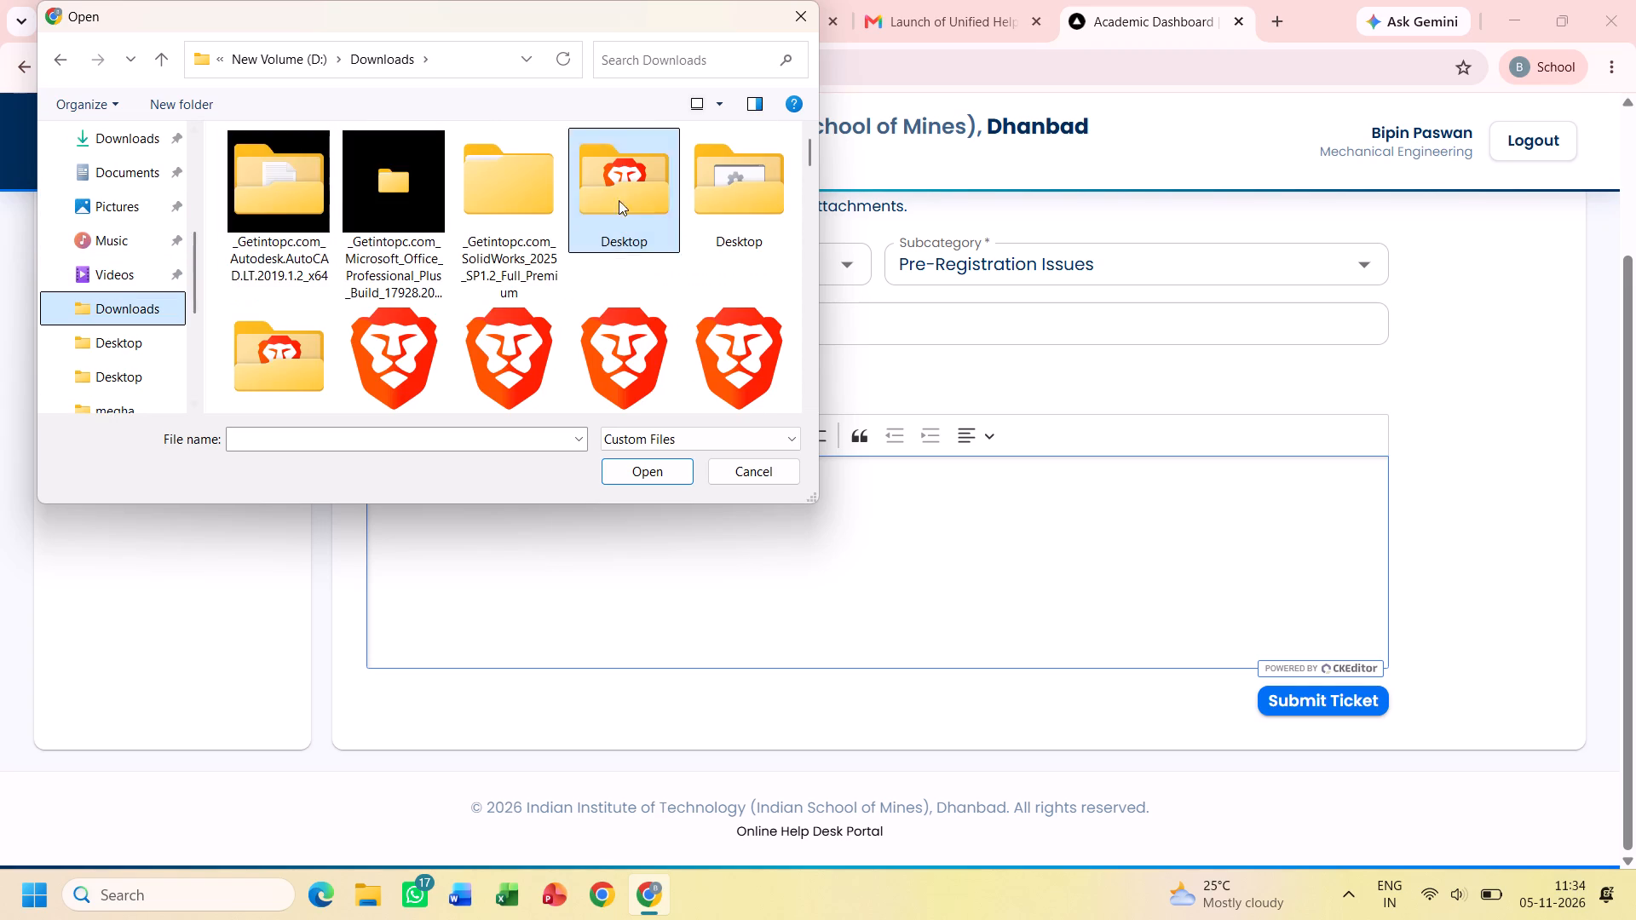
pyautogui.scroll(-1, 628, 269)
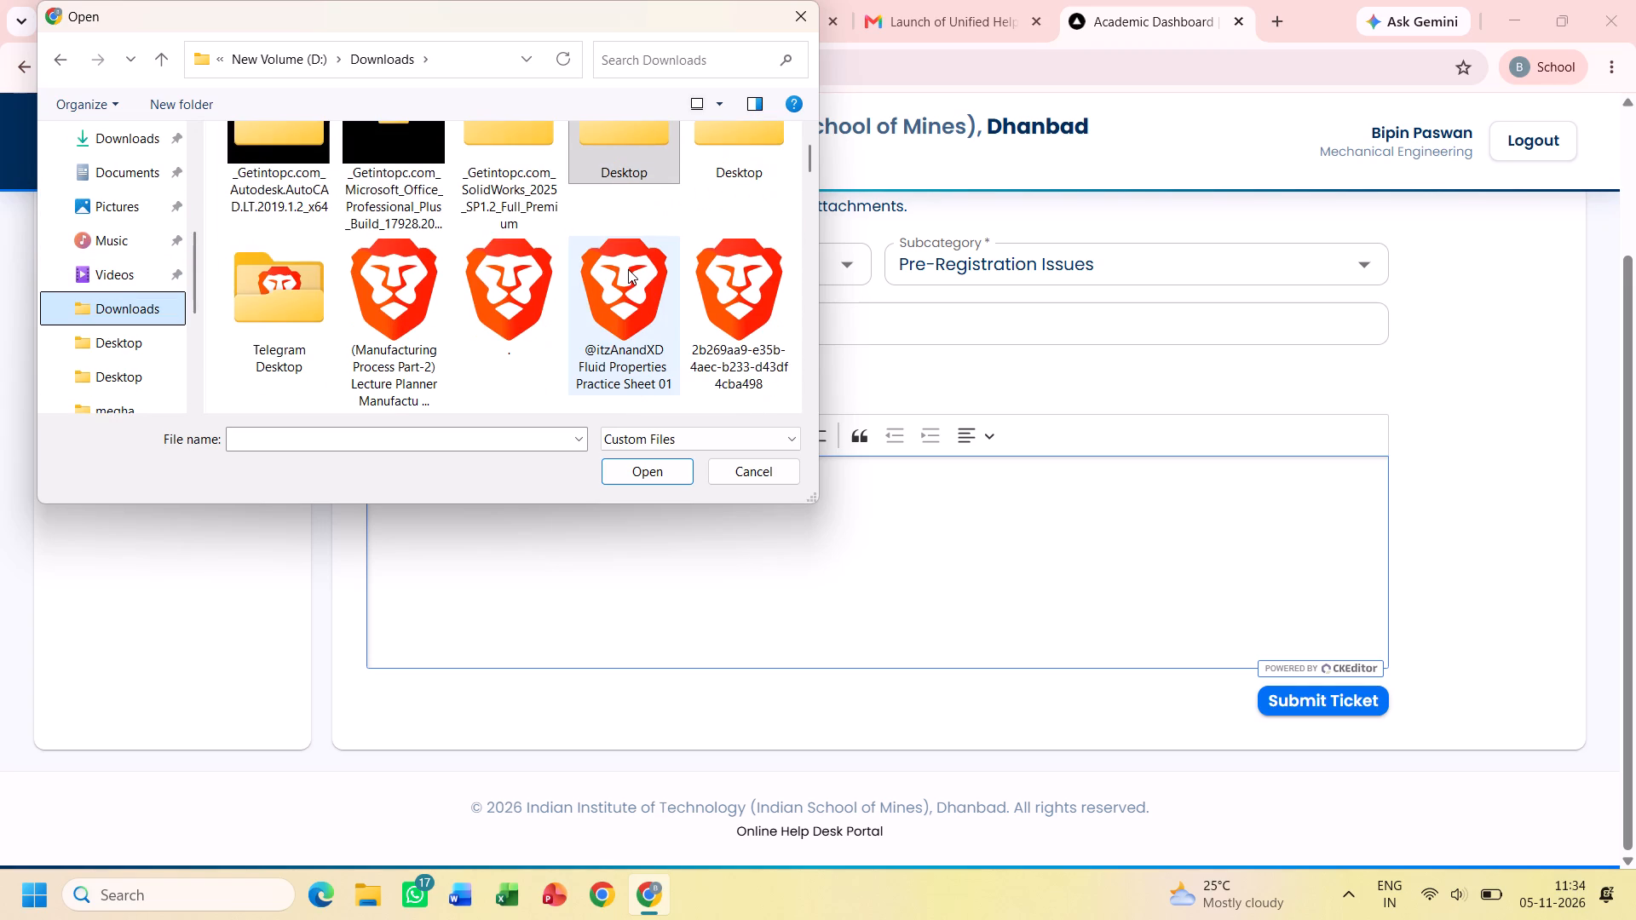
pyautogui.scroll(1, 628, 269)
pyautogui.doubleClick(763, 187)
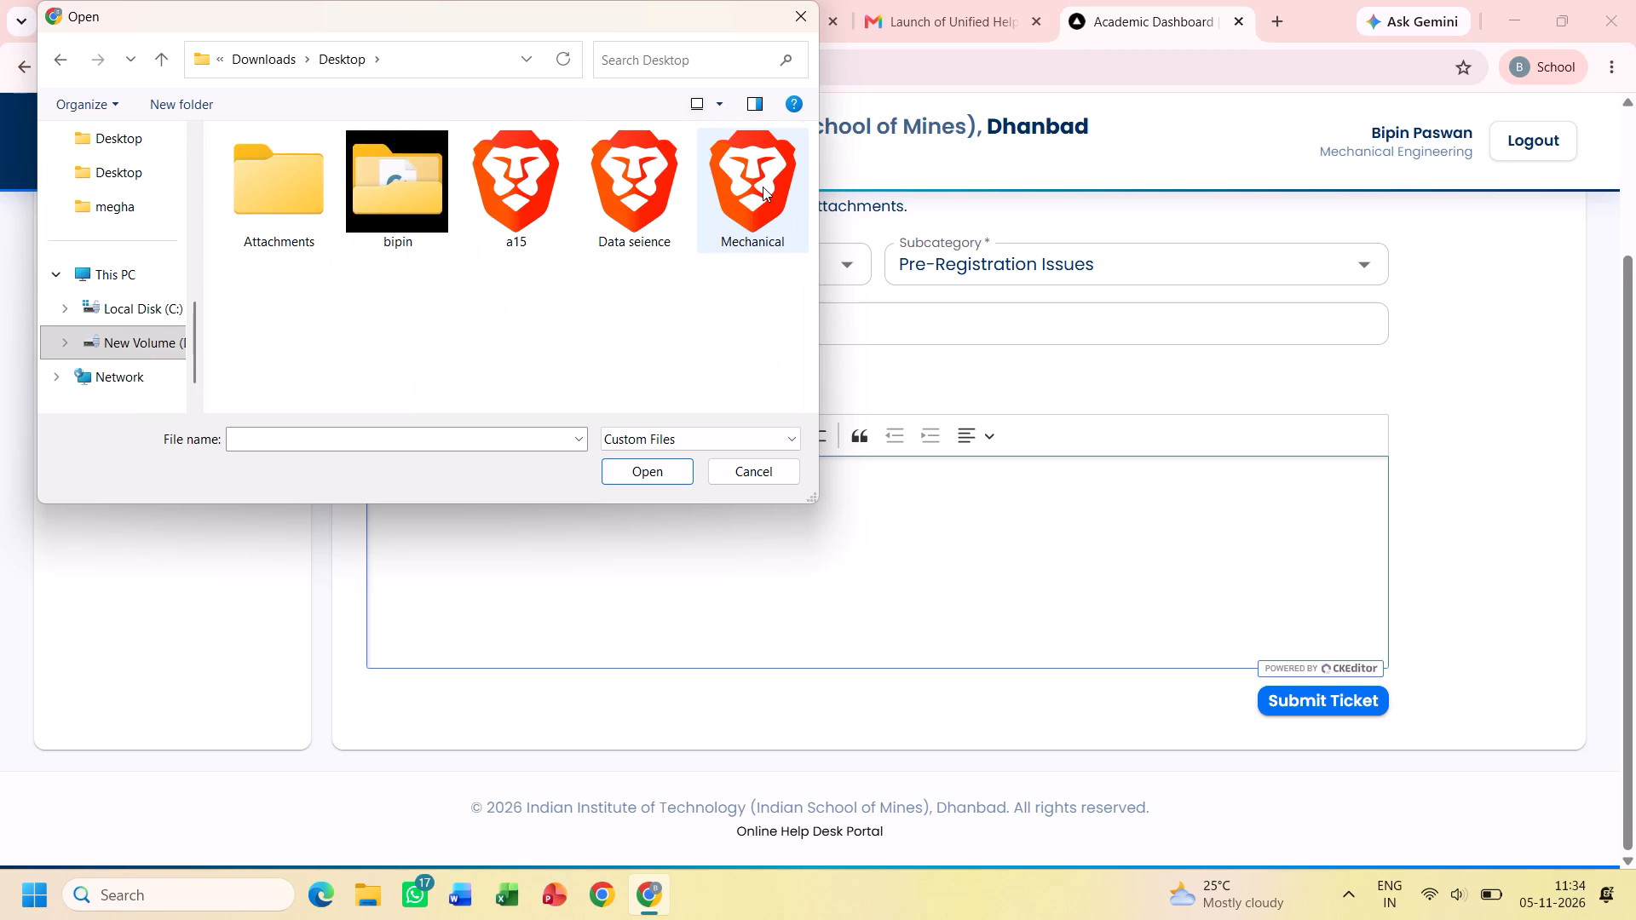
pyautogui.doubleClick(365, 196)
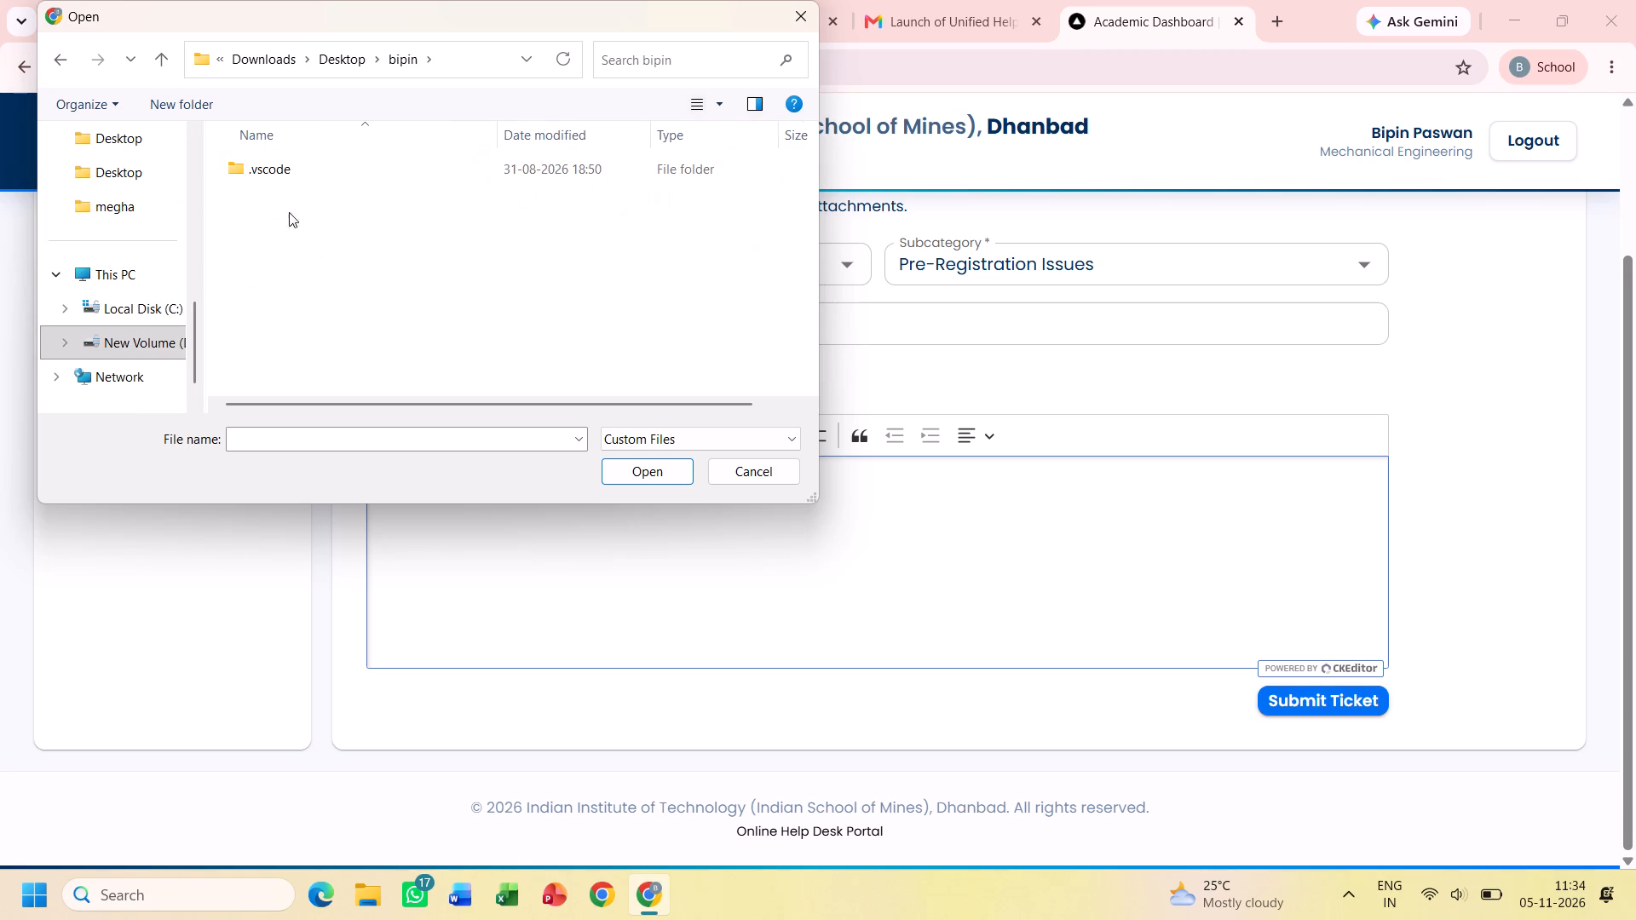
# Recheck the megha folder, New Volume (D:) Downloads and its two Desktop subfolders for the file to attach.
pyautogui.click(115, 214)
pyautogui.scroll(1, 115, 214)
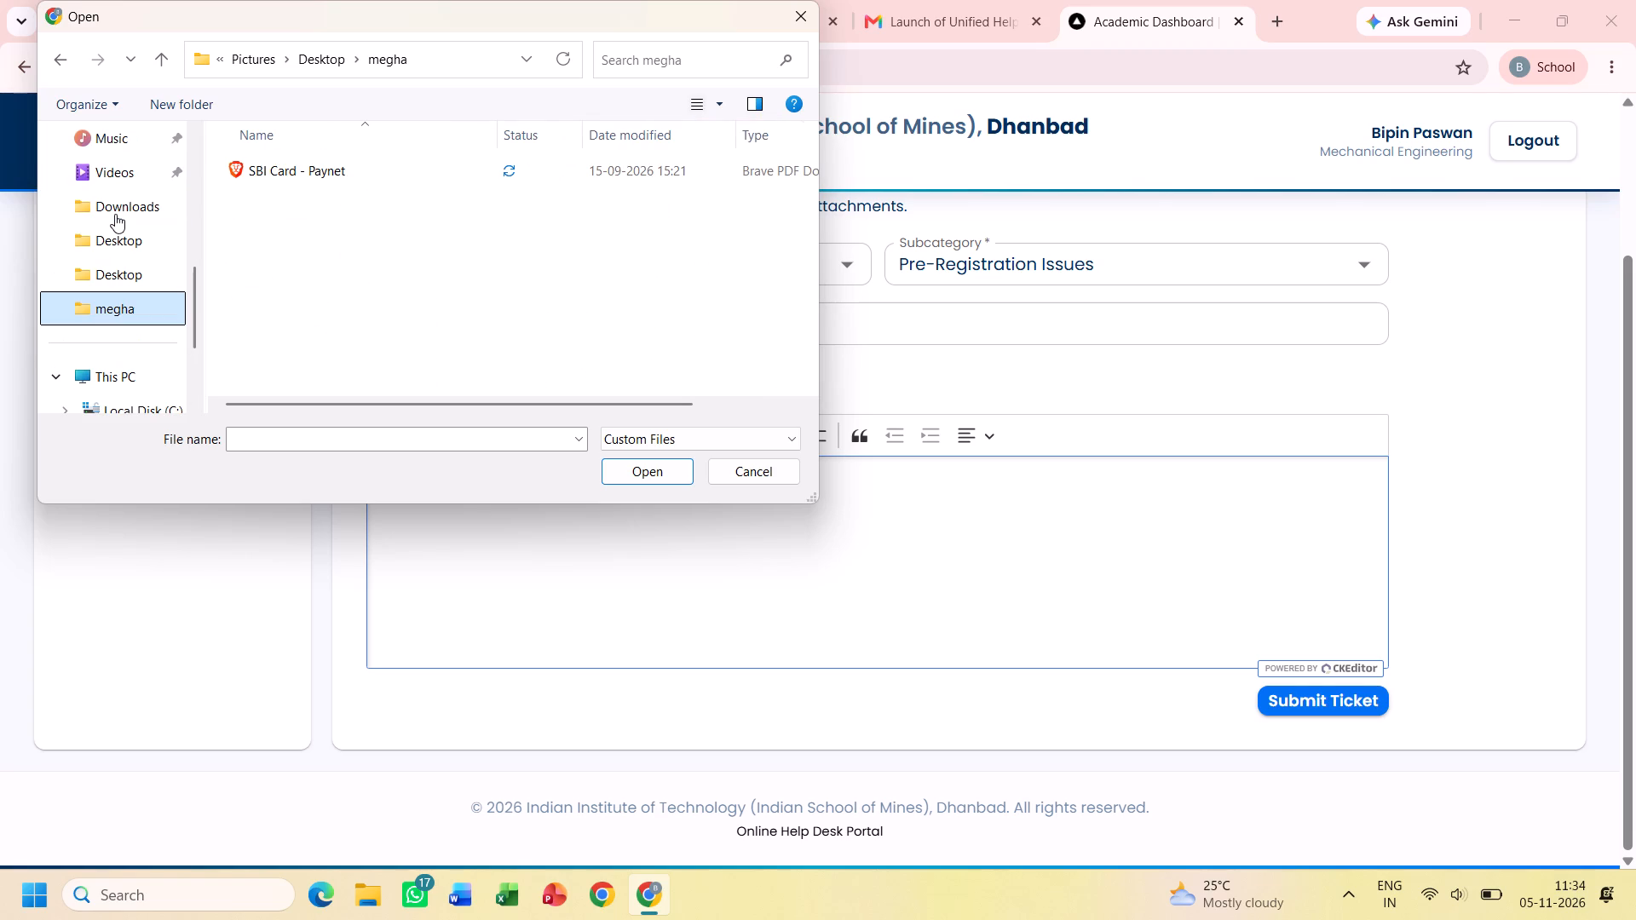
pyautogui.click(115, 214)
pyautogui.click(115, 233)
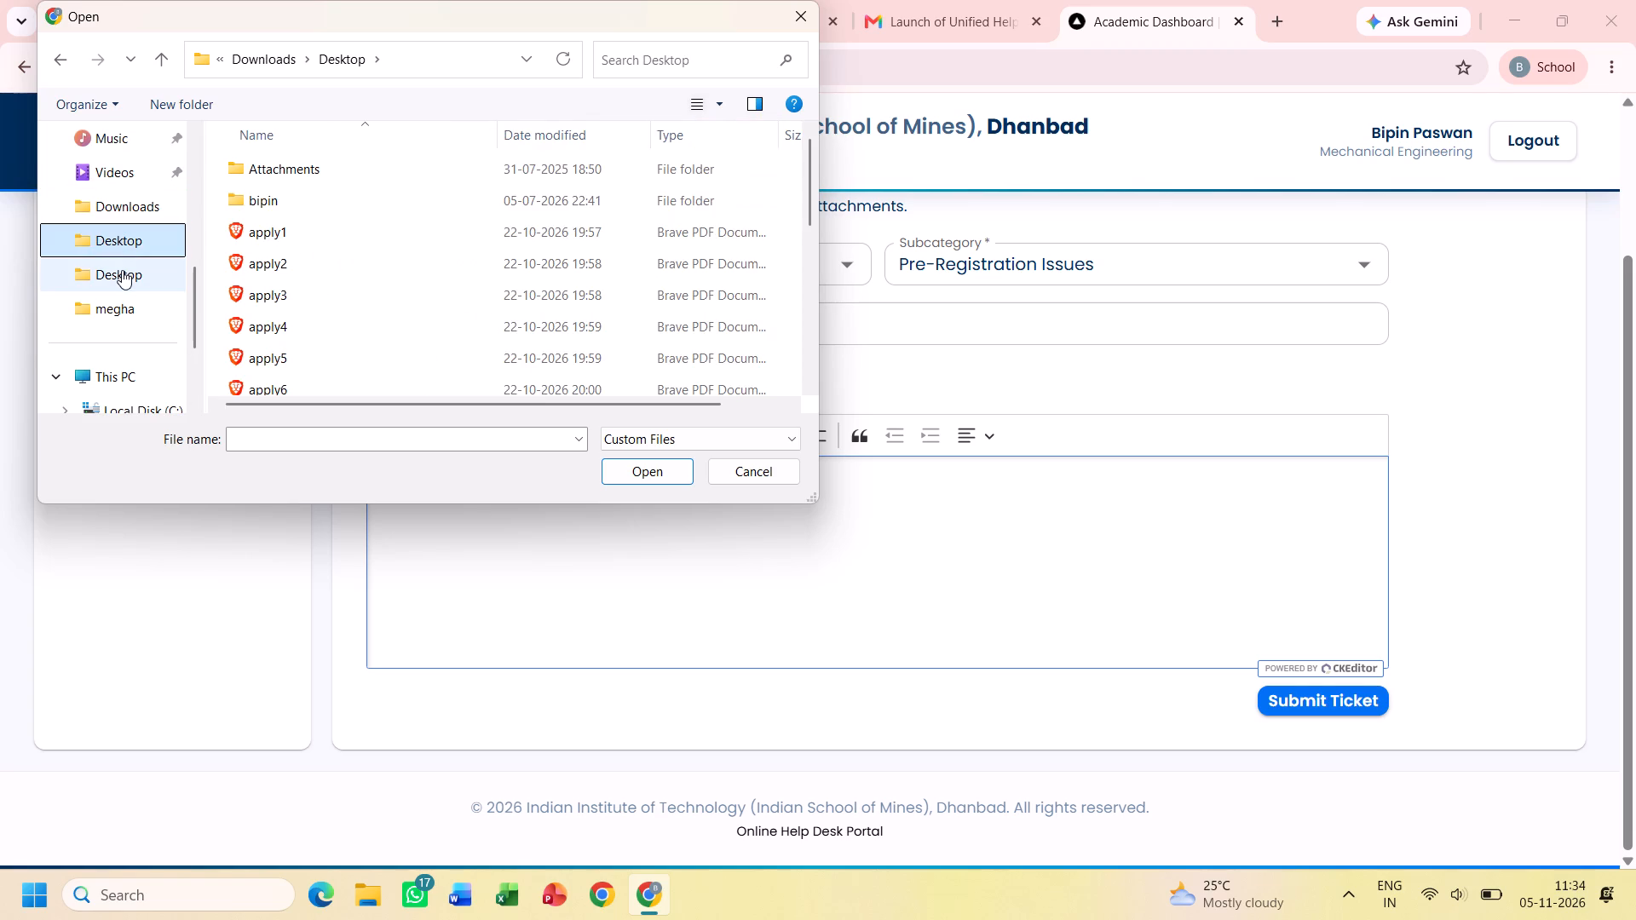
pyautogui.click(122, 270)
pyautogui.click(116, 244)
pyautogui.scroll(-3, 348, 213)
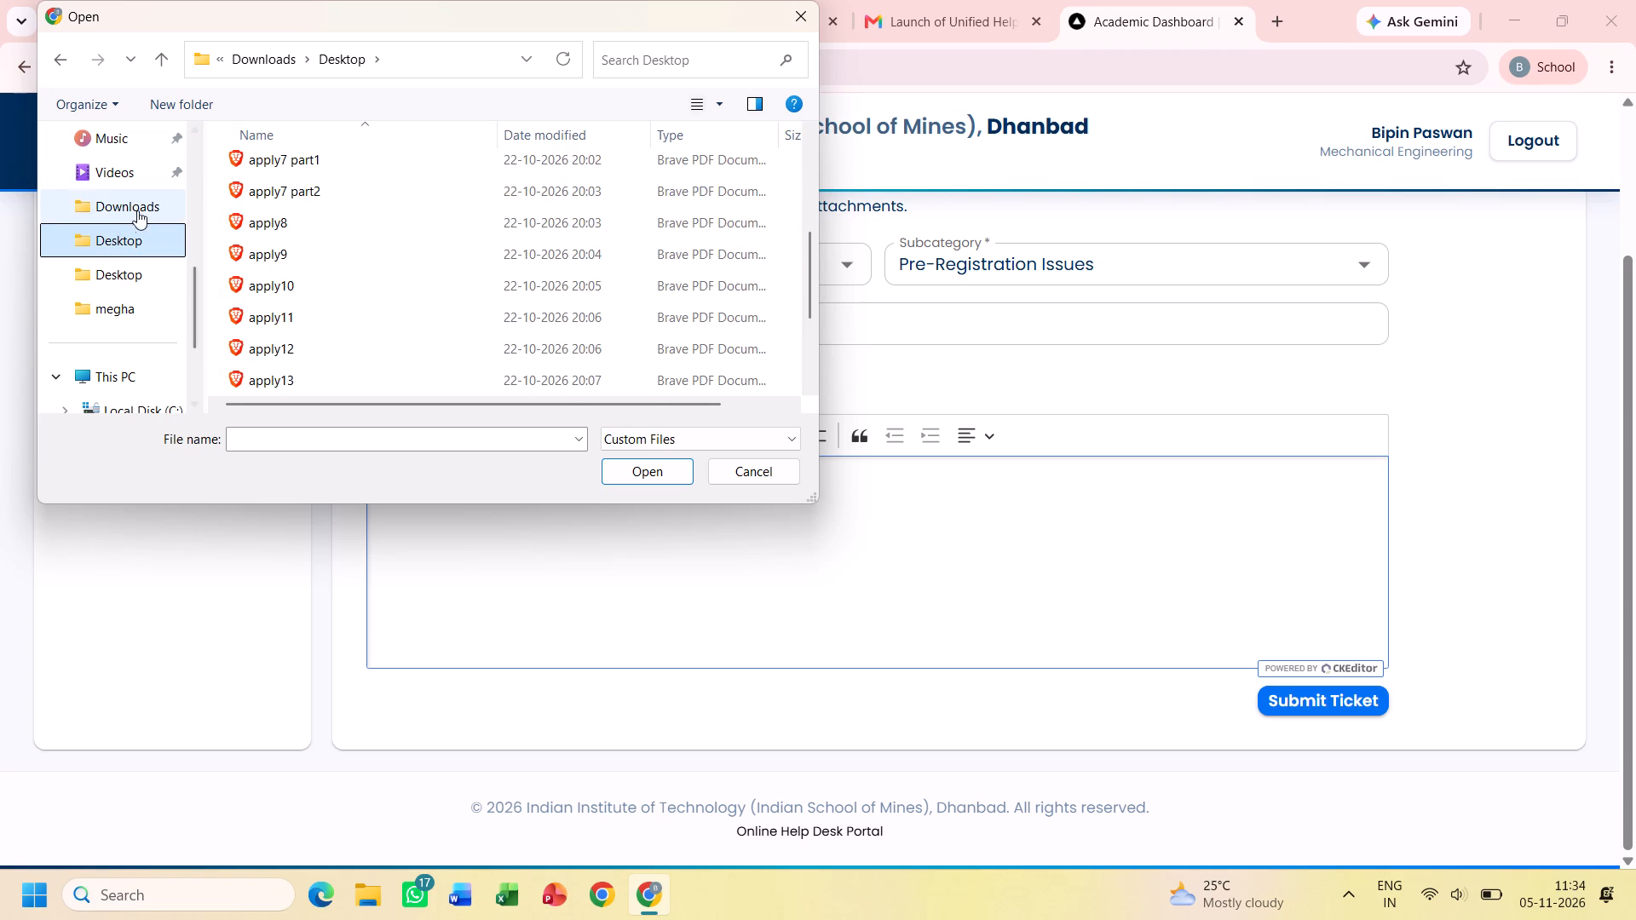
pyautogui.click(137, 210)
pyautogui.scroll(1, 119, 224)
# Check the Videos, Music and Pictures folders, including the Desktop folder inside Pictures, for the file to attach.
pyautogui.click(125, 273)
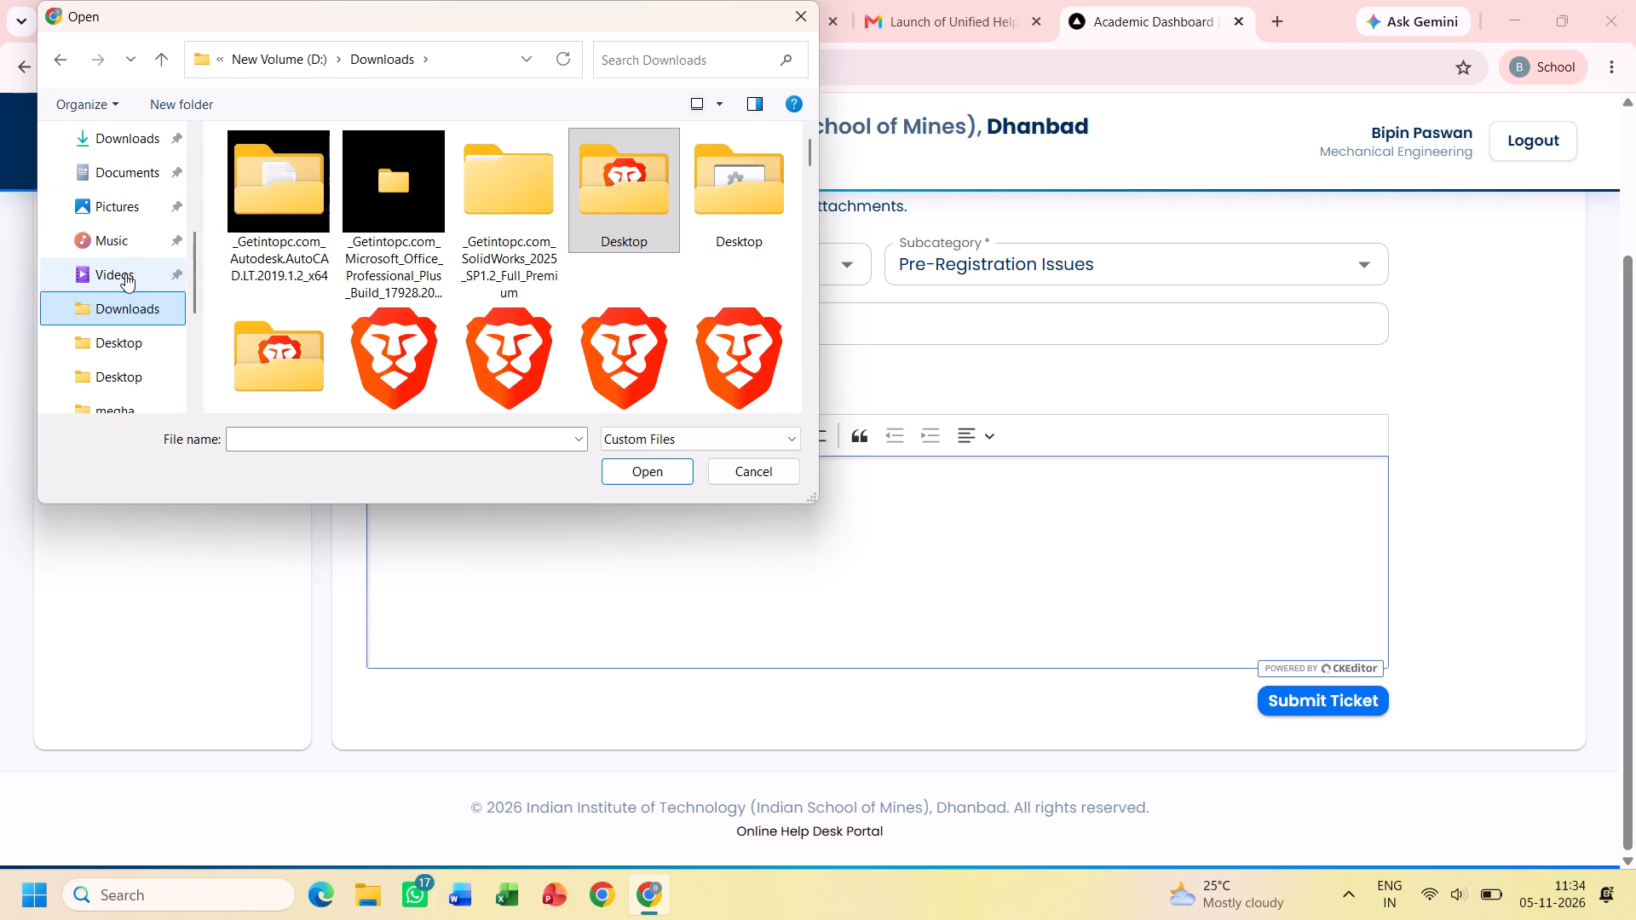
pyautogui.click(119, 243)
pyautogui.click(125, 216)
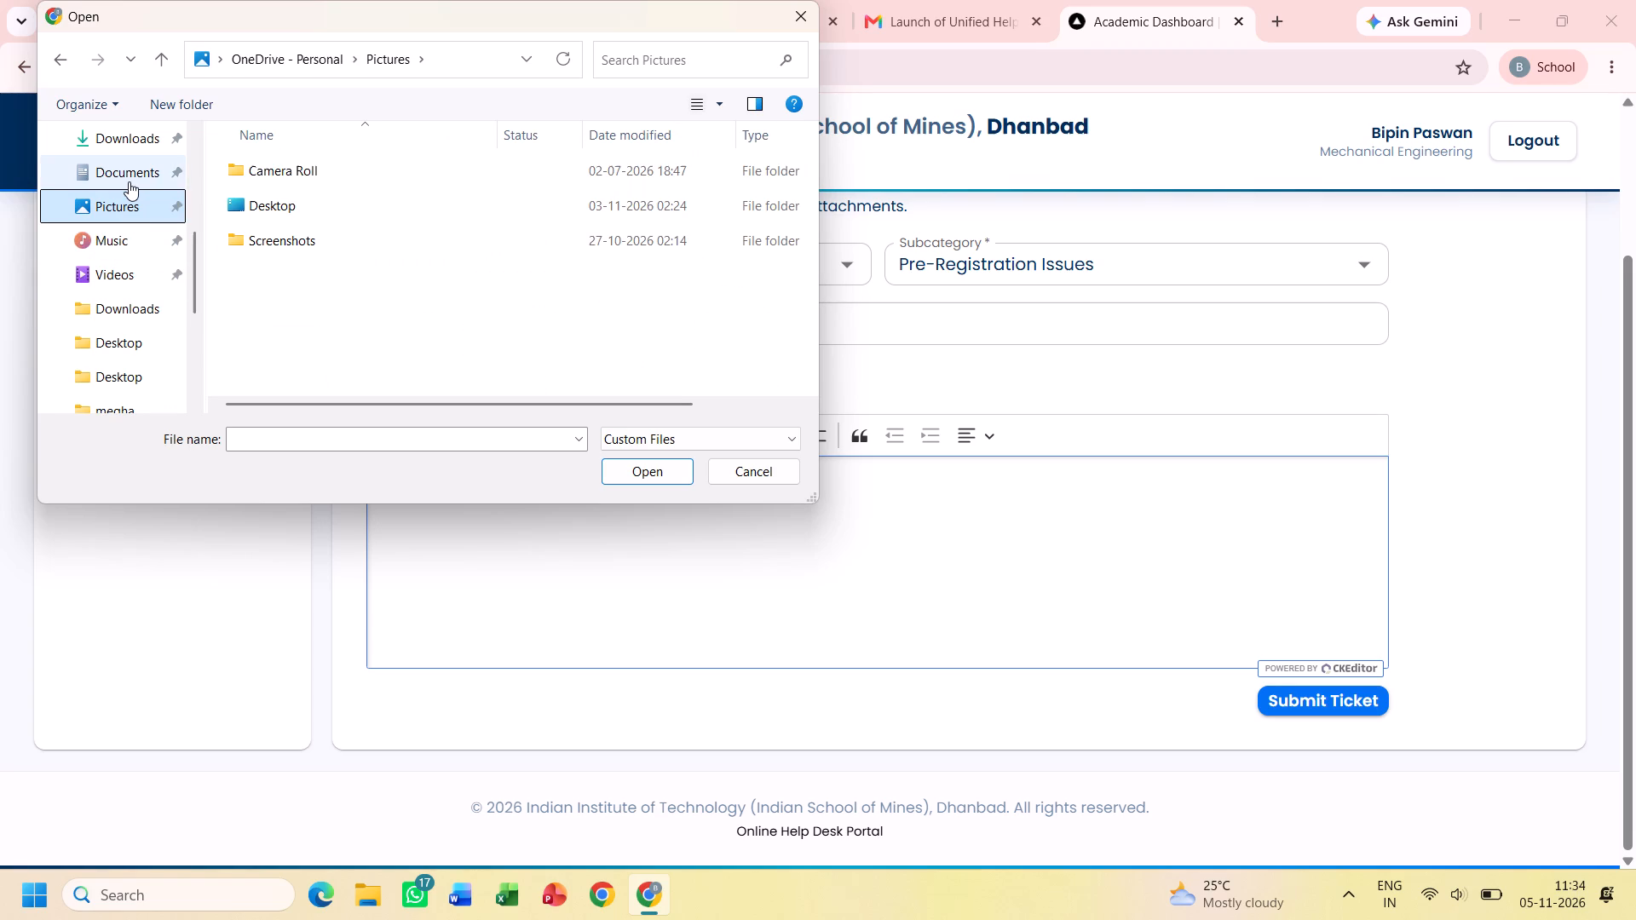
pyautogui.doubleClick(274, 209)
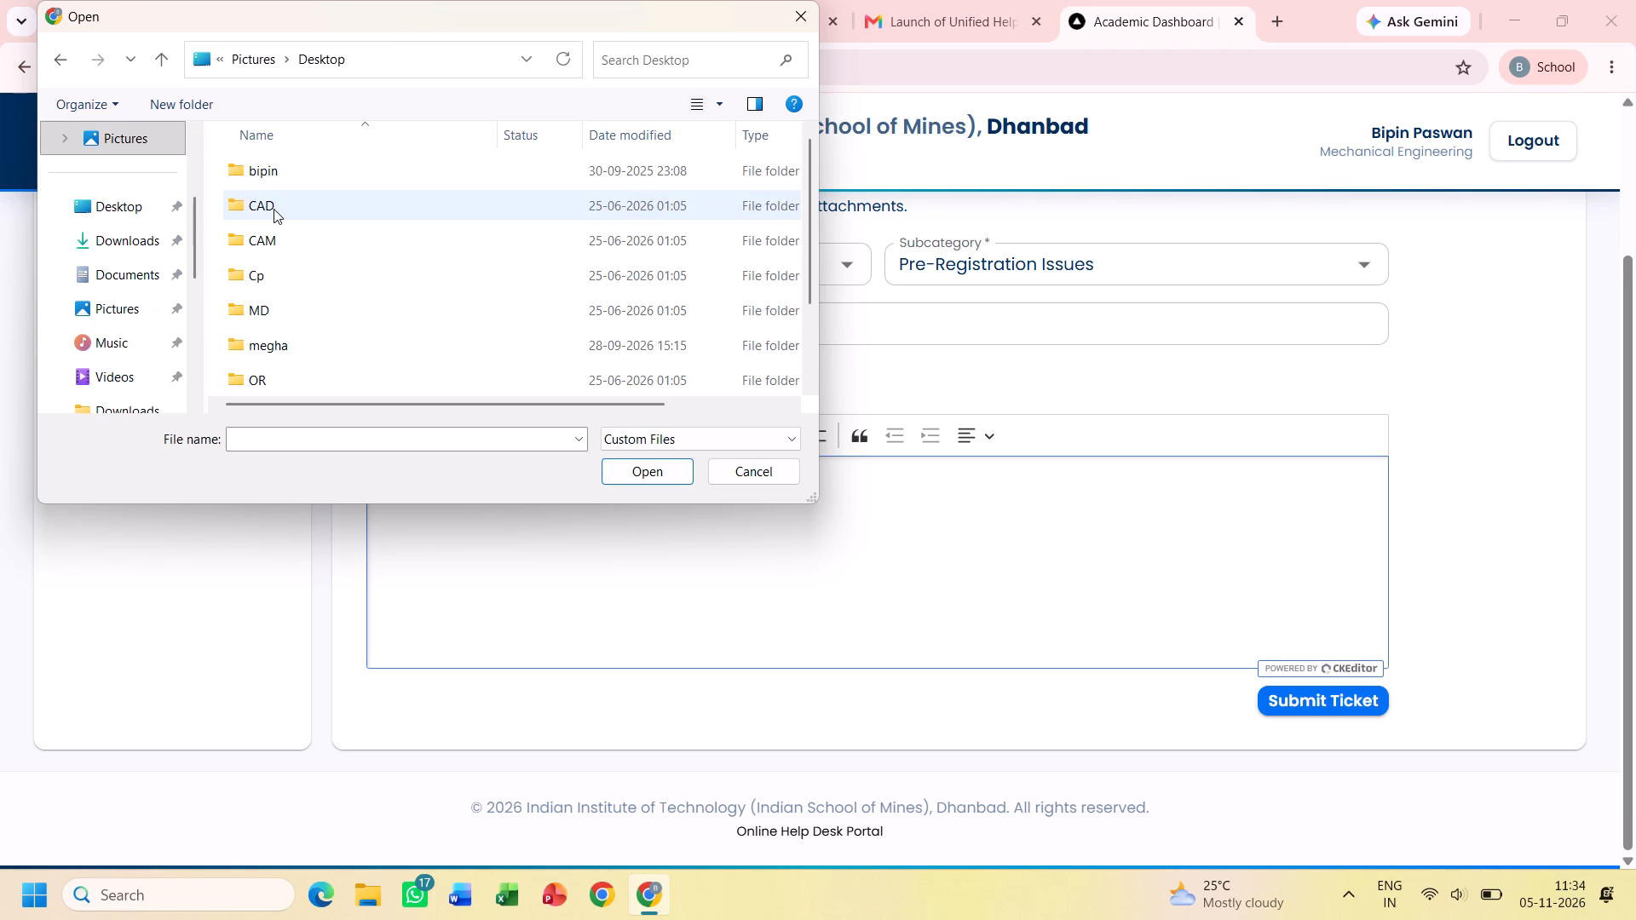
pyautogui.scroll(-4, 331, 252)
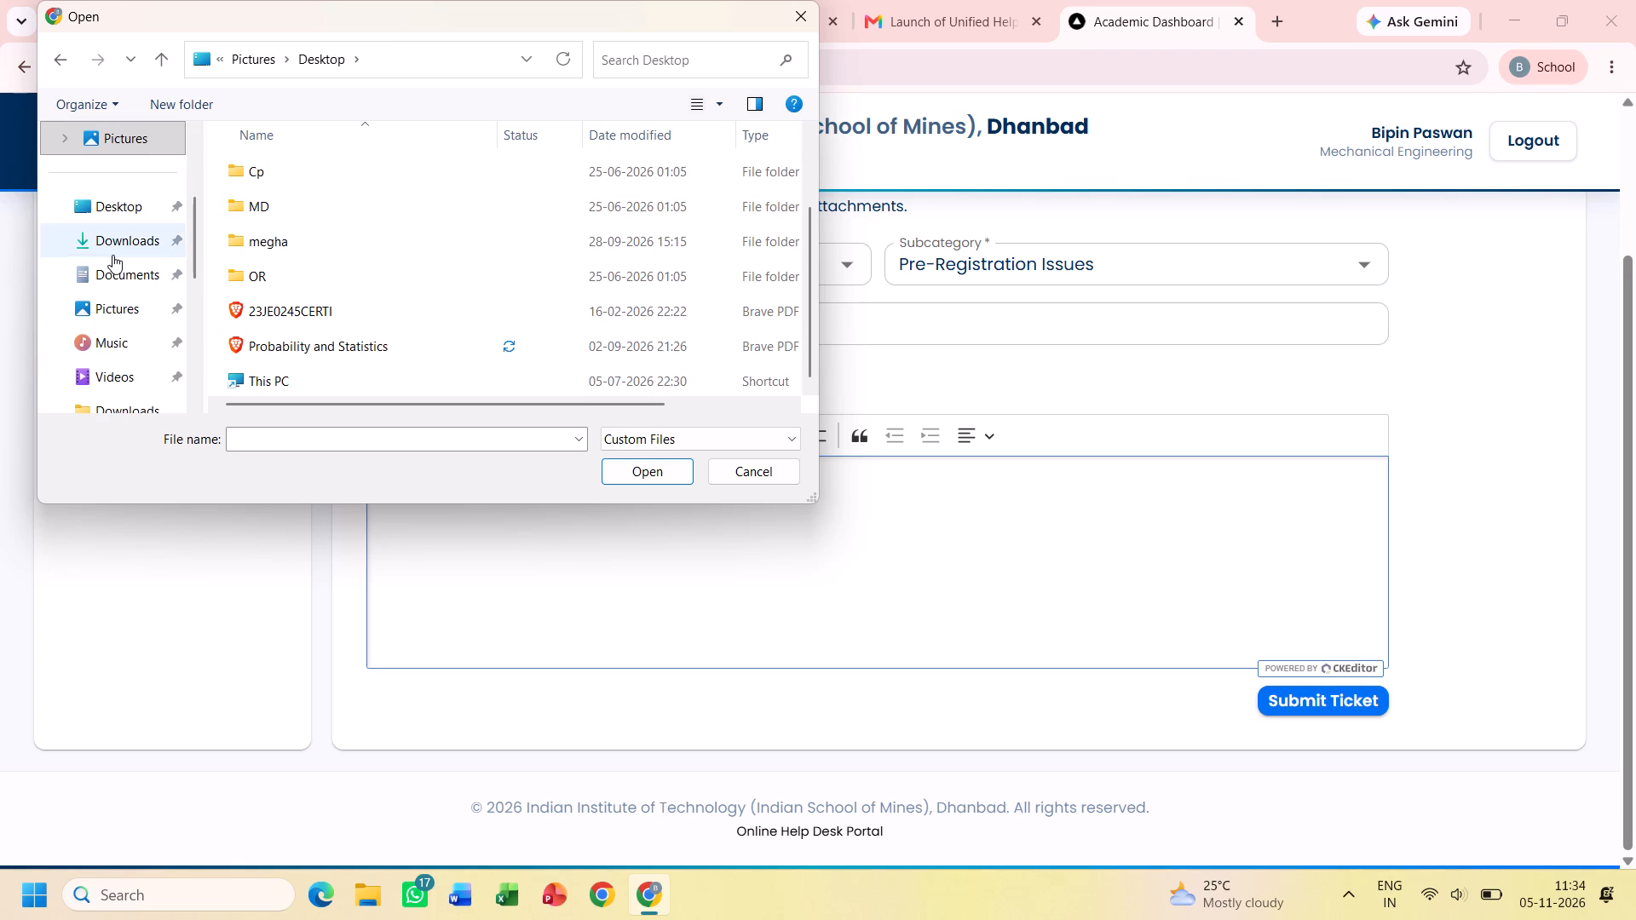
# Check OneDrive's Documents and Attachments folders, its top level and the Gallery for the file to attach.
pyautogui.scroll(1, 112, 255)
pyautogui.click(135, 207)
pyautogui.click(135, 176)
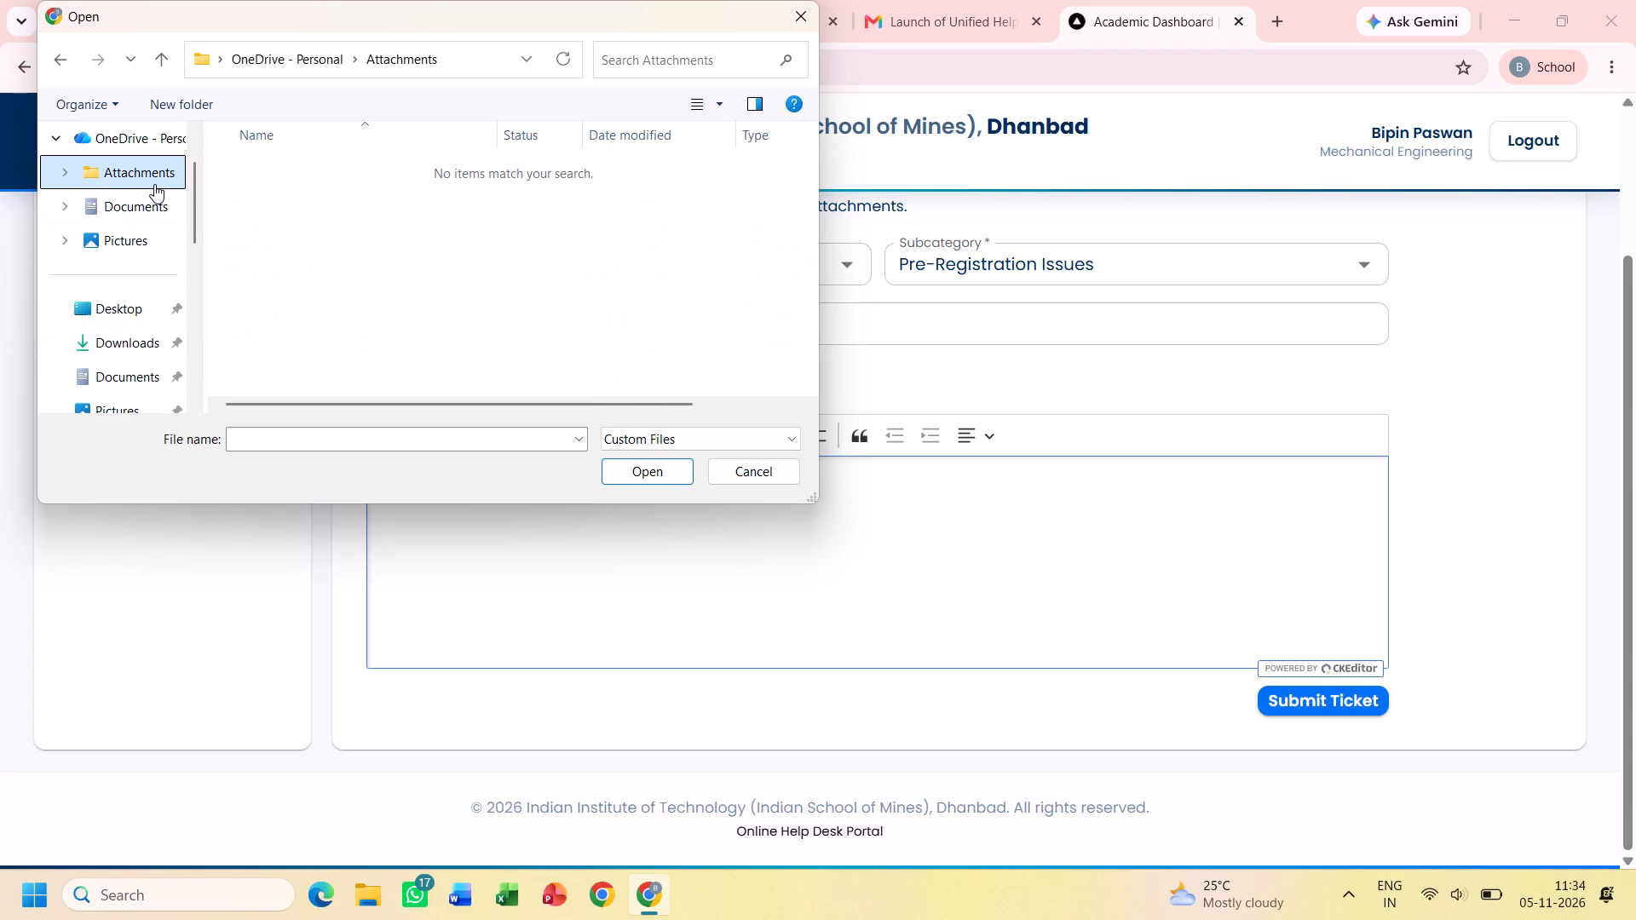
pyautogui.scroll(1, 152, 171)
pyautogui.click(128, 214)
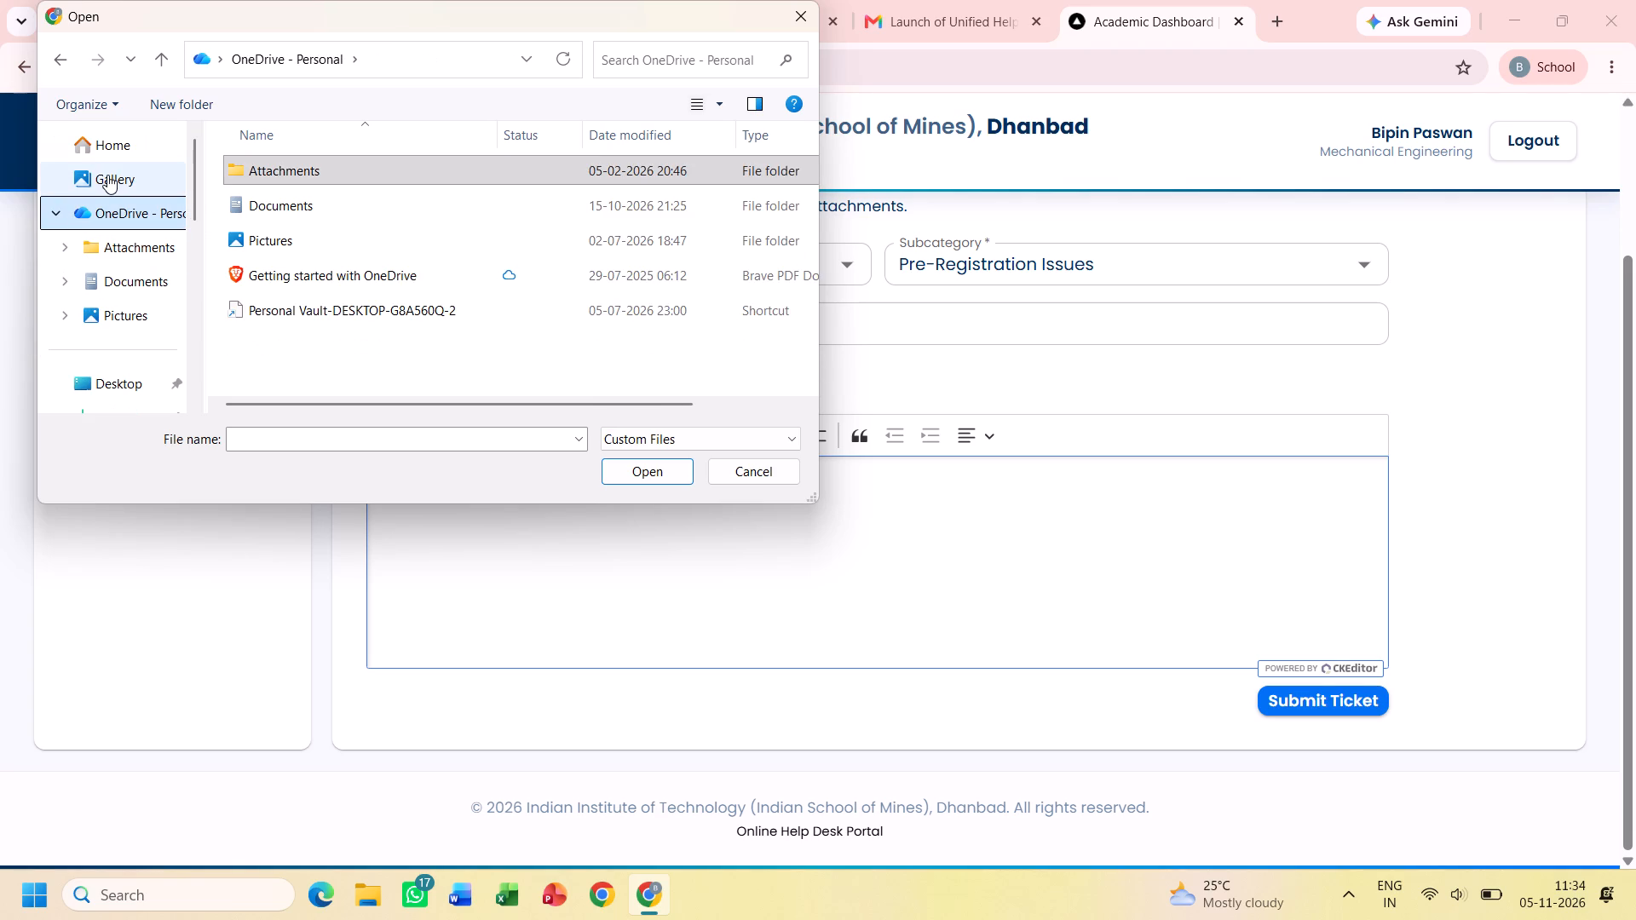
pyautogui.click(107, 175)
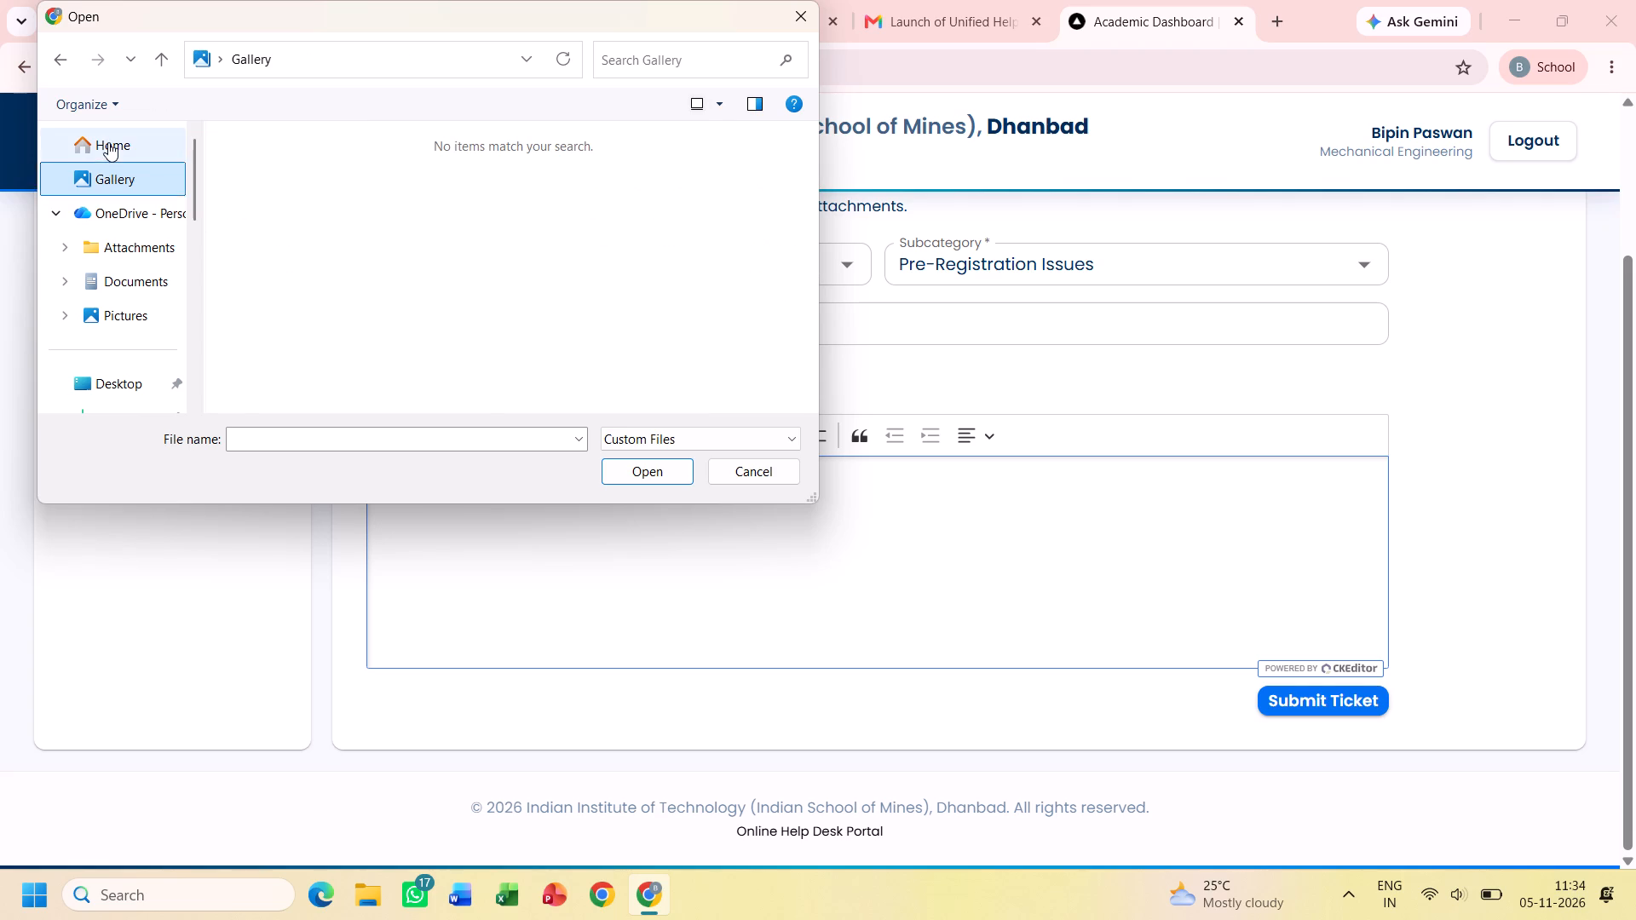
# Look through the recent files and quick-access folders in Home, including the megha folder, for the file to attach.
pyautogui.click(108, 142)
pyautogui.scroll(-4, 514, 238)
pyautogui.scroll(1, 514, 238)
pyautogui.scroll(-1, 514, 238)
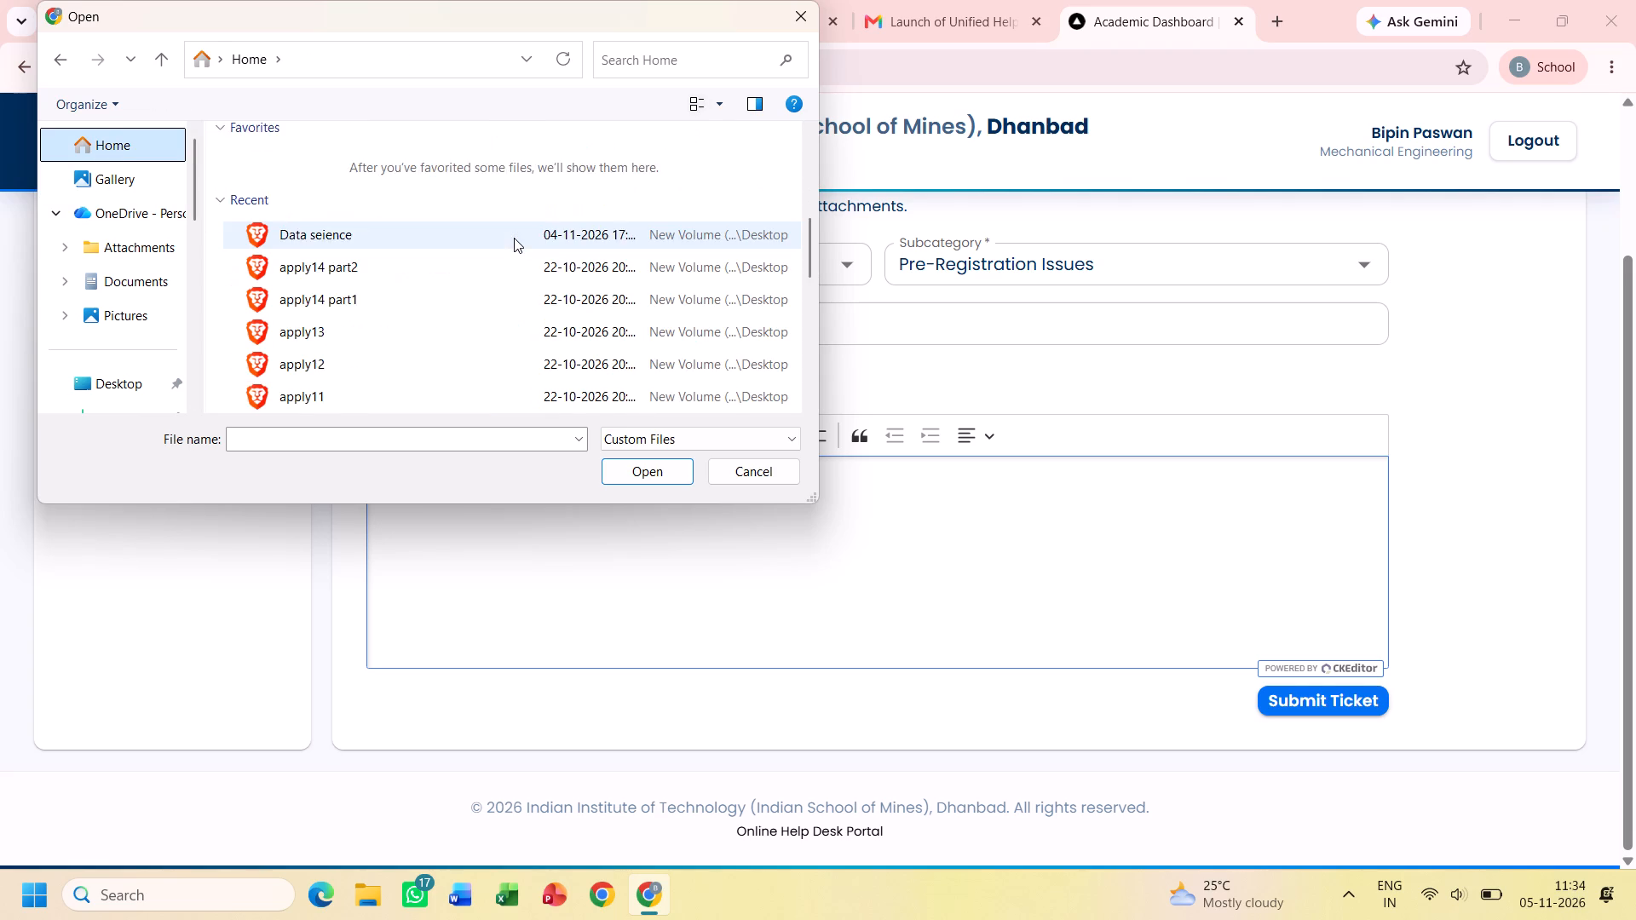
pyautogui.scroll(-5, 514, 238)
pyautogui.scroll(4, 514, 238)
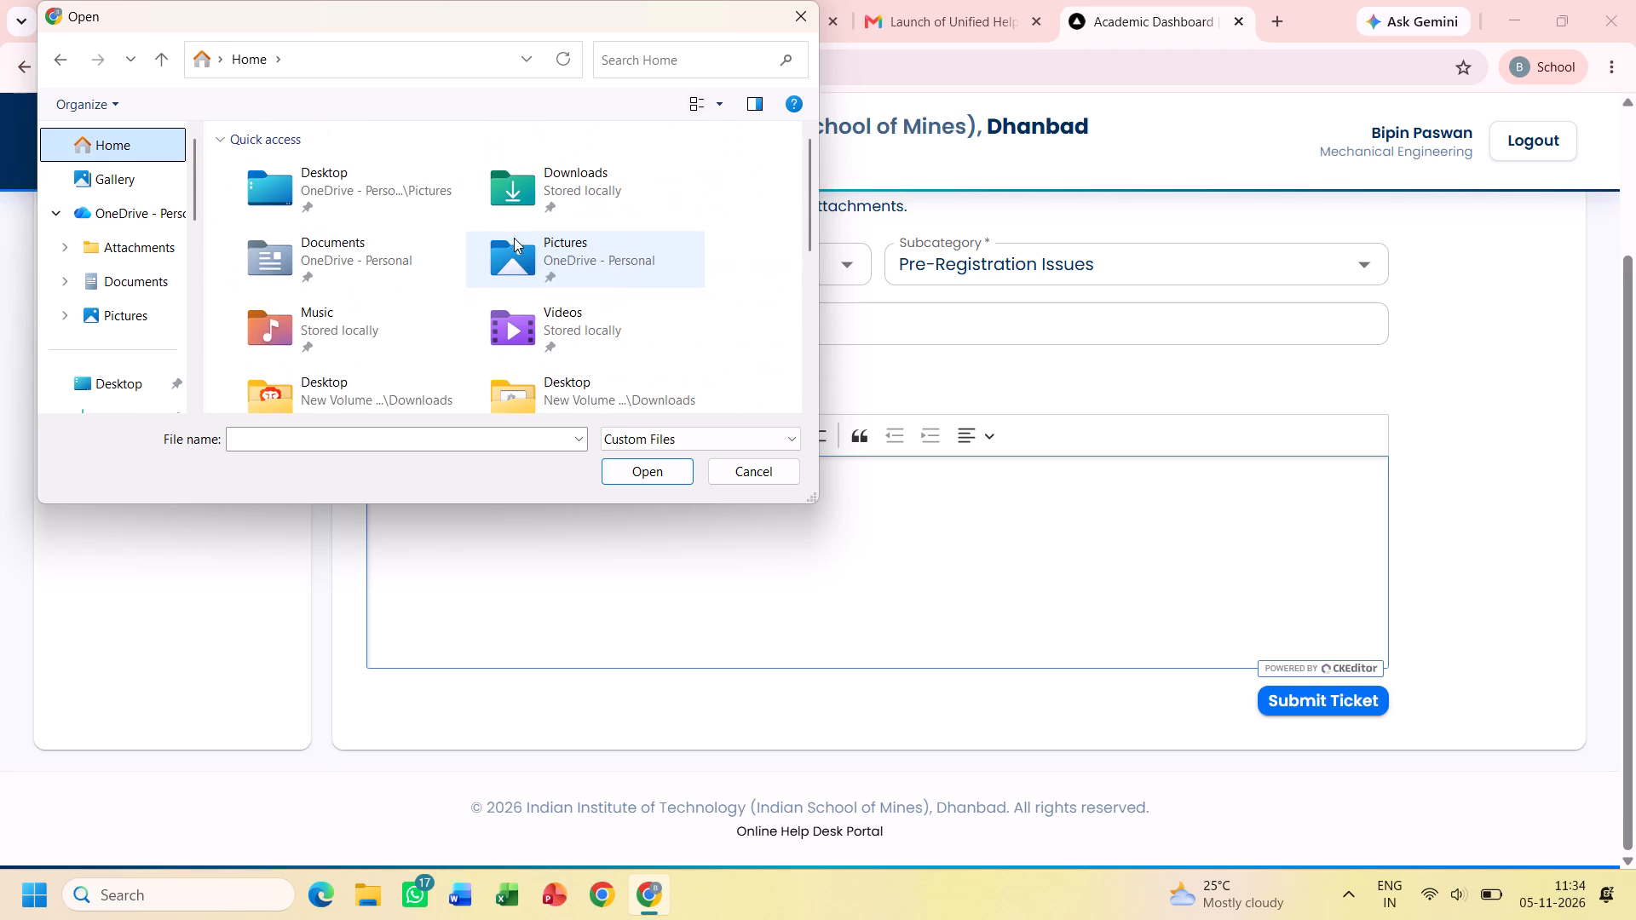
pyautogui.scroll(-1, 514, 238)
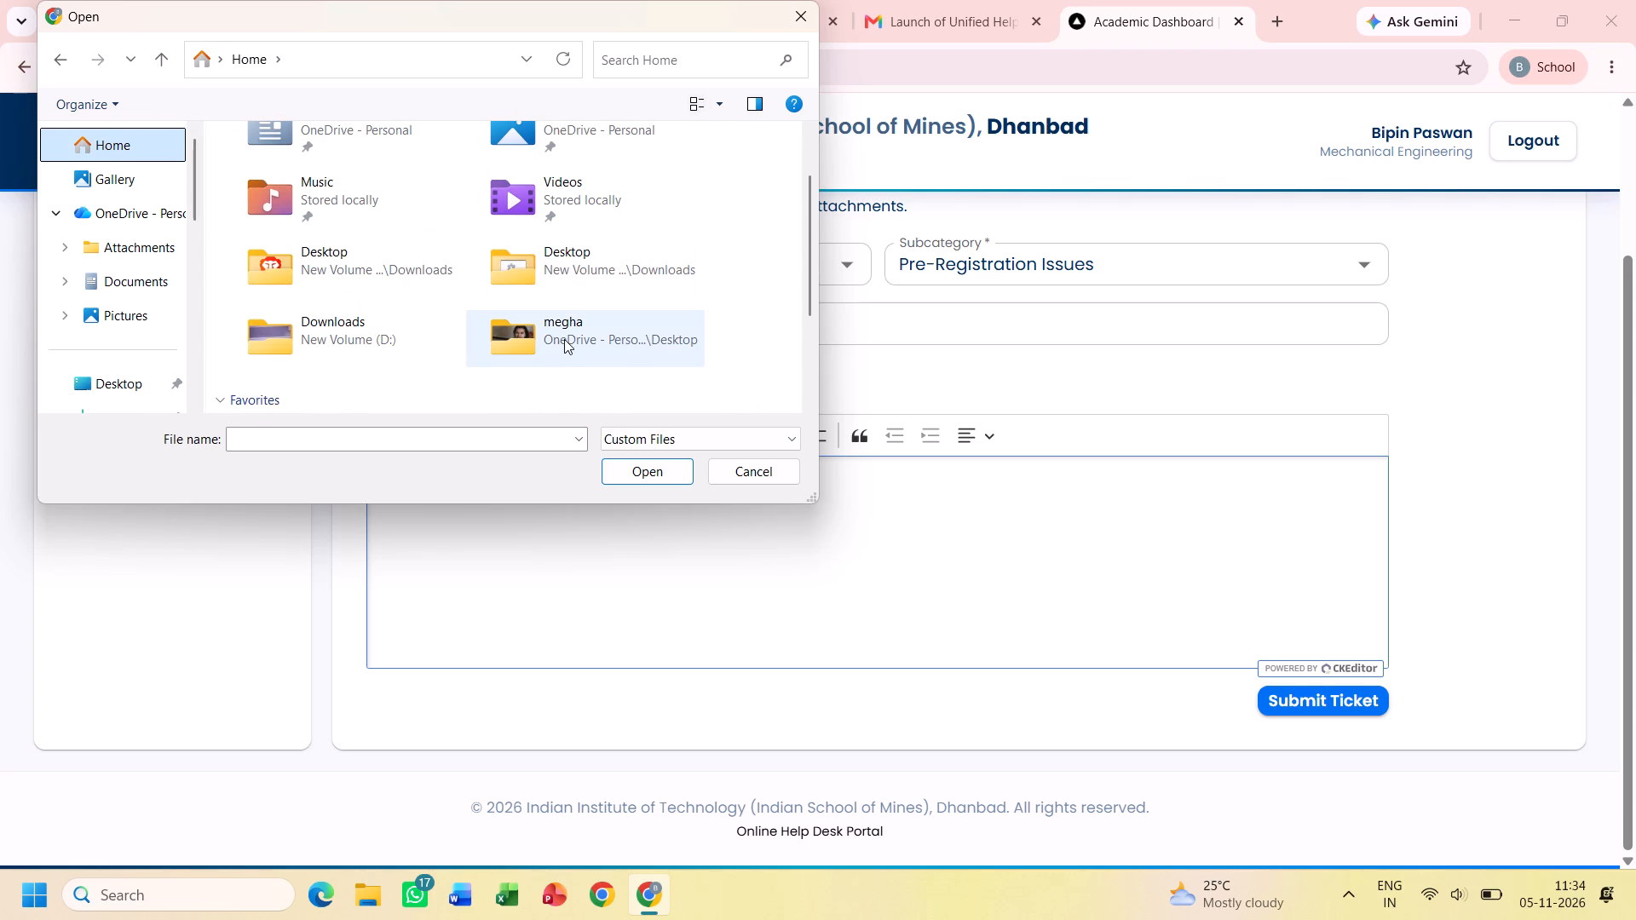
pyautogui.doubleClick(564, 339)
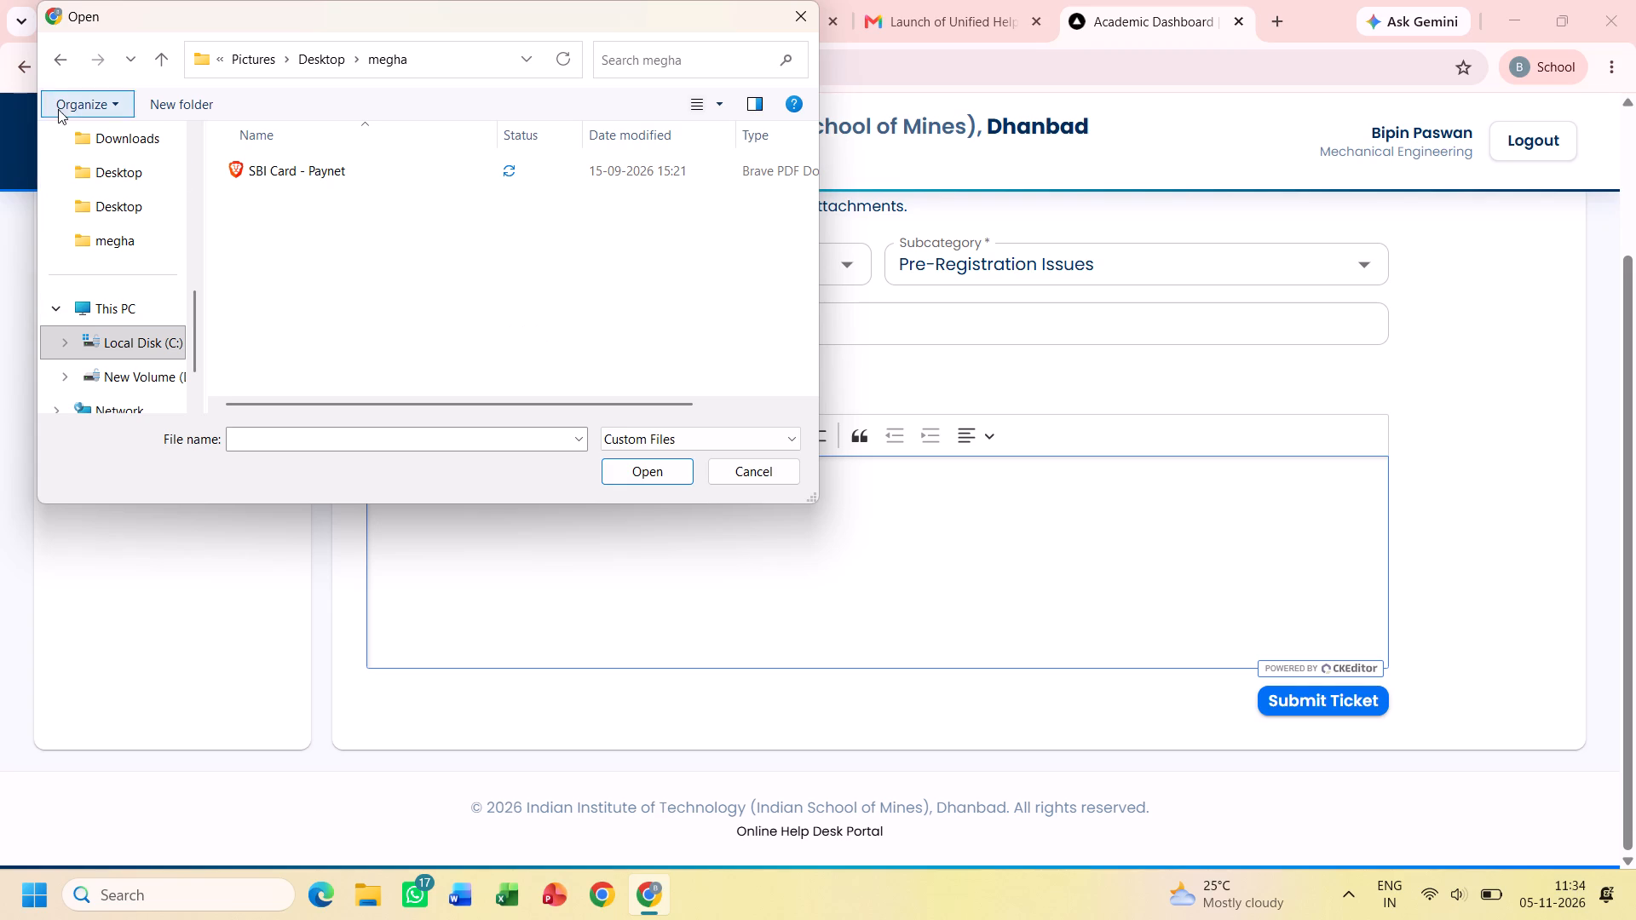
pyautogui.click(66, 70)
# Browse the PDF files in New Volume (D:) Downloads for the file to attach.
pyautogui.doubleClick(325, 342)
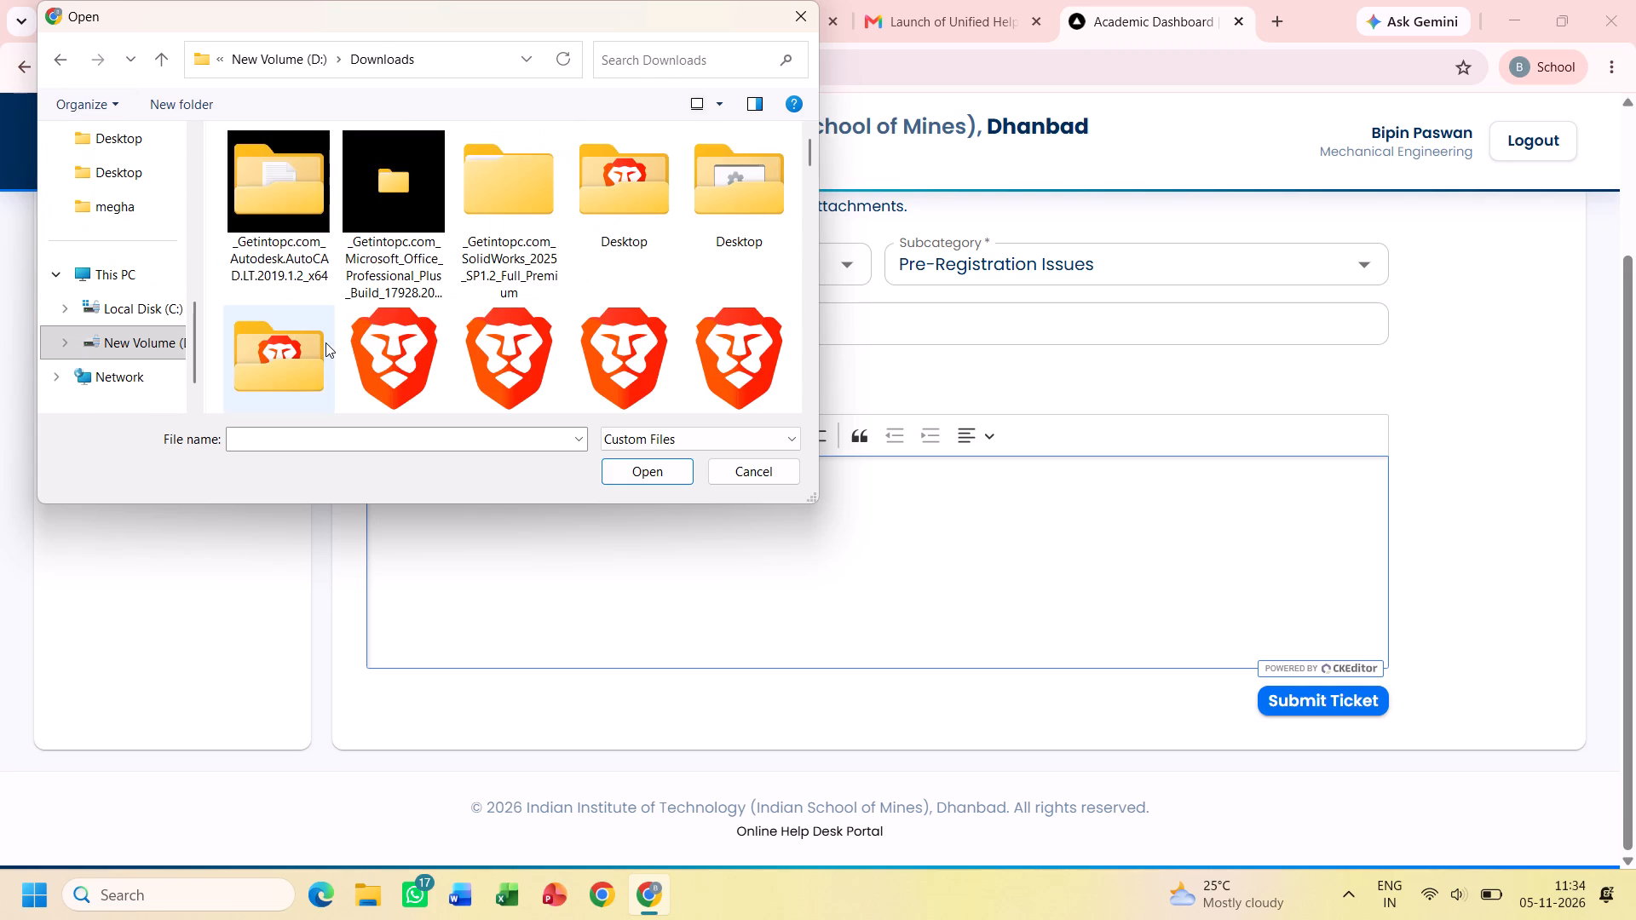
pyautogui.scroll(-6, 553, 284)
pyautogui.scroll(2, 553, 284)
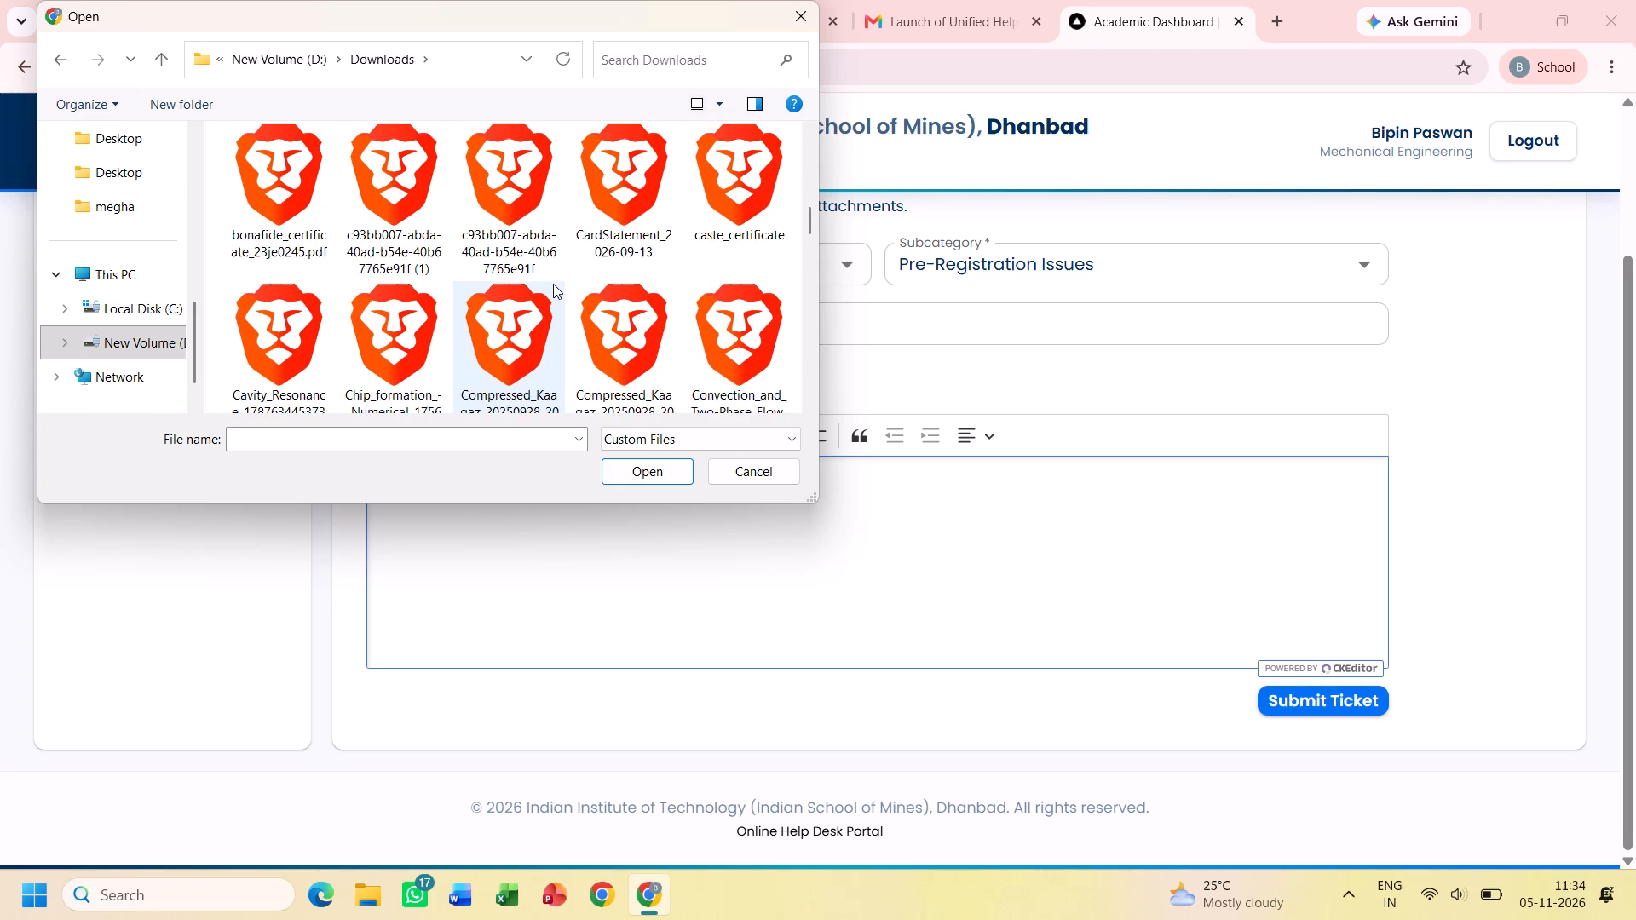
pyautogui.scroll(6, 553, 284)
pyautogui.scroll(-9, 553, 284)
pyautogui.scroll(11, 553, 284)
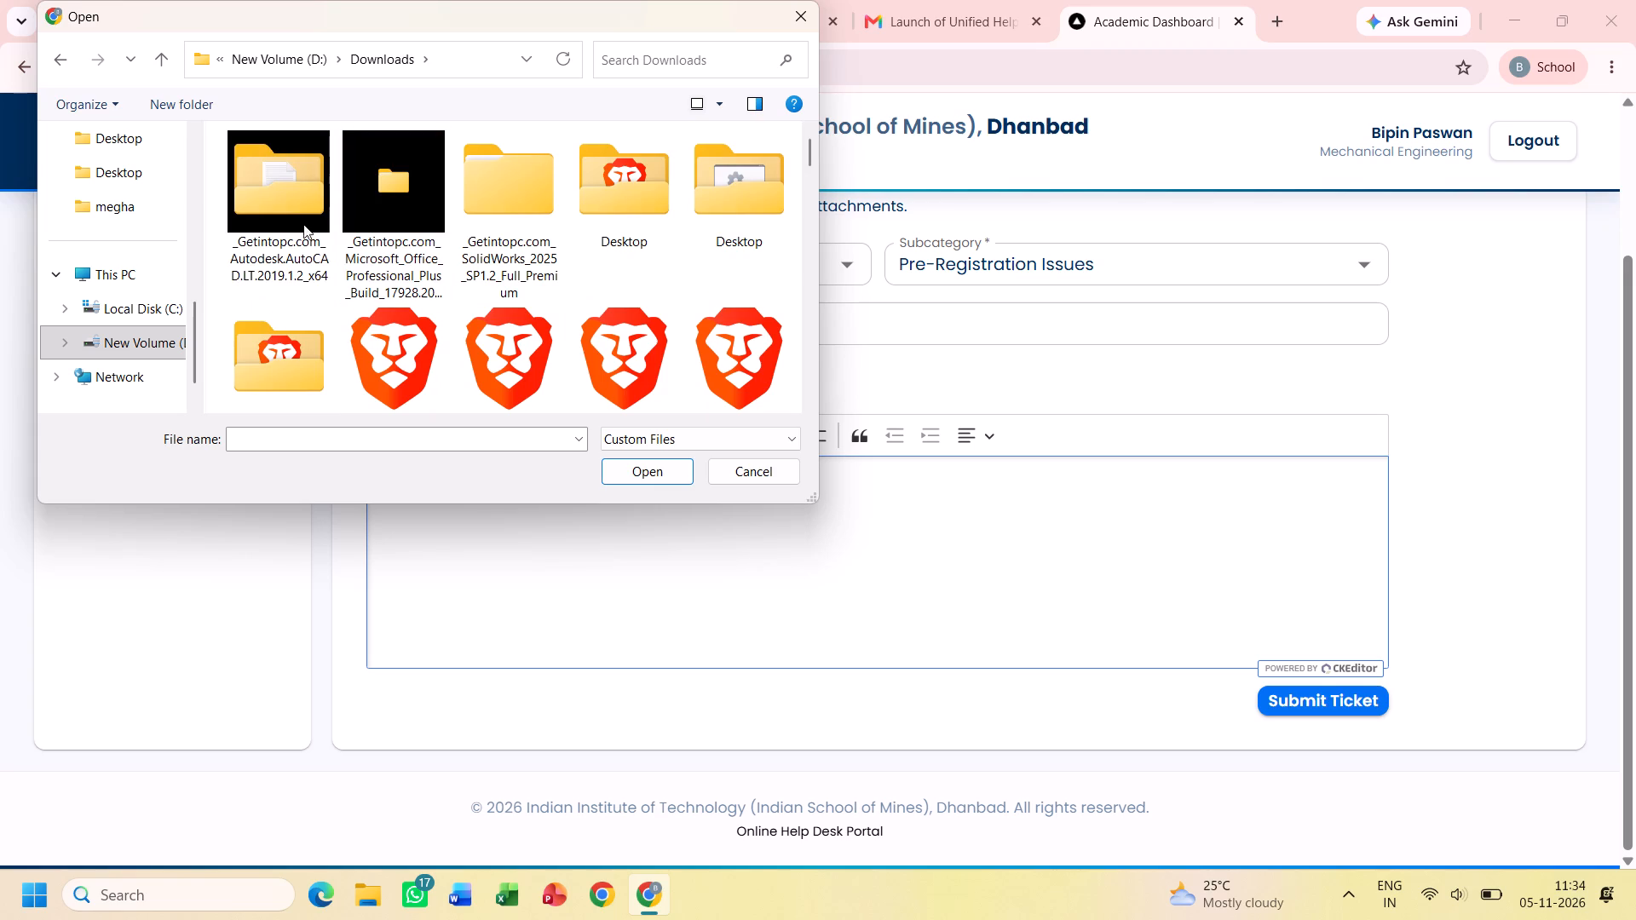
# Check the AutoCAD, Microsoft Office and first Desktop subfolders of New Volume (D:) Downloads for the file to attach.
pyautogui.doubleClick(292, 208)
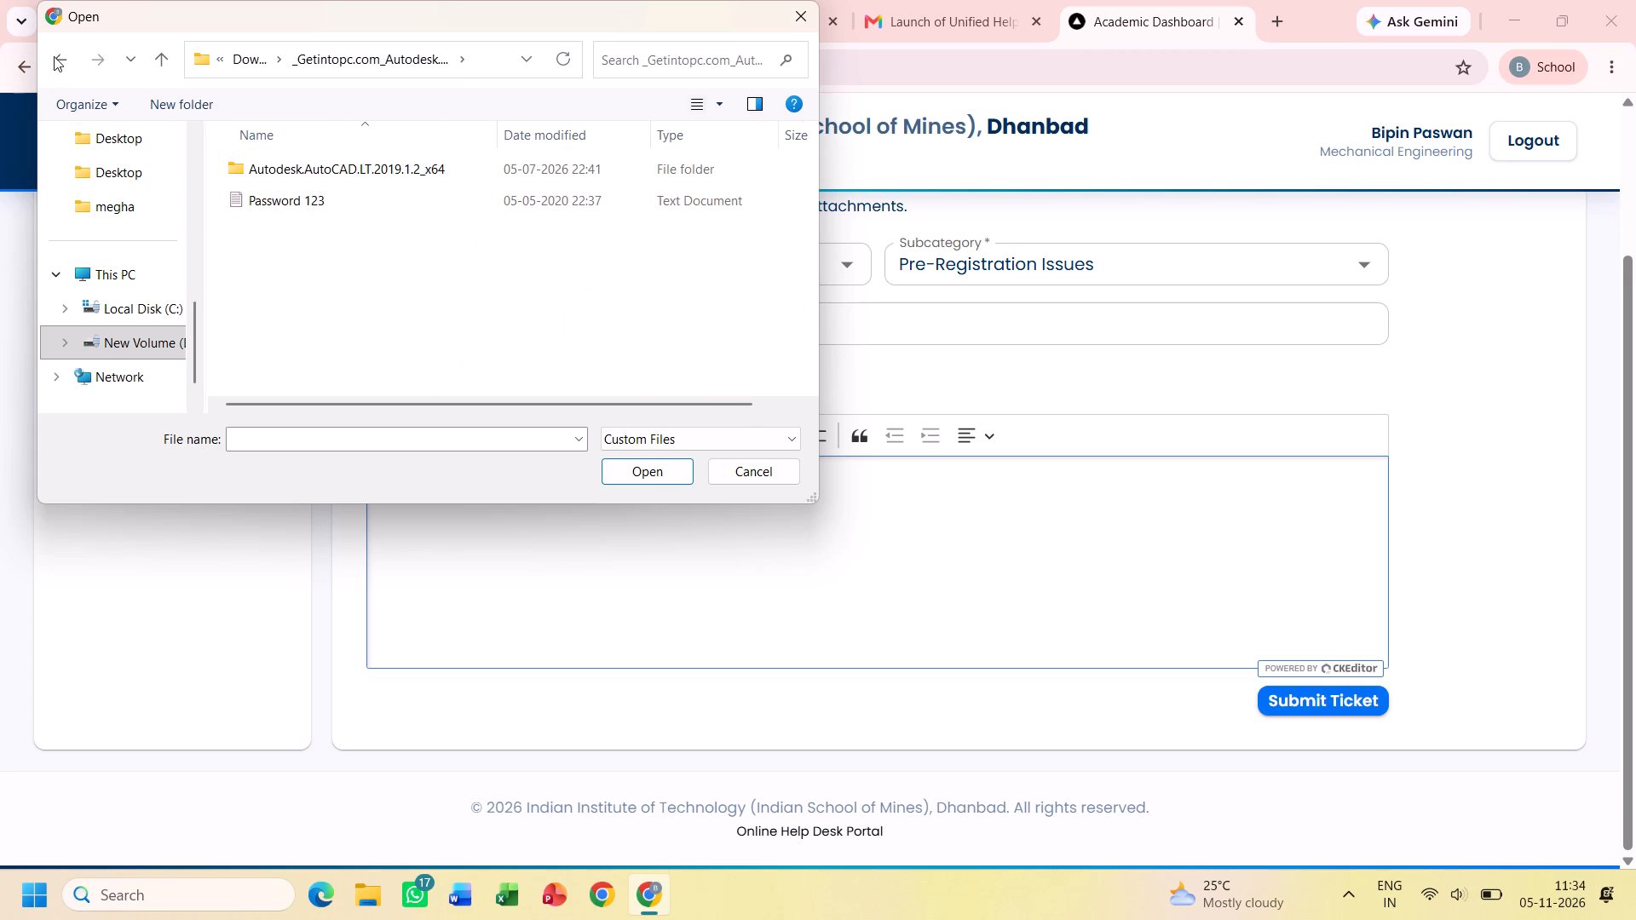
pyautogui.click(54, 55)
pyautogui.doubleClick(389, 168)
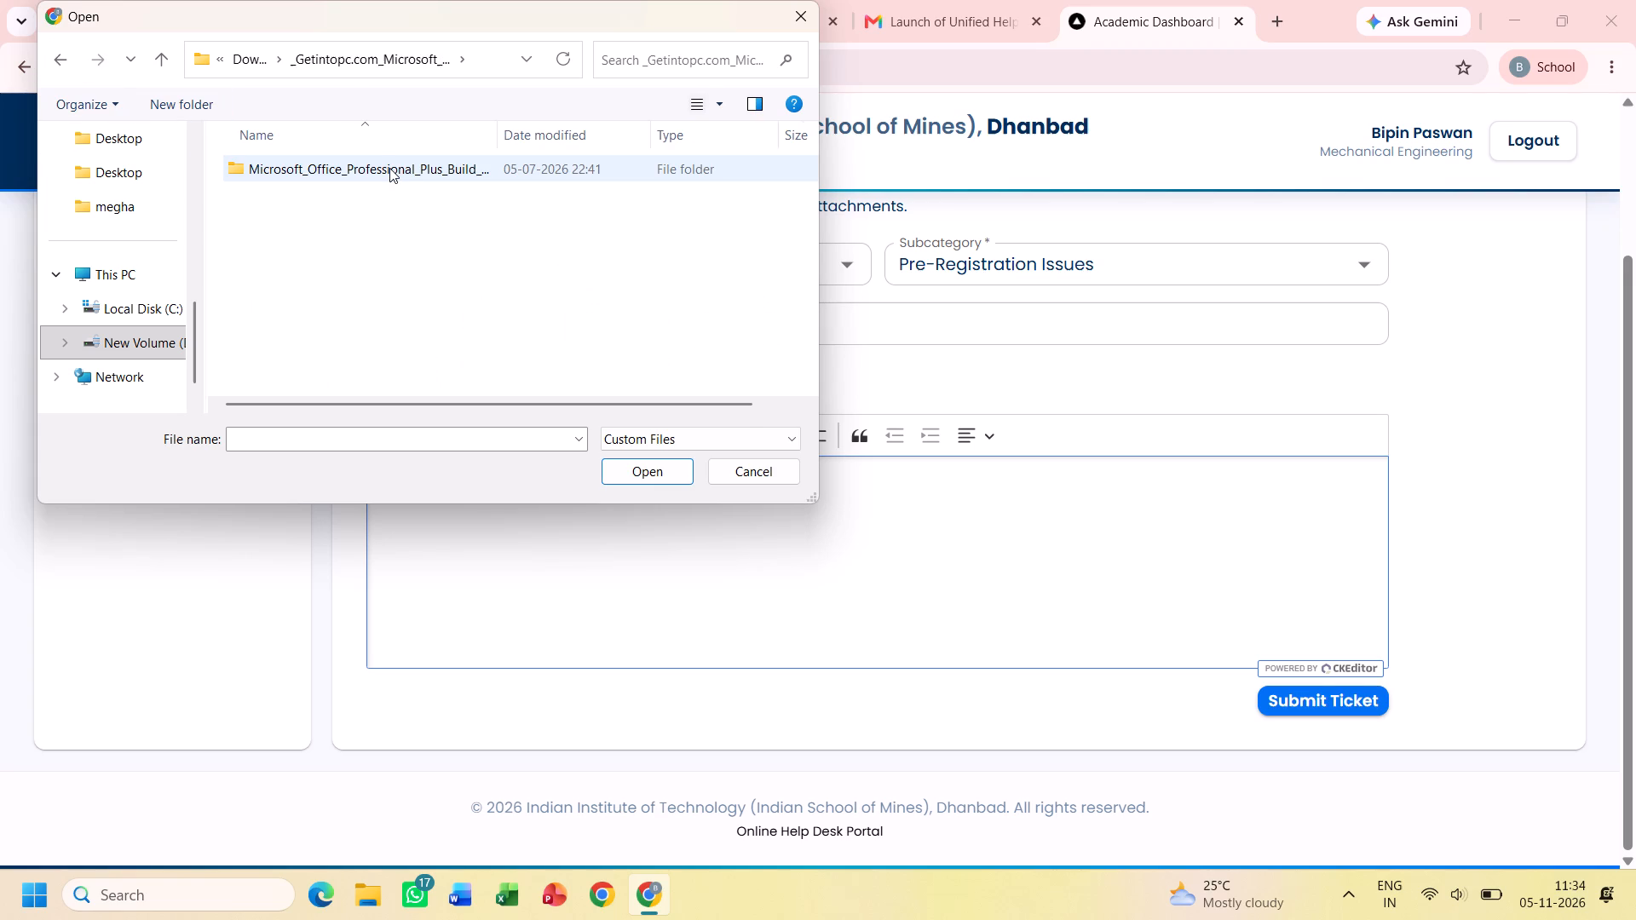
pyautogui.click(59, 58)
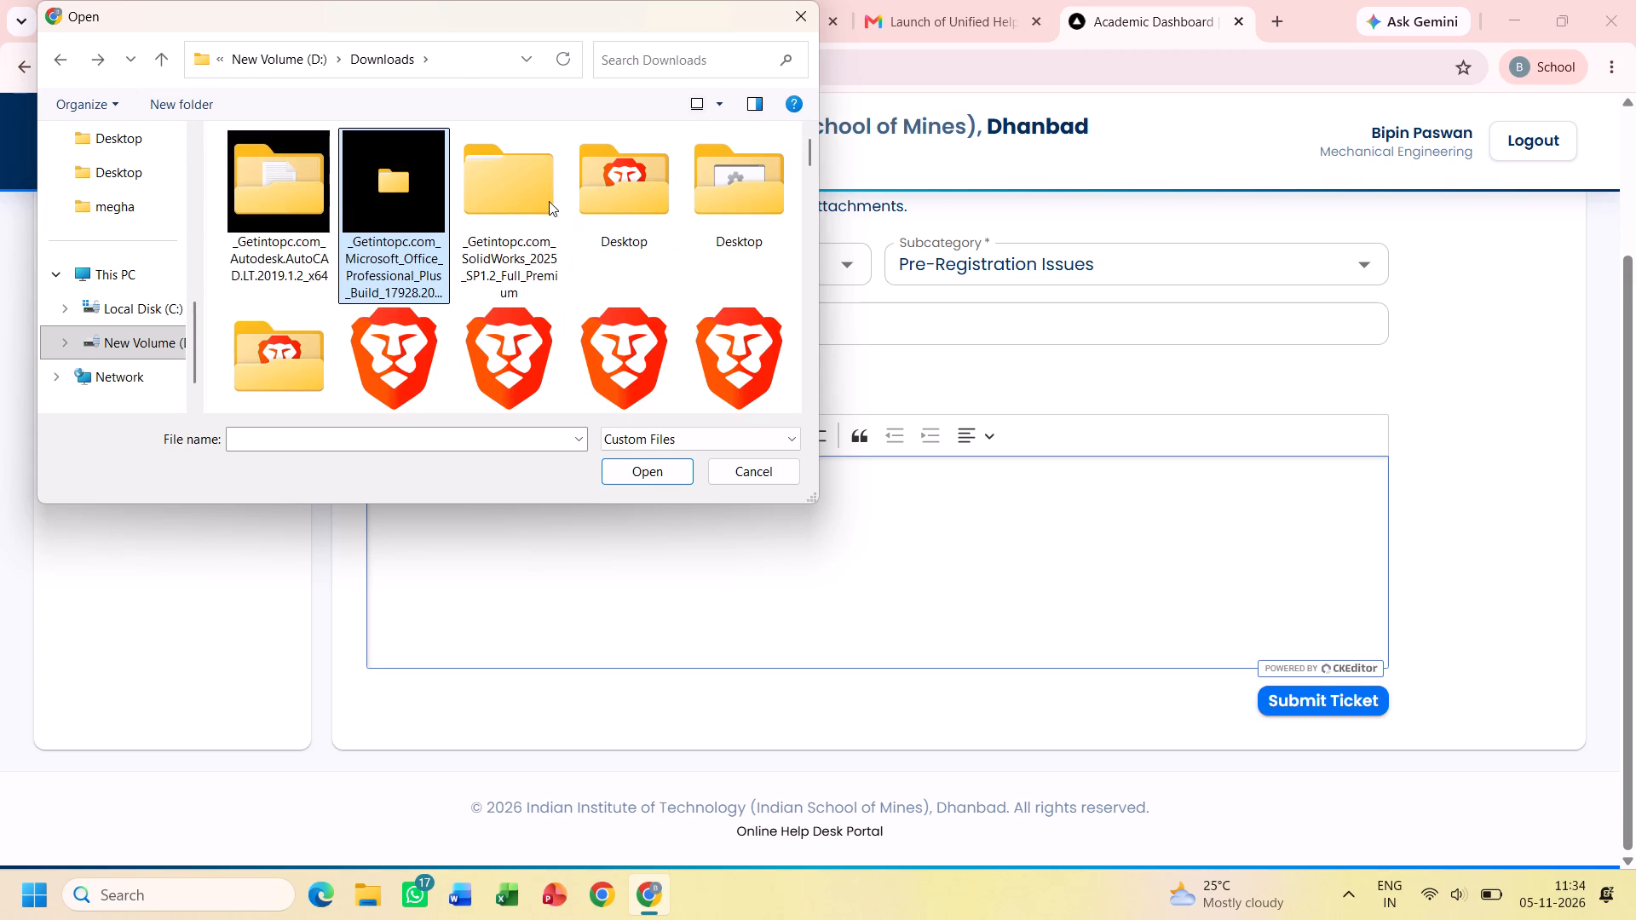
pyautogui.click(621, 195)
pyautogui.click(621, 195)
pyautogui.scroll(1, 498, 293)
pyautogui.scroll(-5, 498, 293)
pyautogui.scroll(11, 498, 293)
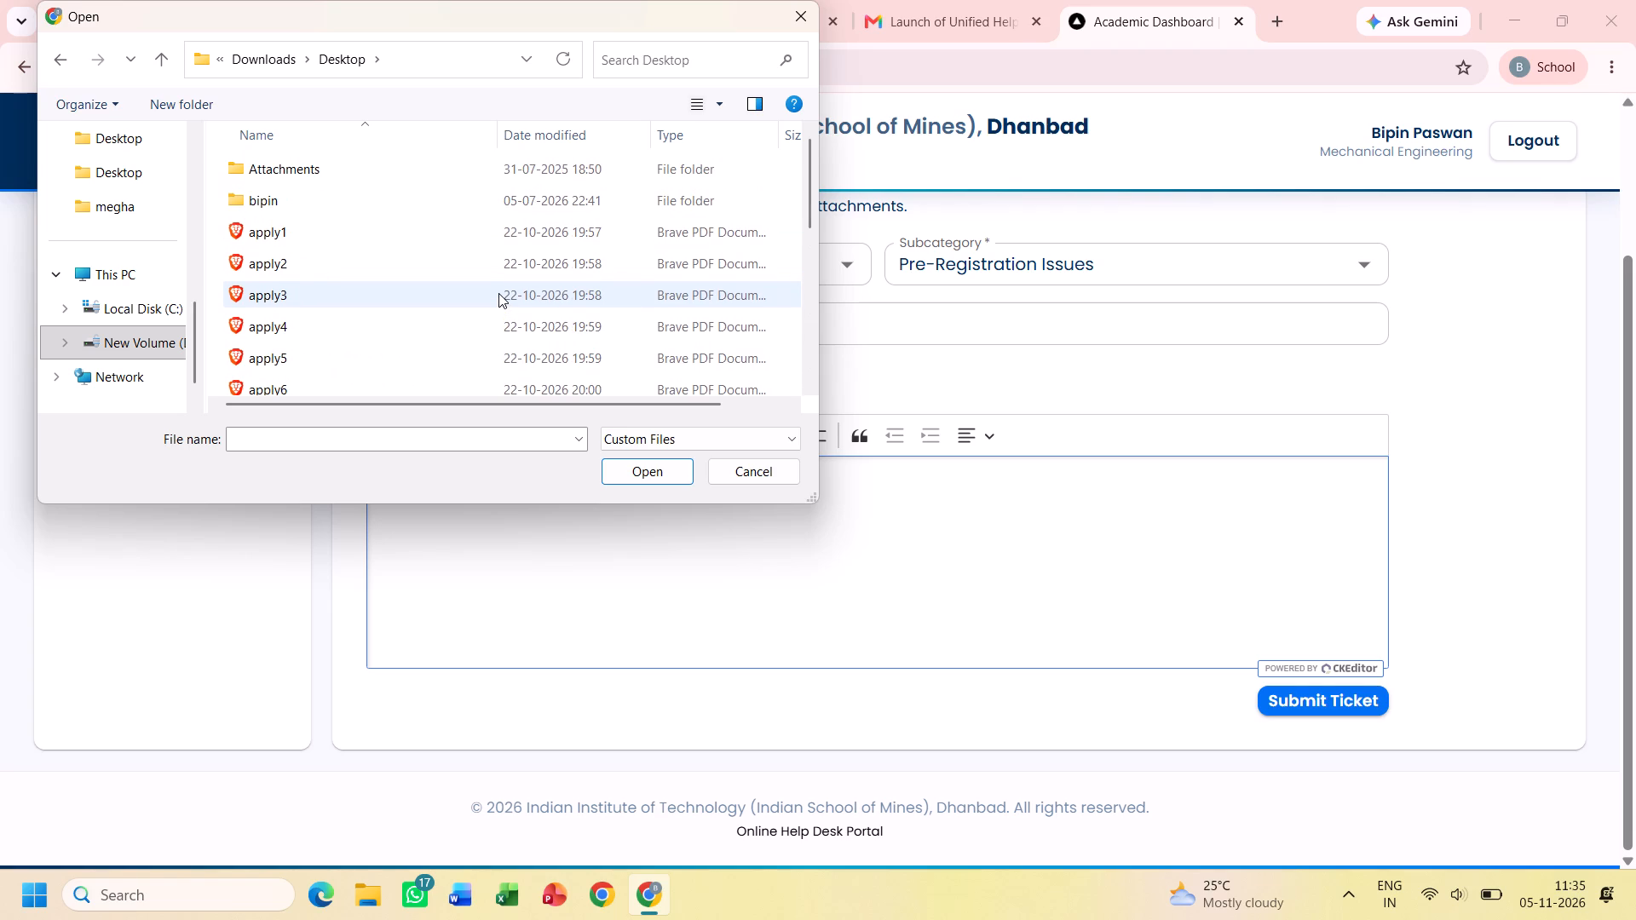
pyautogui.click(60, 62)
# Look through the top-level folders of Local Disk (C:) for the file to attach.
pyautogui.scroll(2, 259, 181)
pyautogui.scroll(4, 124, 201)
pyautogui.scroll(-2, 145, 294)
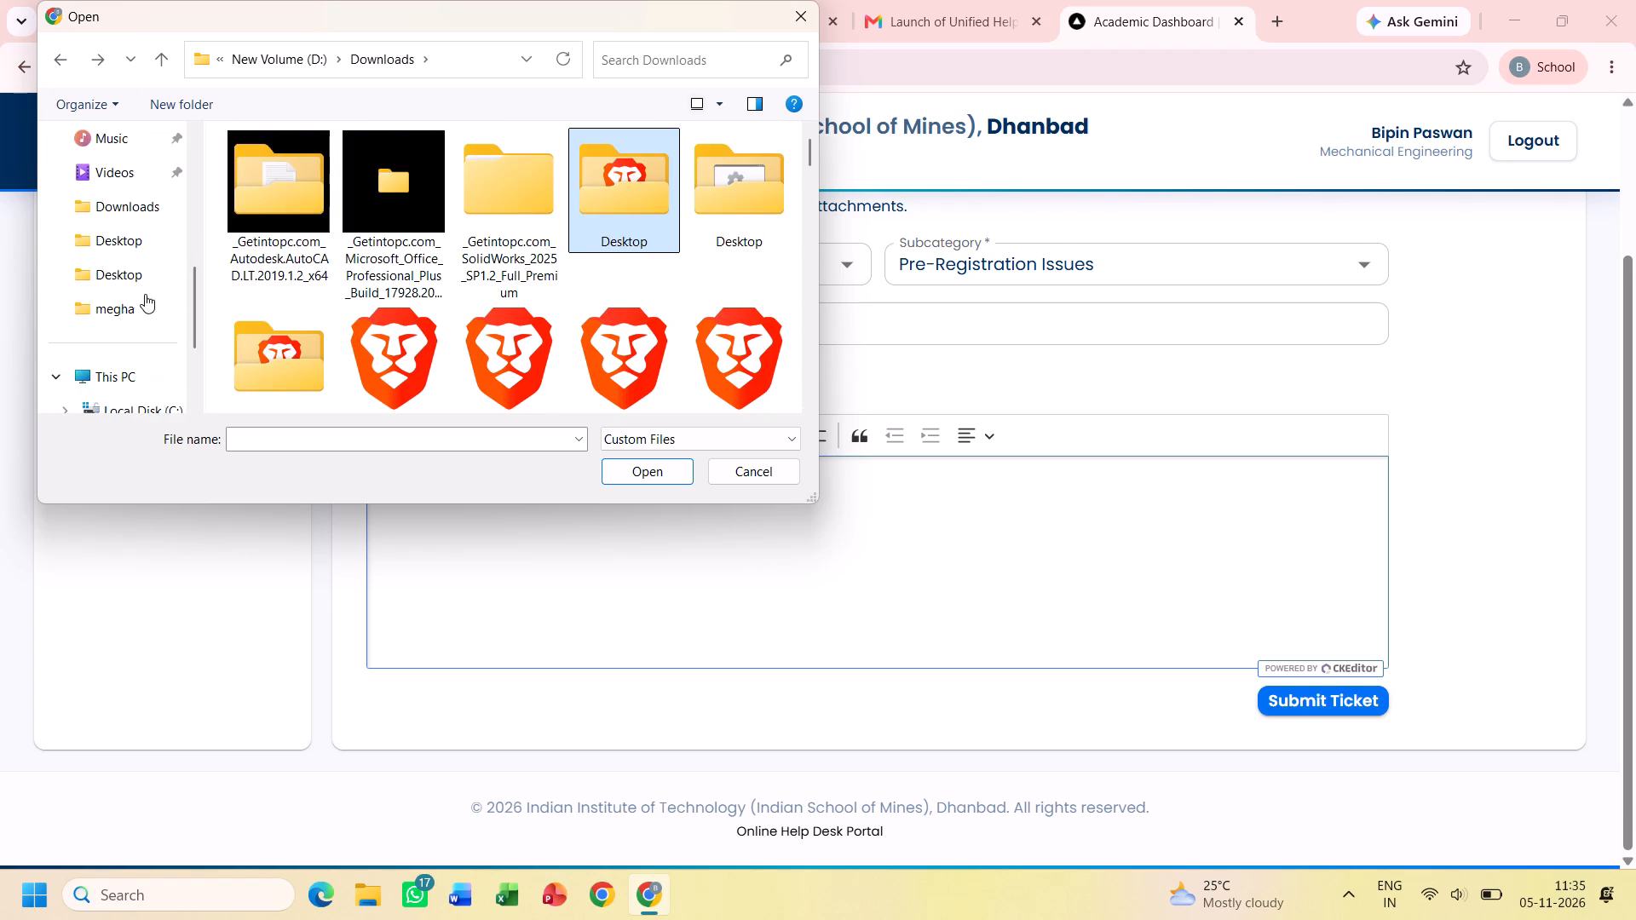
pyautogui.scroll(-3, 145, 294)
pyautogui.scroll(1, 145, 290)
pyautogui.scroll(-1, 145, 290)
pyautogui.click(126, 274)
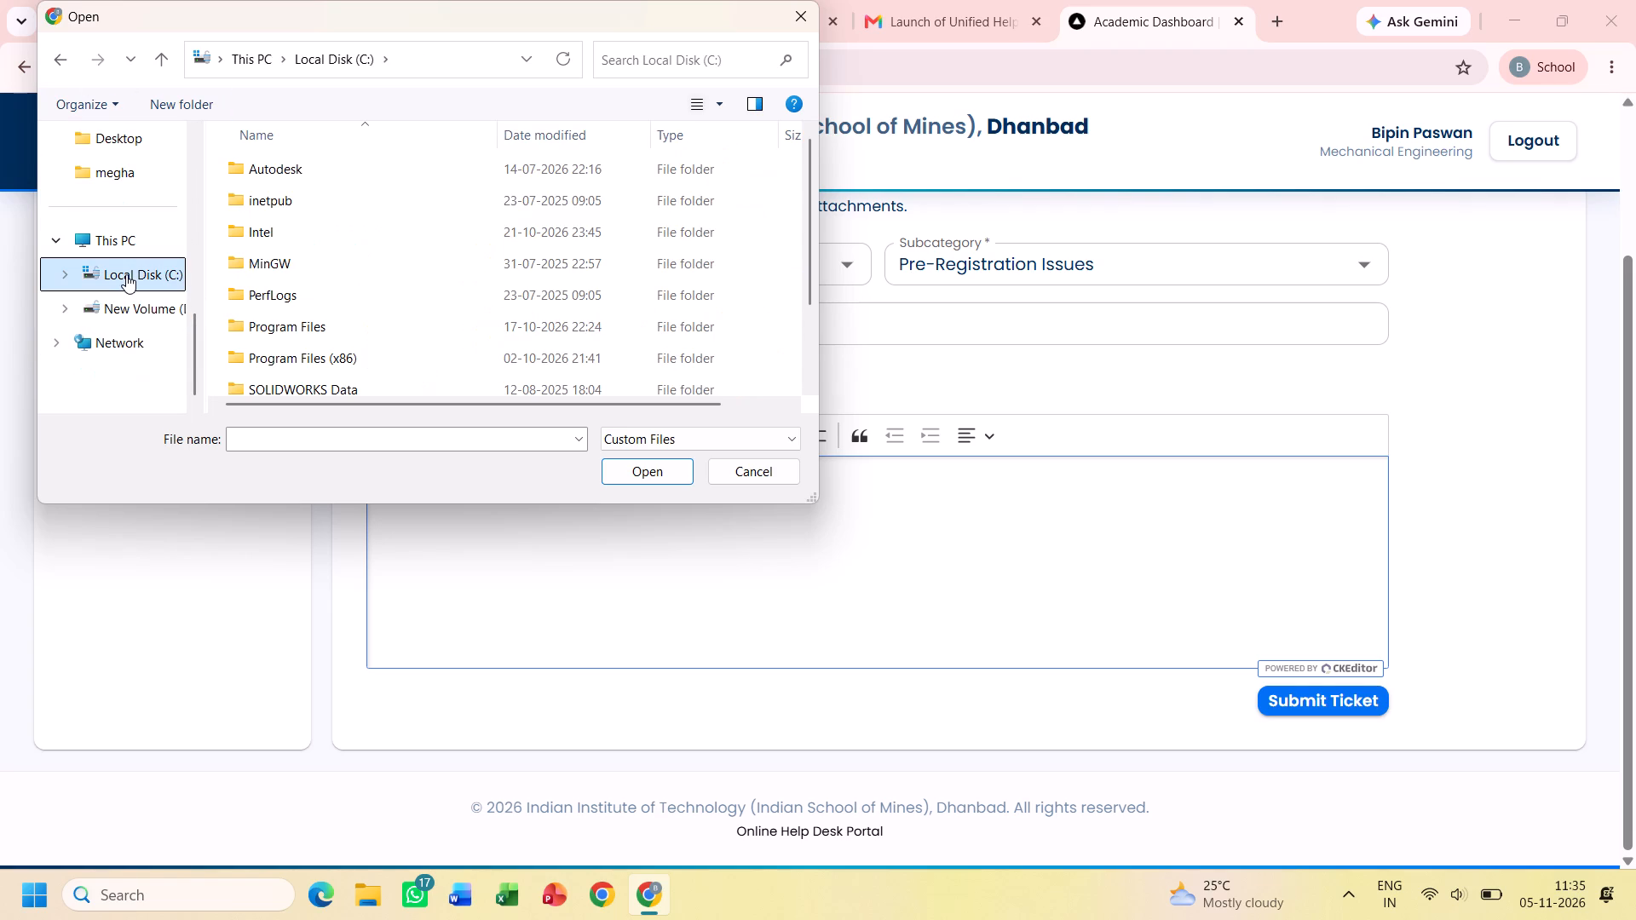
pyautogui.scroll(-4, 405, 244)
pyautogui.scroll(1, 178, 264)
# Recheck the megha, Videos and New Volume (D:) Downloads folders and both Desktop subfolders for the file to attach.
pyautogui.click(146, 272)
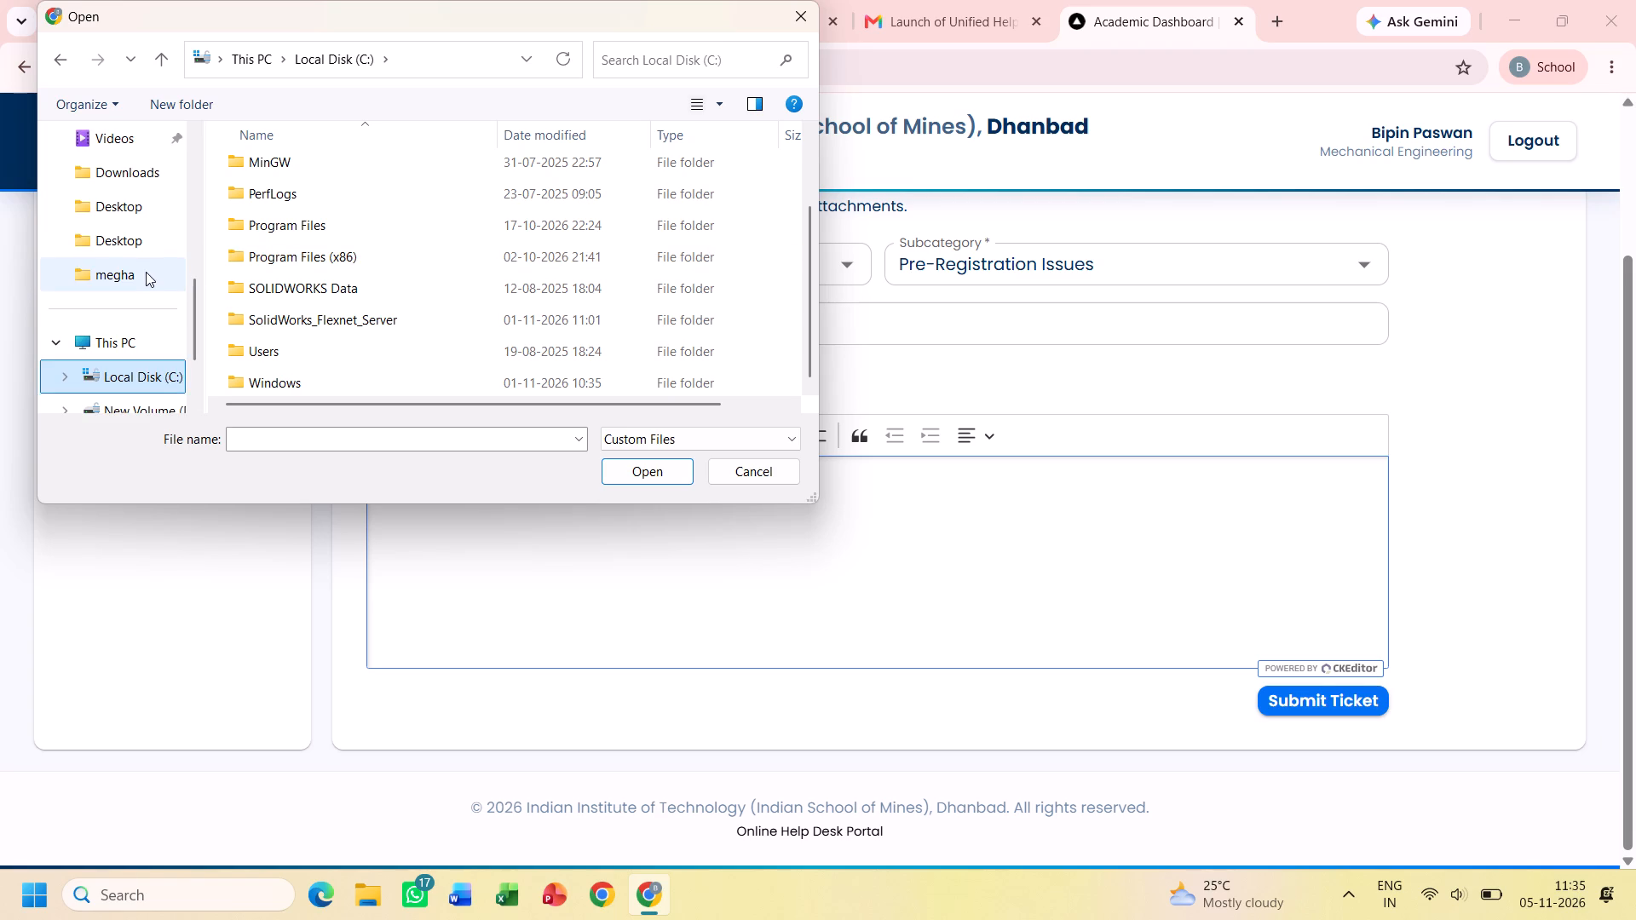
pyautogui.click(135, 247)
pyautogui.click(125, 209)
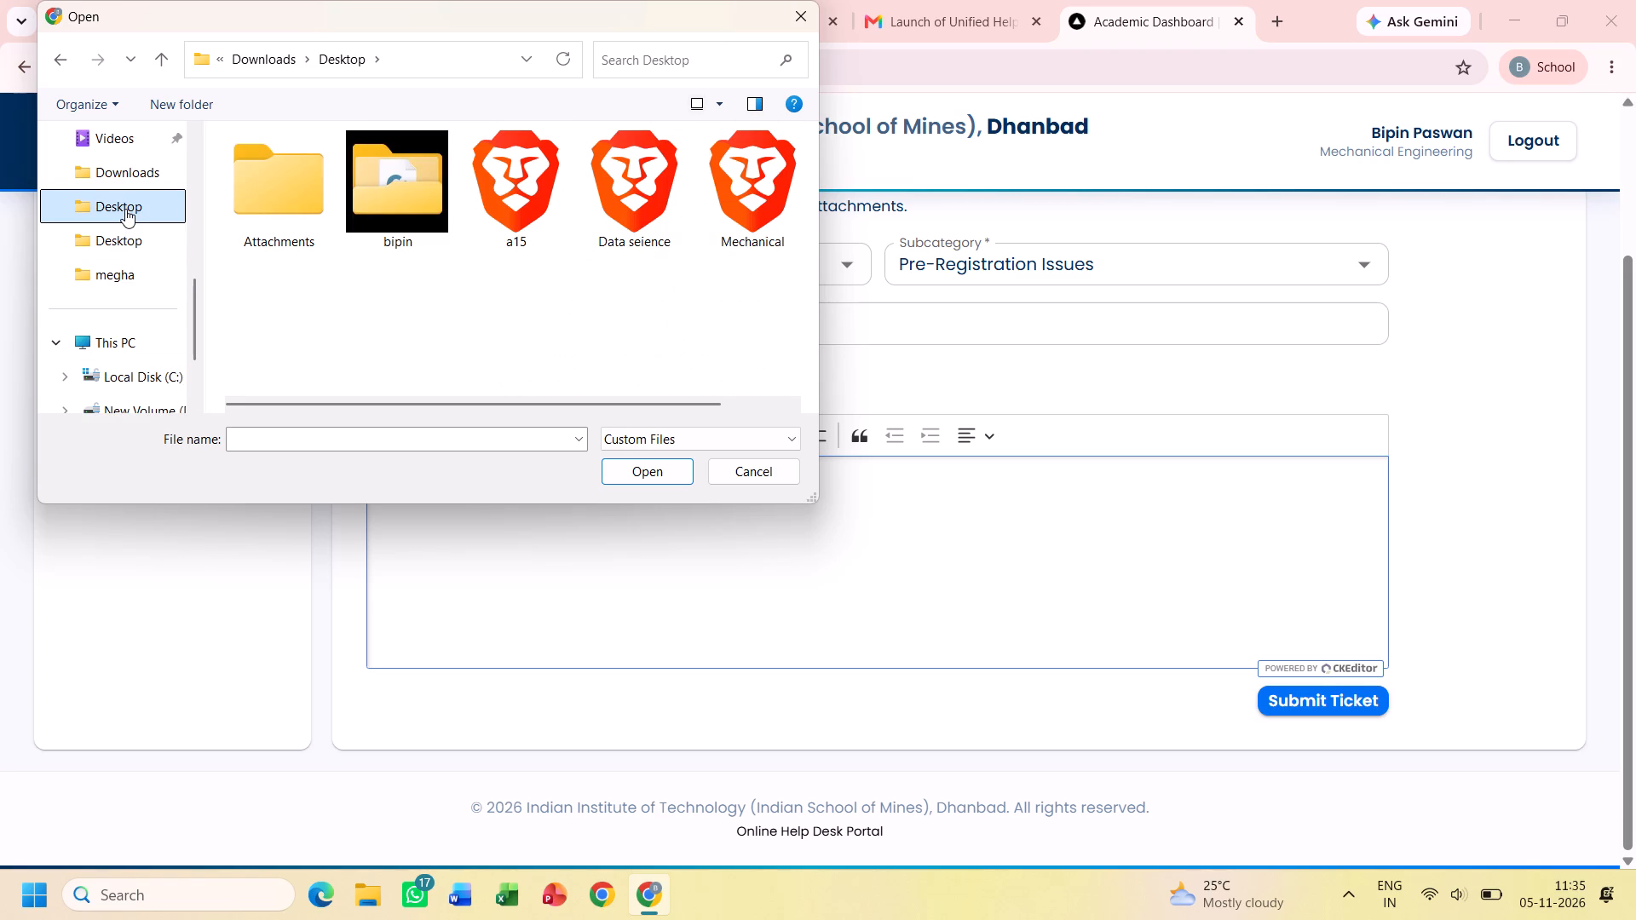
pyautogui.scroll(1, 125, 209)
pyautogui.click(125, 244)
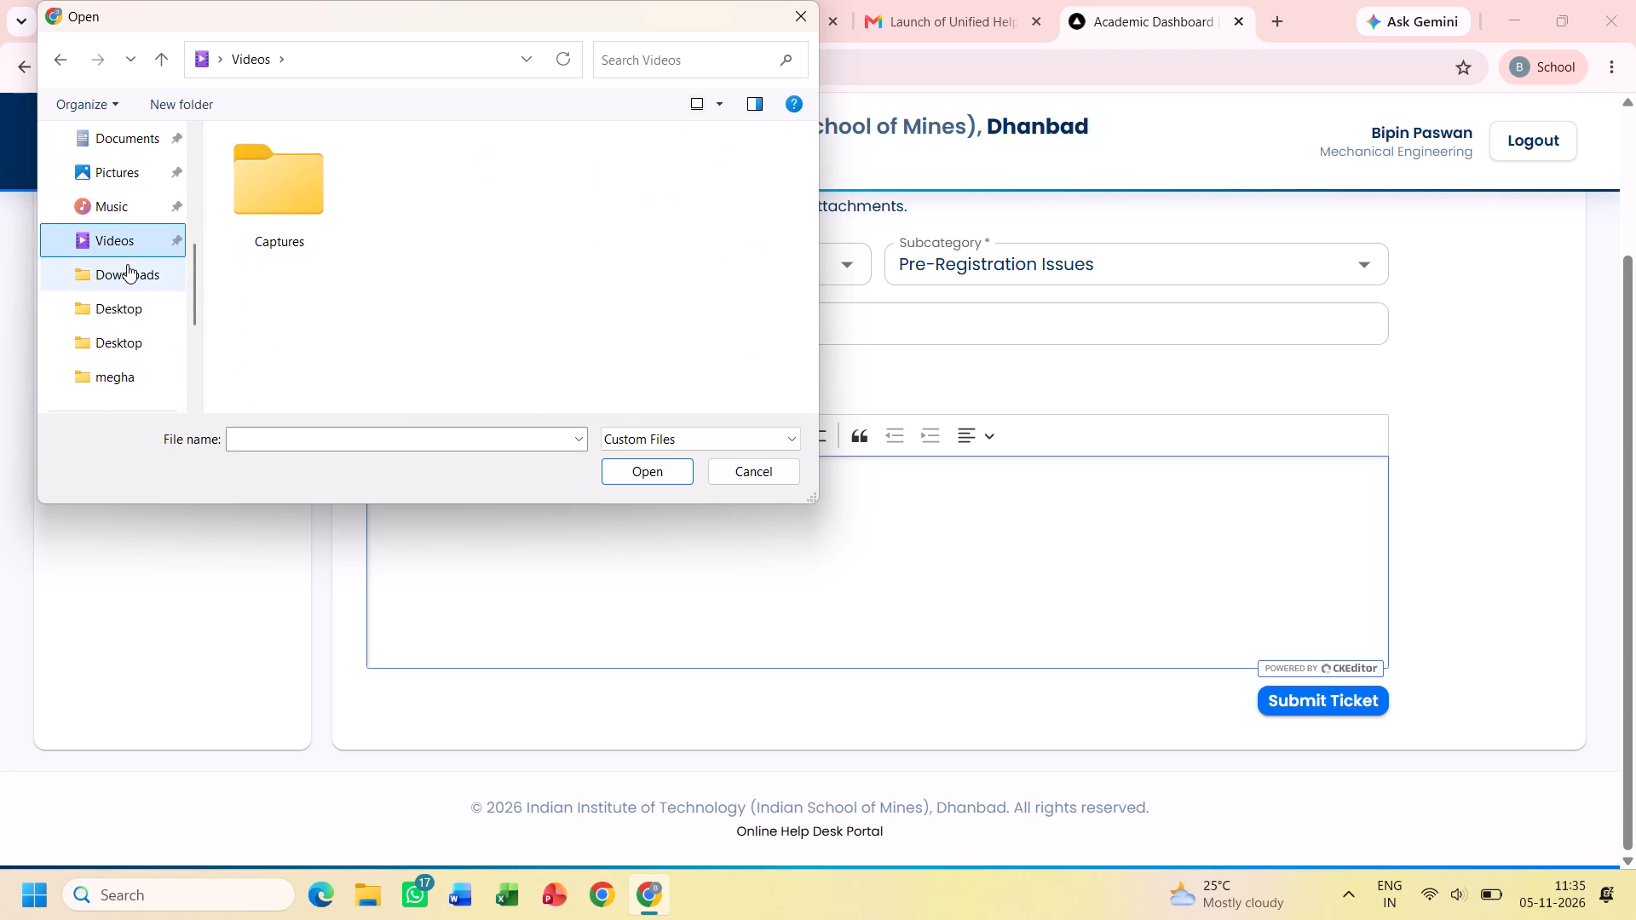
pyautogui.click(127, 264)
pyautogui.scroll(1, 126, 254)
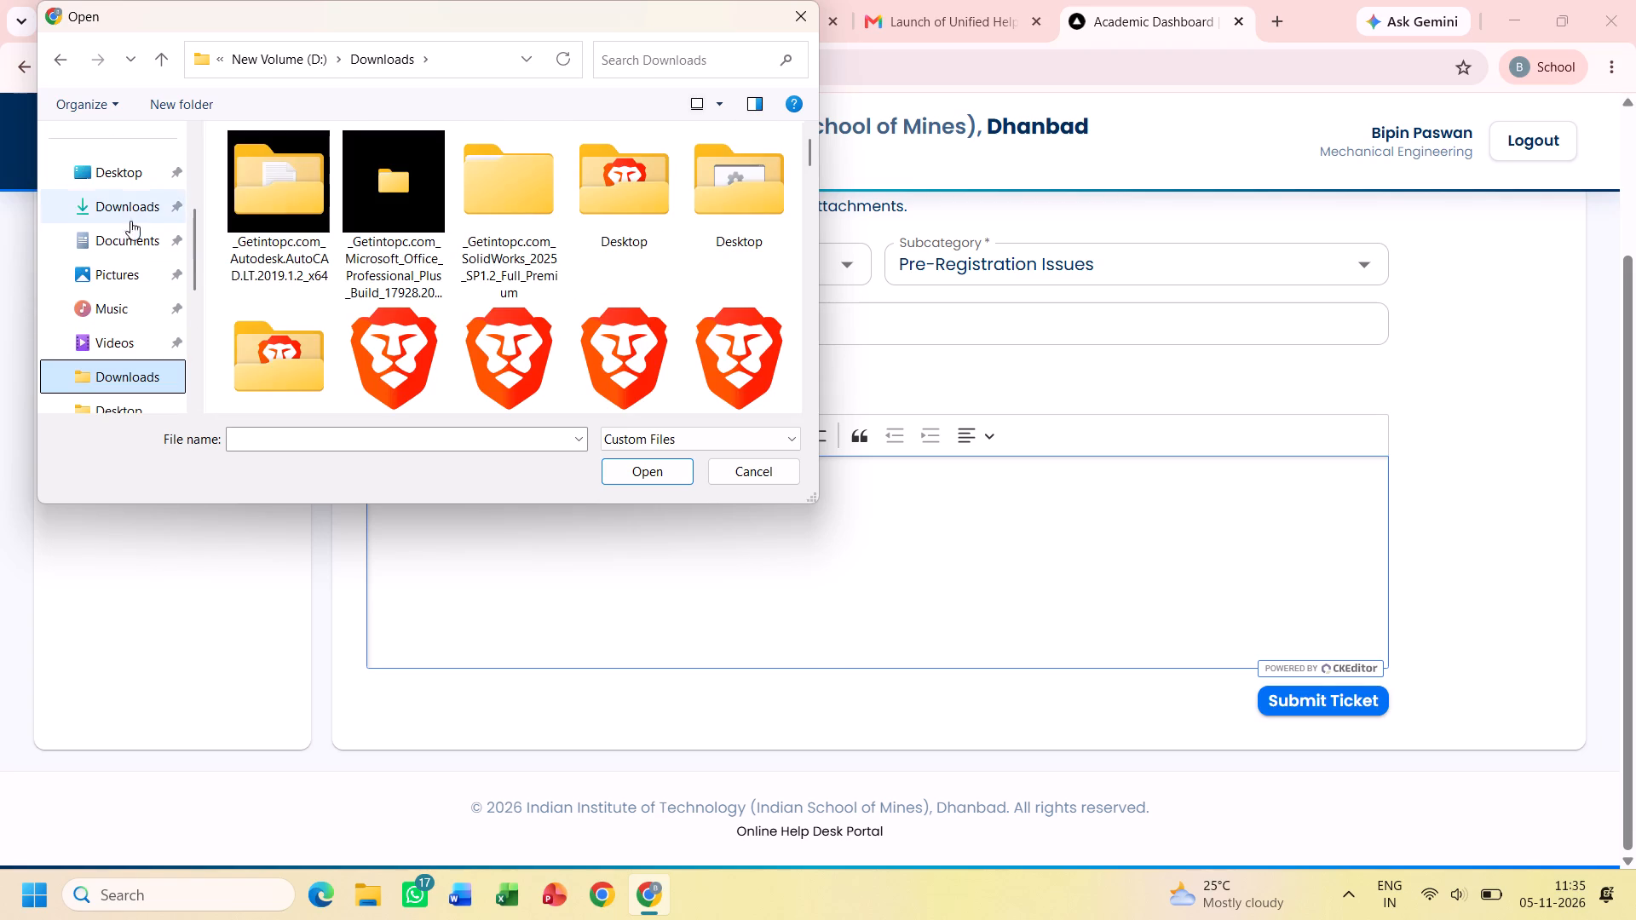
# Check the PC's own Downloads folder and the main Desktop folder again for the file to attach.
pyautogui.click(132, 203)
pyautogui.scroll(-3, 398, 231)
pyautogui.scroll(2, 398, 231)
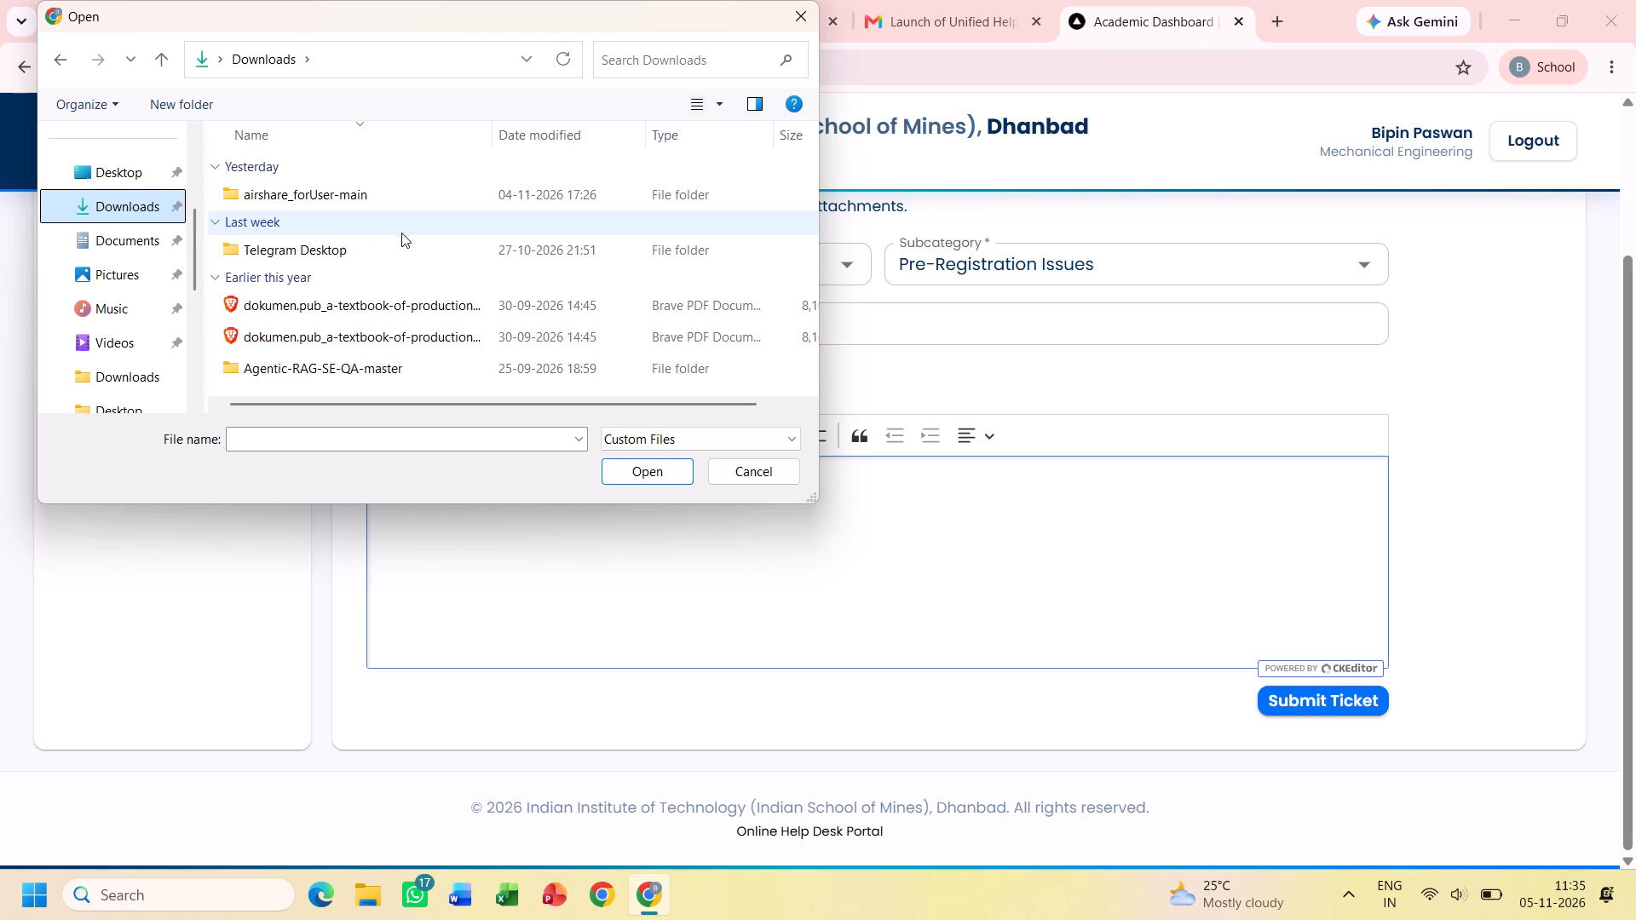
pyautogui.click(138, 169)
pyautogui.scroll(-3, 353, 229)
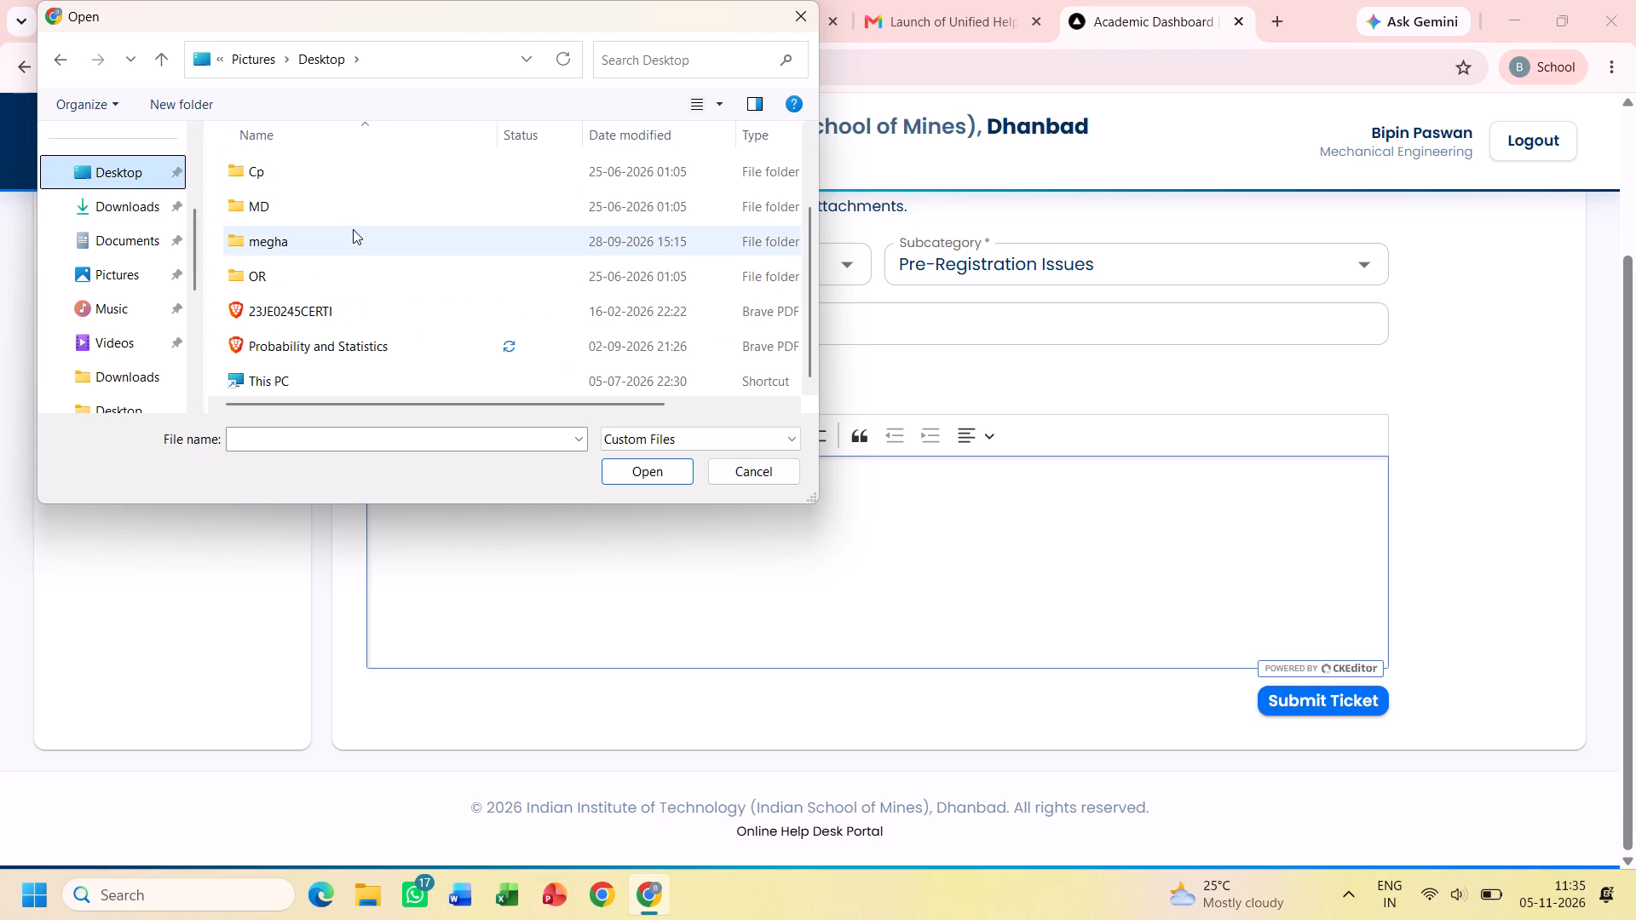
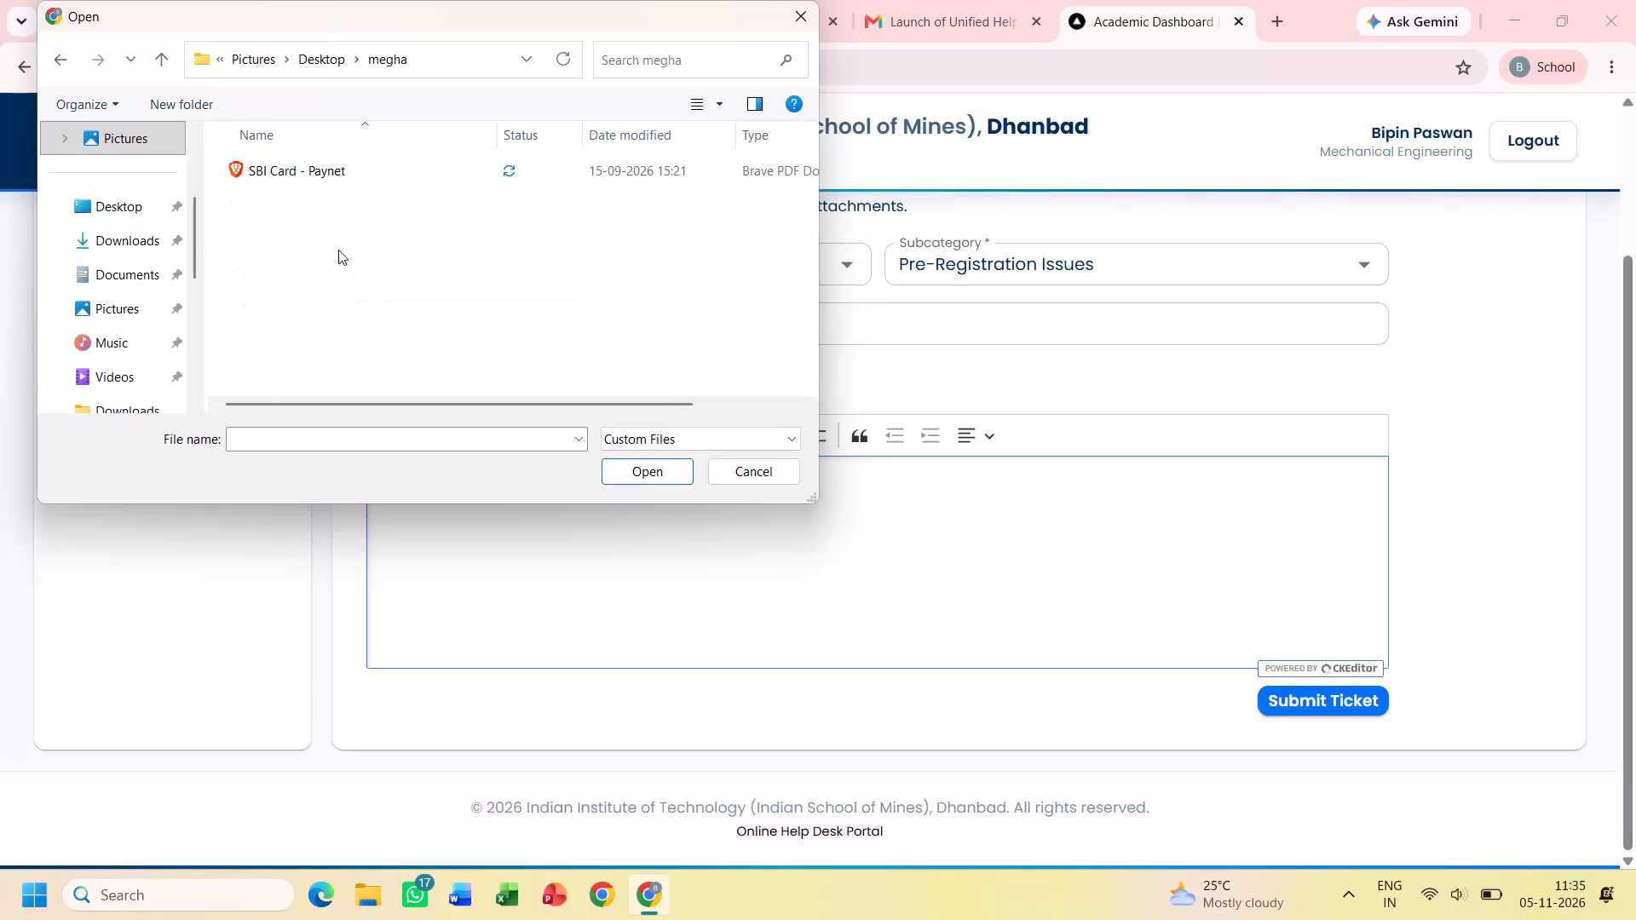
# Check Home, Gallery and the OneDrive Attachments, Documents and Pictures folders for the file to attach.
pyautogui.scroll(1, 295, 241)
pyautogui.scroll(12, 192, 236)
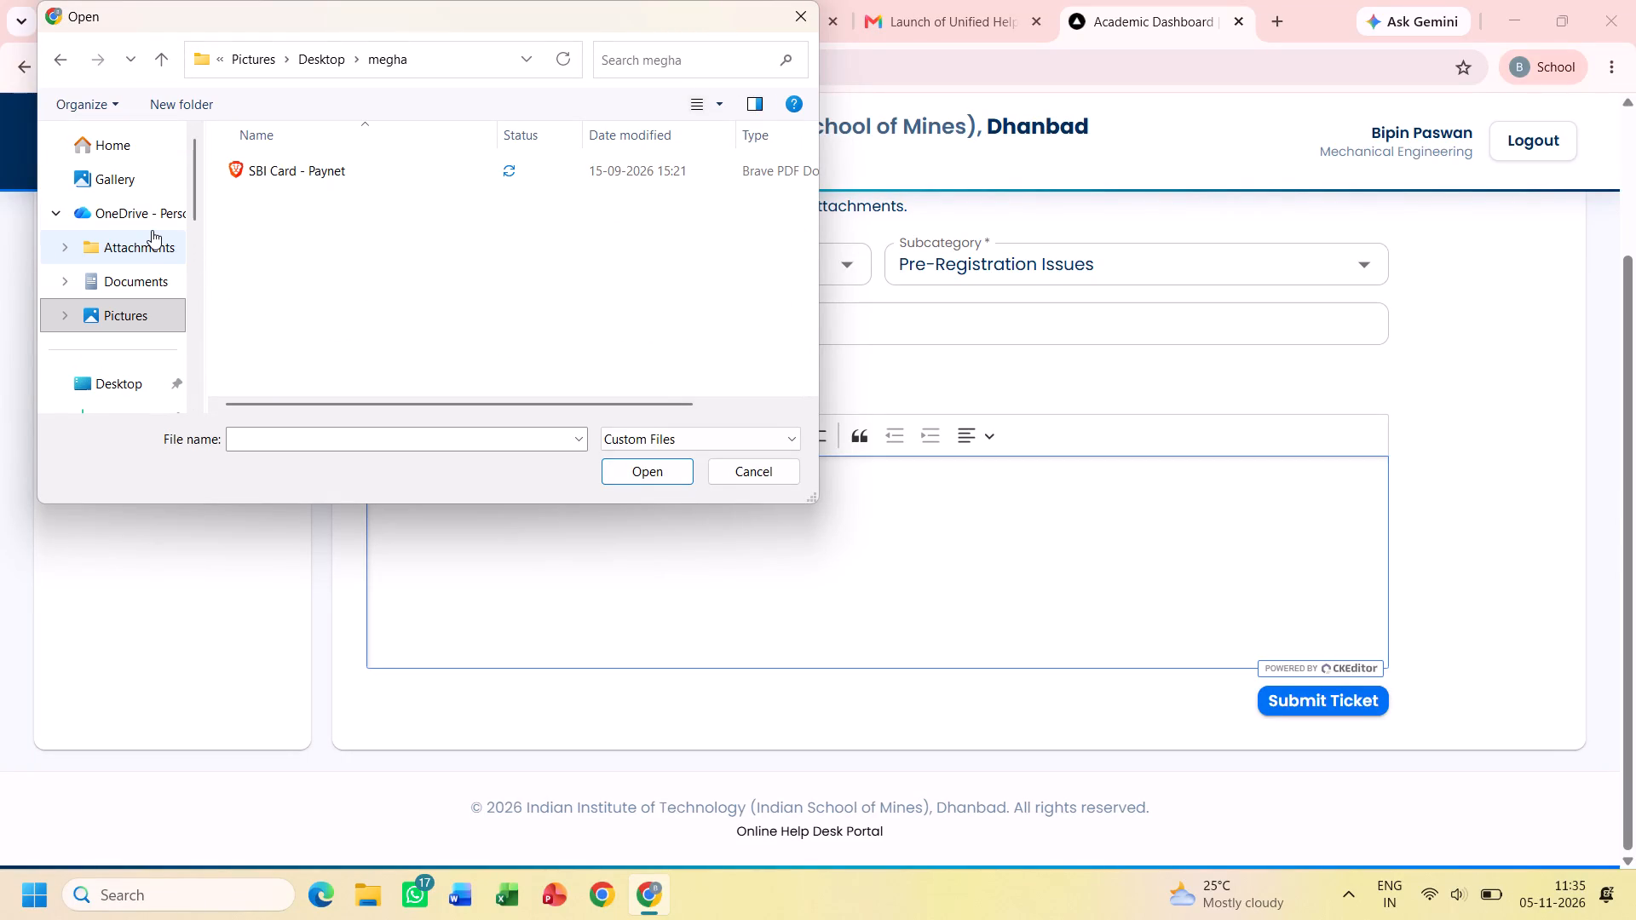
pyautogui.scroll(-11, 118, 220)
pyautogui.scroll(12, 118, 220)
pyautogui.click(115, 145)
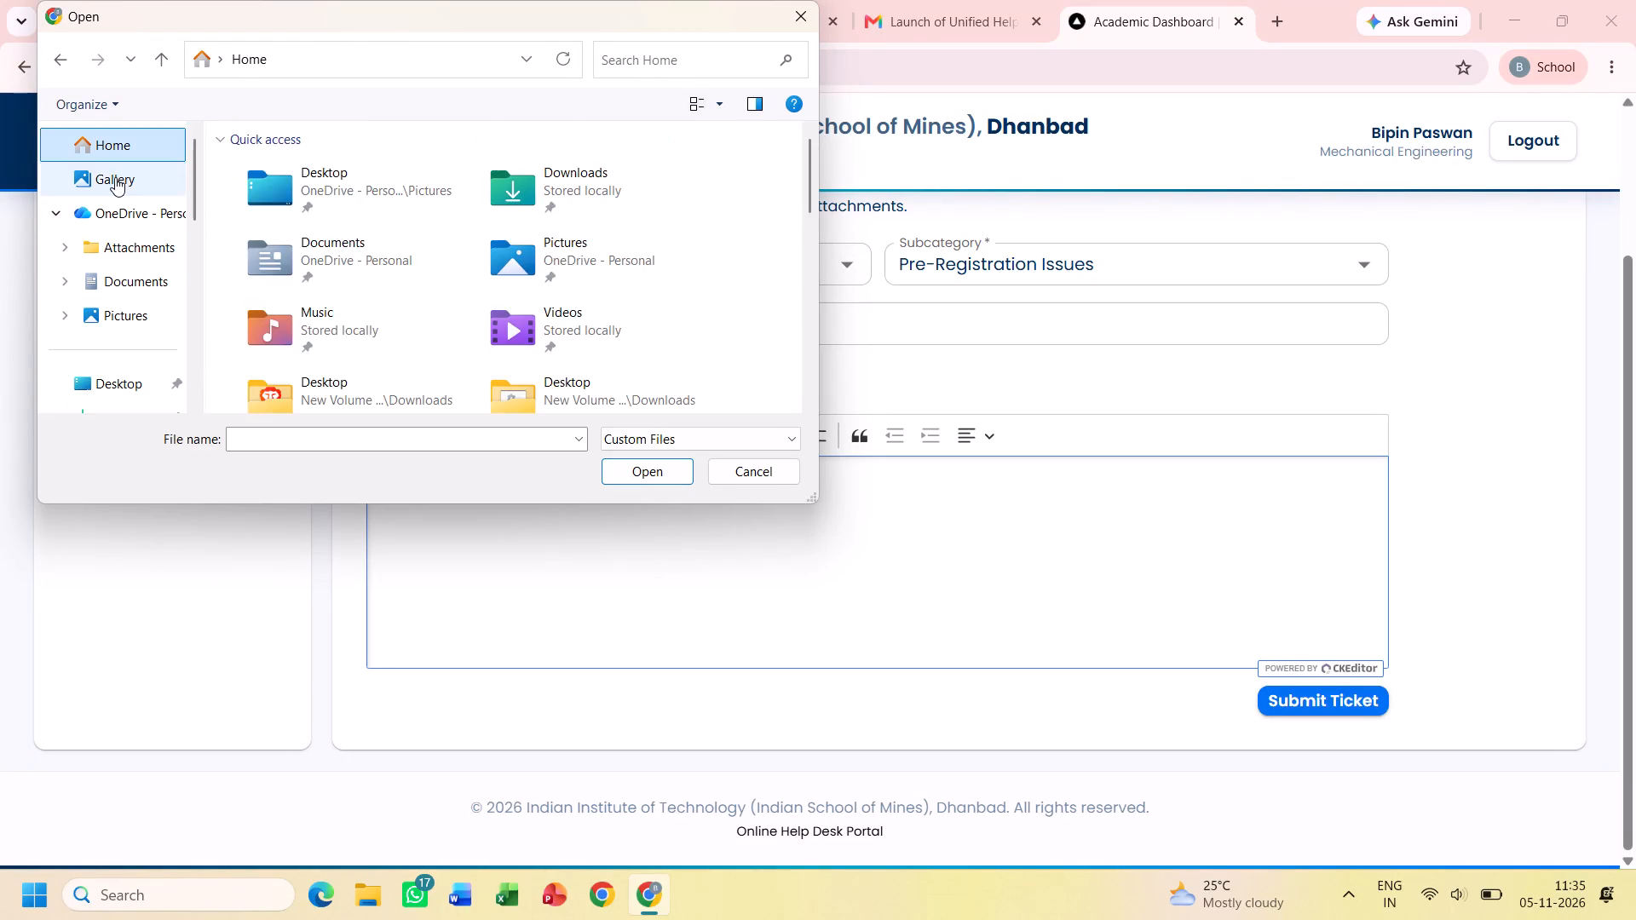
pyautogui.click(115, 177)
pyautogui.click(135, 199)
pyautogui.click(132, 236)
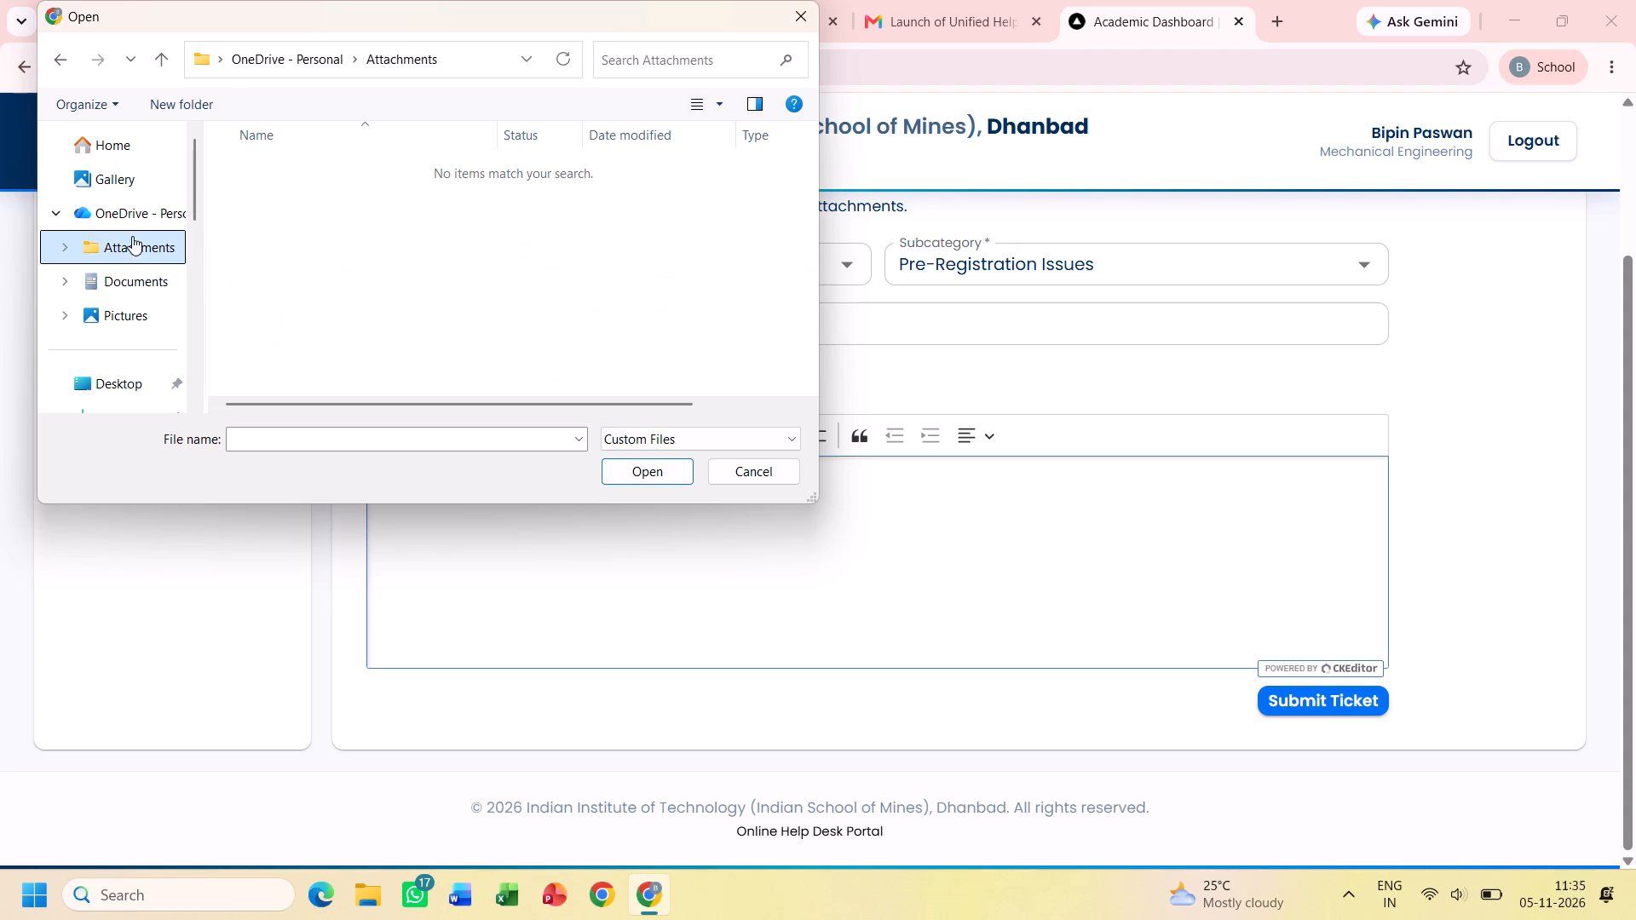
pyautogui.click(127, 255)
pyautogui.click(127, 268)
pyautogui.moveTo(129, 288); pyautogui.dragTo(129, 304)
pyautogui.click(127, 319)
pyautogui.click(135, 262)
pyautogui.moveTo(130, 213); pyautogui.dragTo(130, 205)
pyautogui.moveTo(130, 180); pyautogui.dragTo(130, 170)
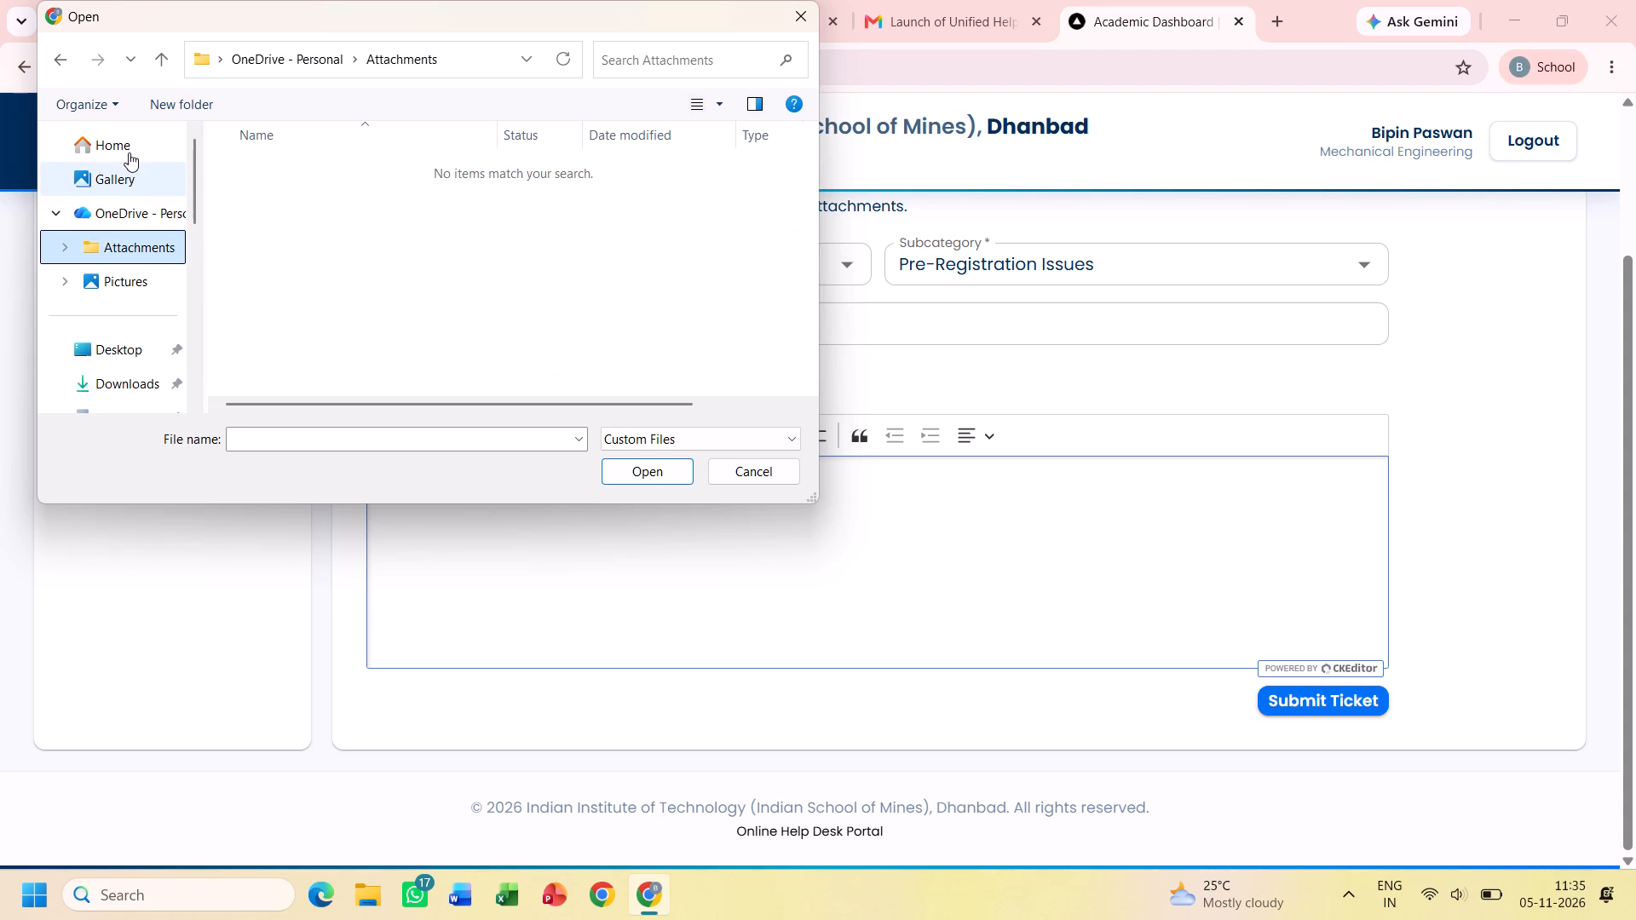
# Recheck Home, Gallery, OneDrive and the Desktop folder inside its Pictures for the file, and close the file chooser without choosing one.
pyautogui.tripleClick(129, 147)
pyautogui.scroll(-2, 158, 157)
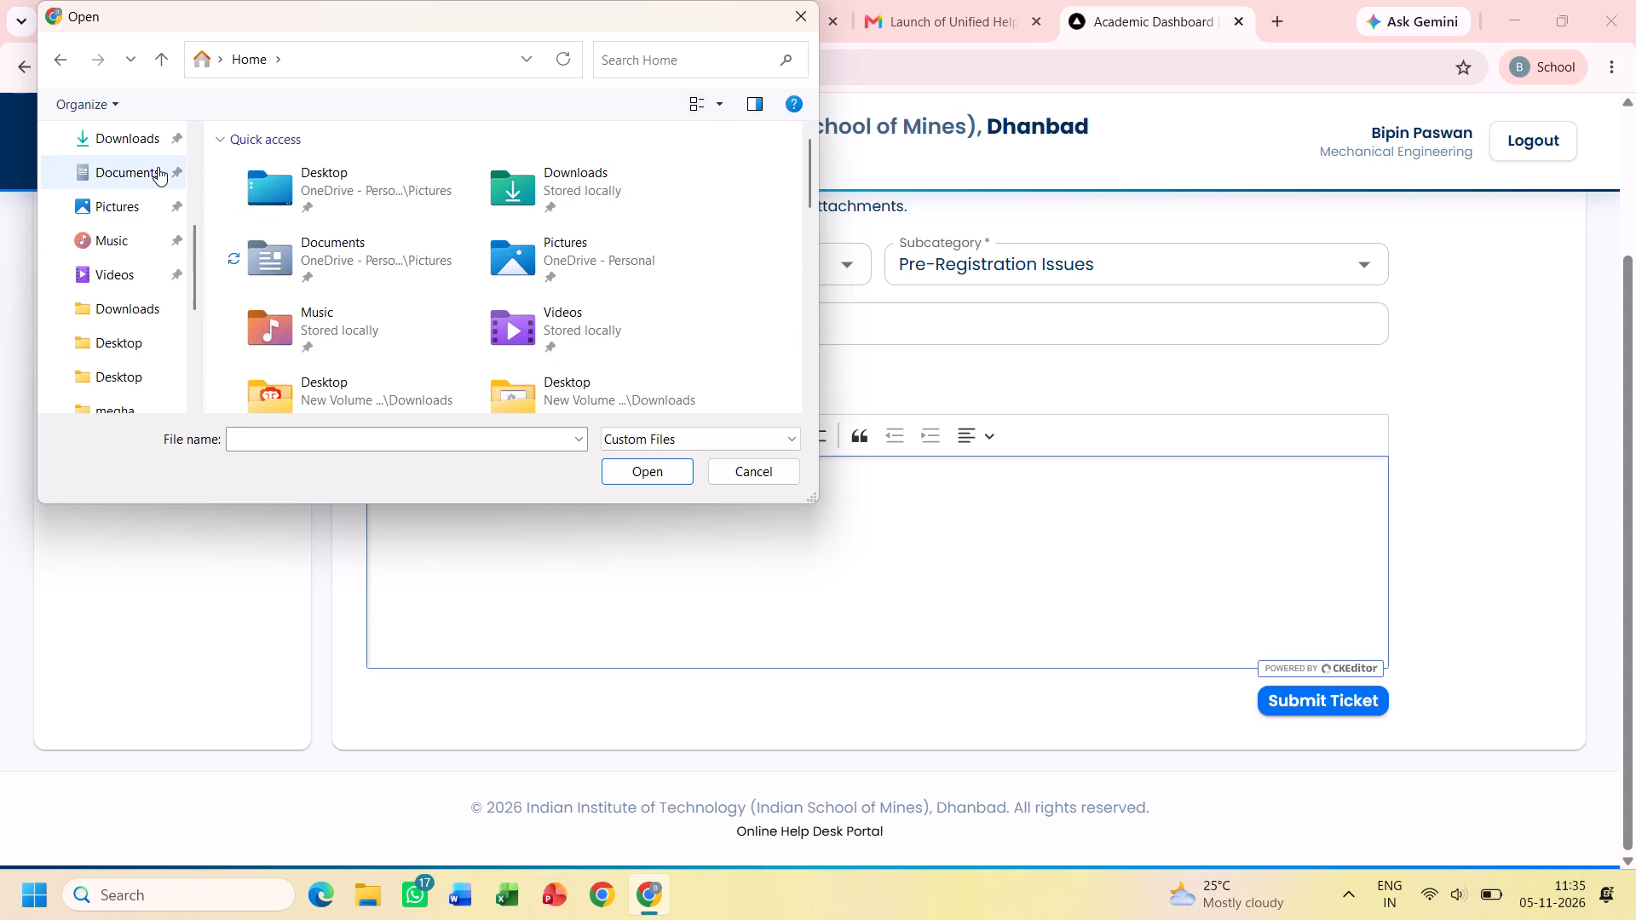
pyautogui.scroll(-4, 158, 167)
pyautogui.scroll(1, 158, 171)
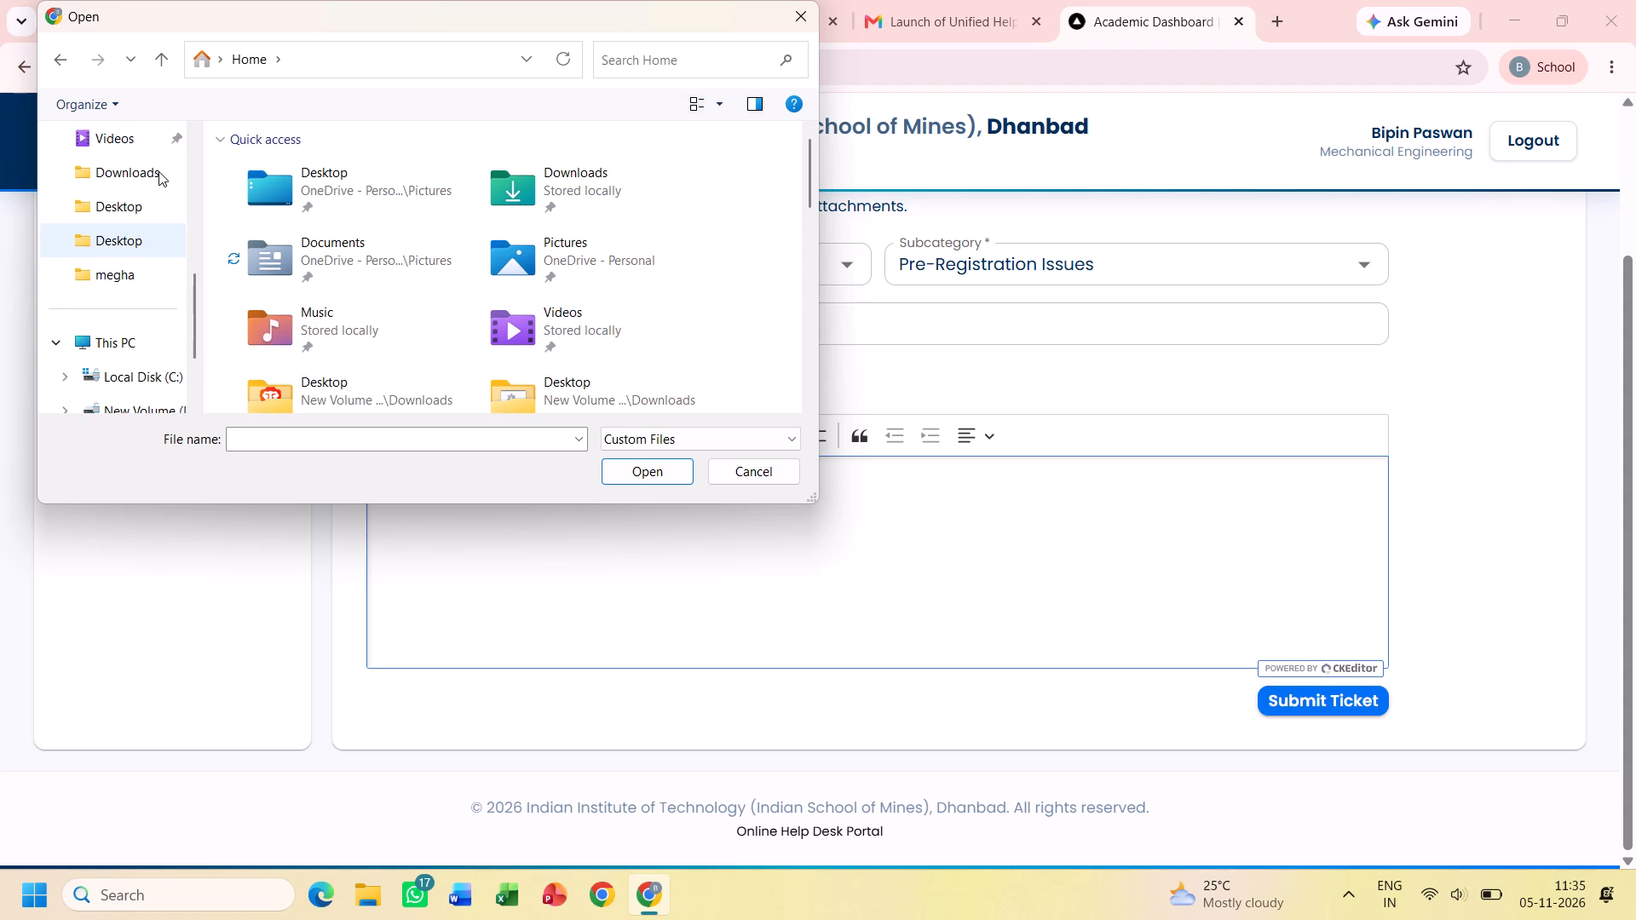
pyautogui.scroll(5, 158, 171)
pyautogui.click(143, 192)
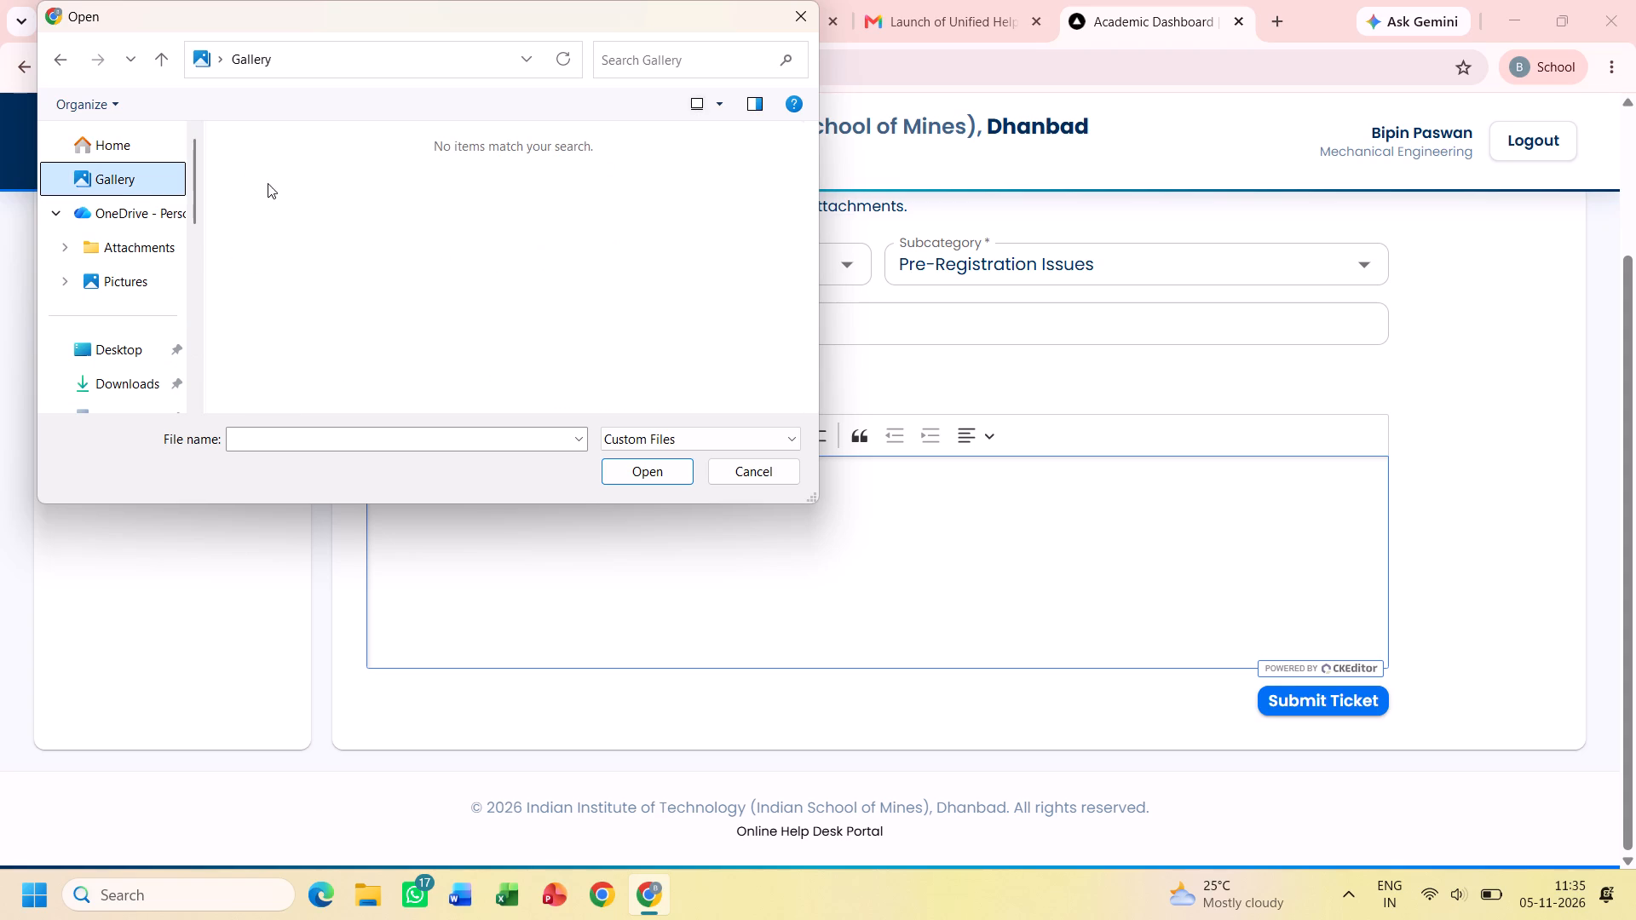
pyautogui.click(116, 136)
pyautogui.click(119, 198)
pyautogui.click(126, 225)
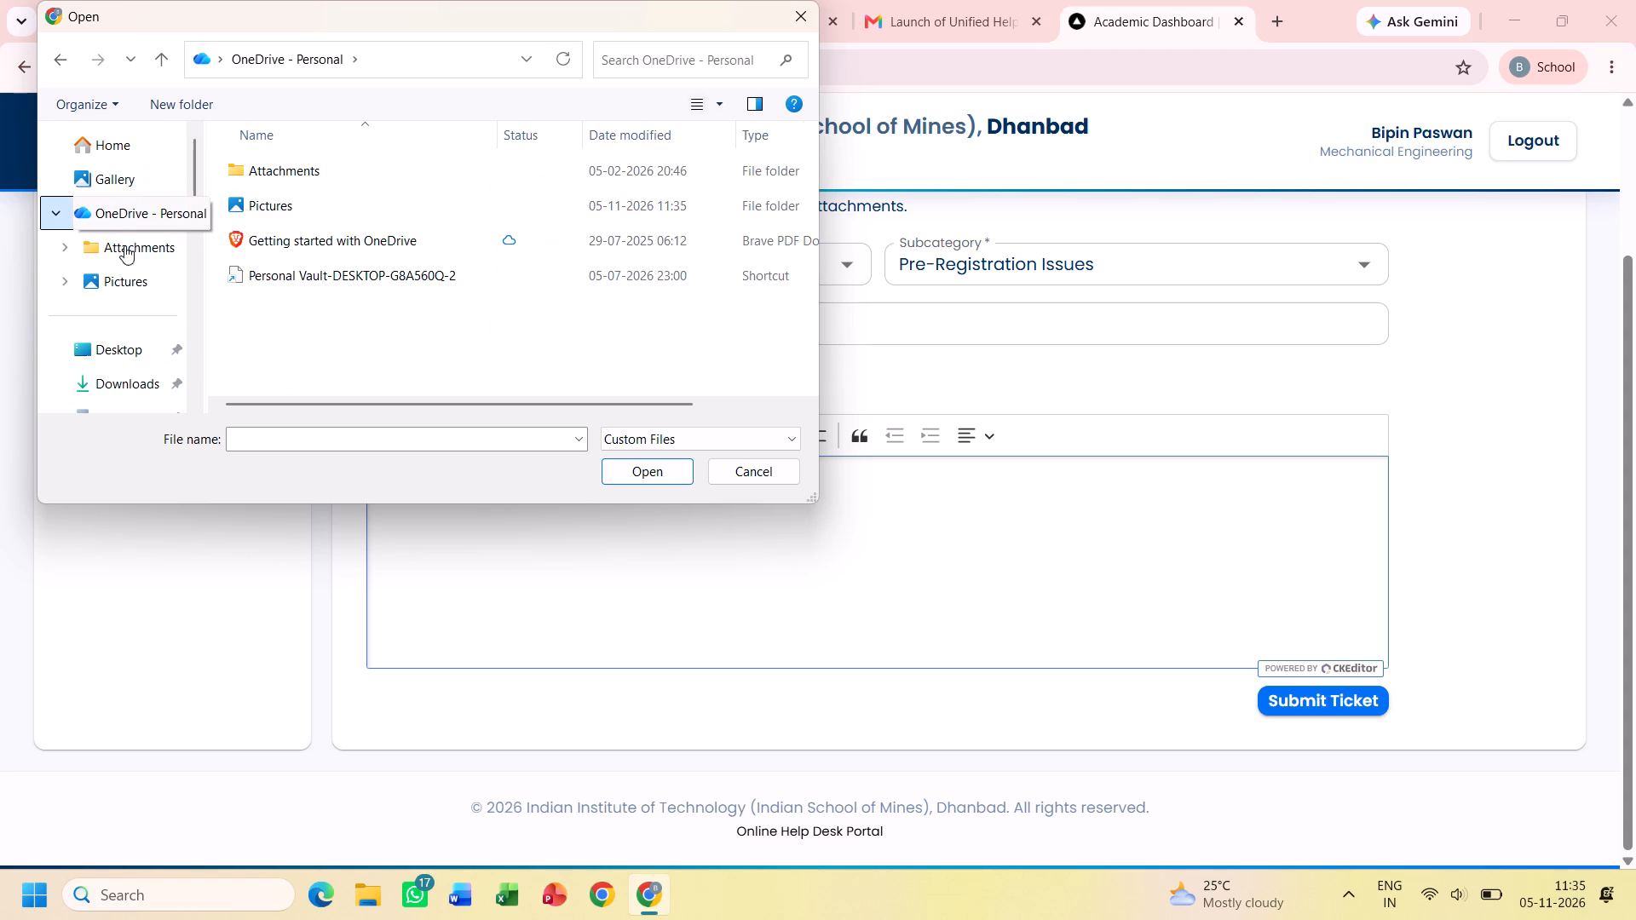
pyautogui.click(124, 256)
pyautogui.click(134, 267)
pyautogui.click(141, 279)
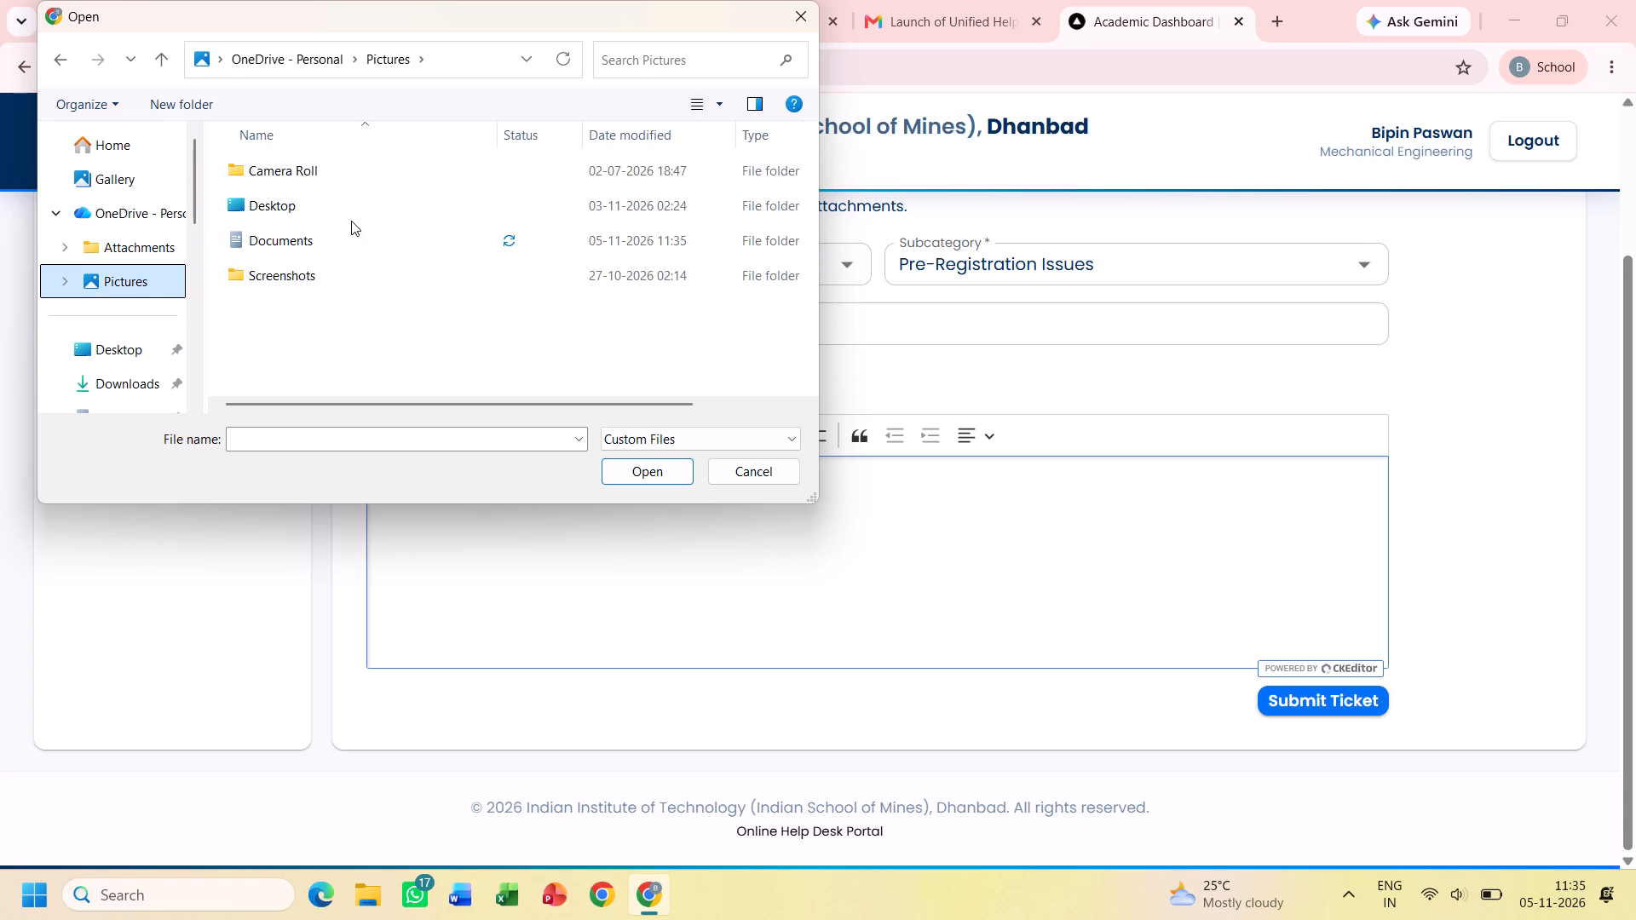
pyautogui.doubleClick(338, 211)
pyautogui.scroll(-6, 344, 219)
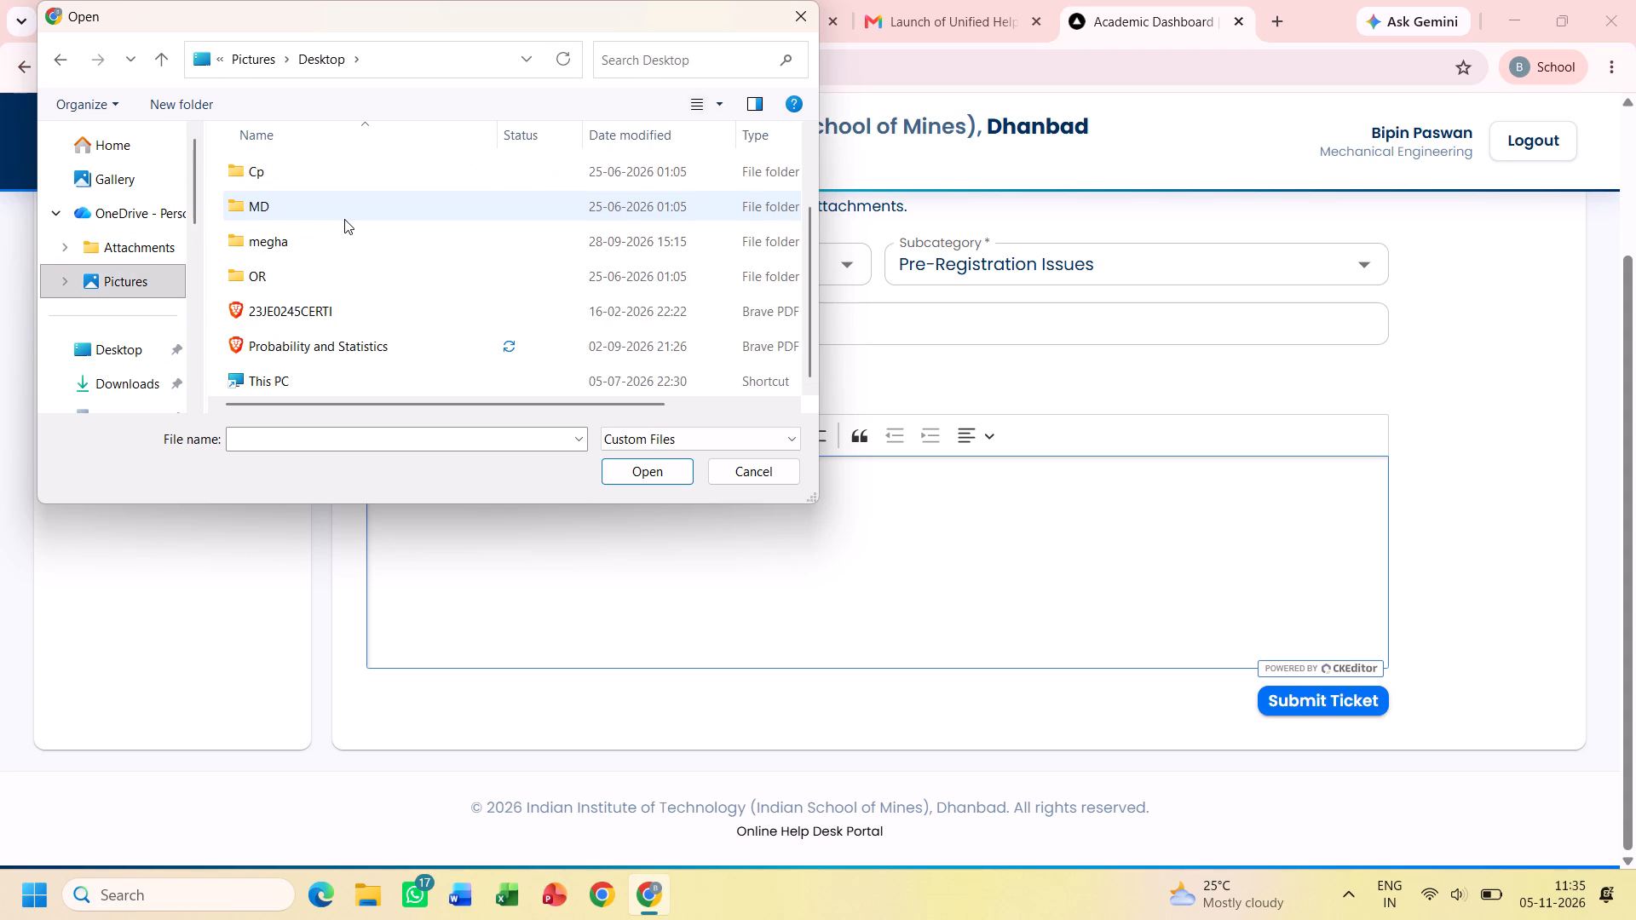
pyautogui.scroll(3, 344, 219)
pyautogui.click(804, 31)
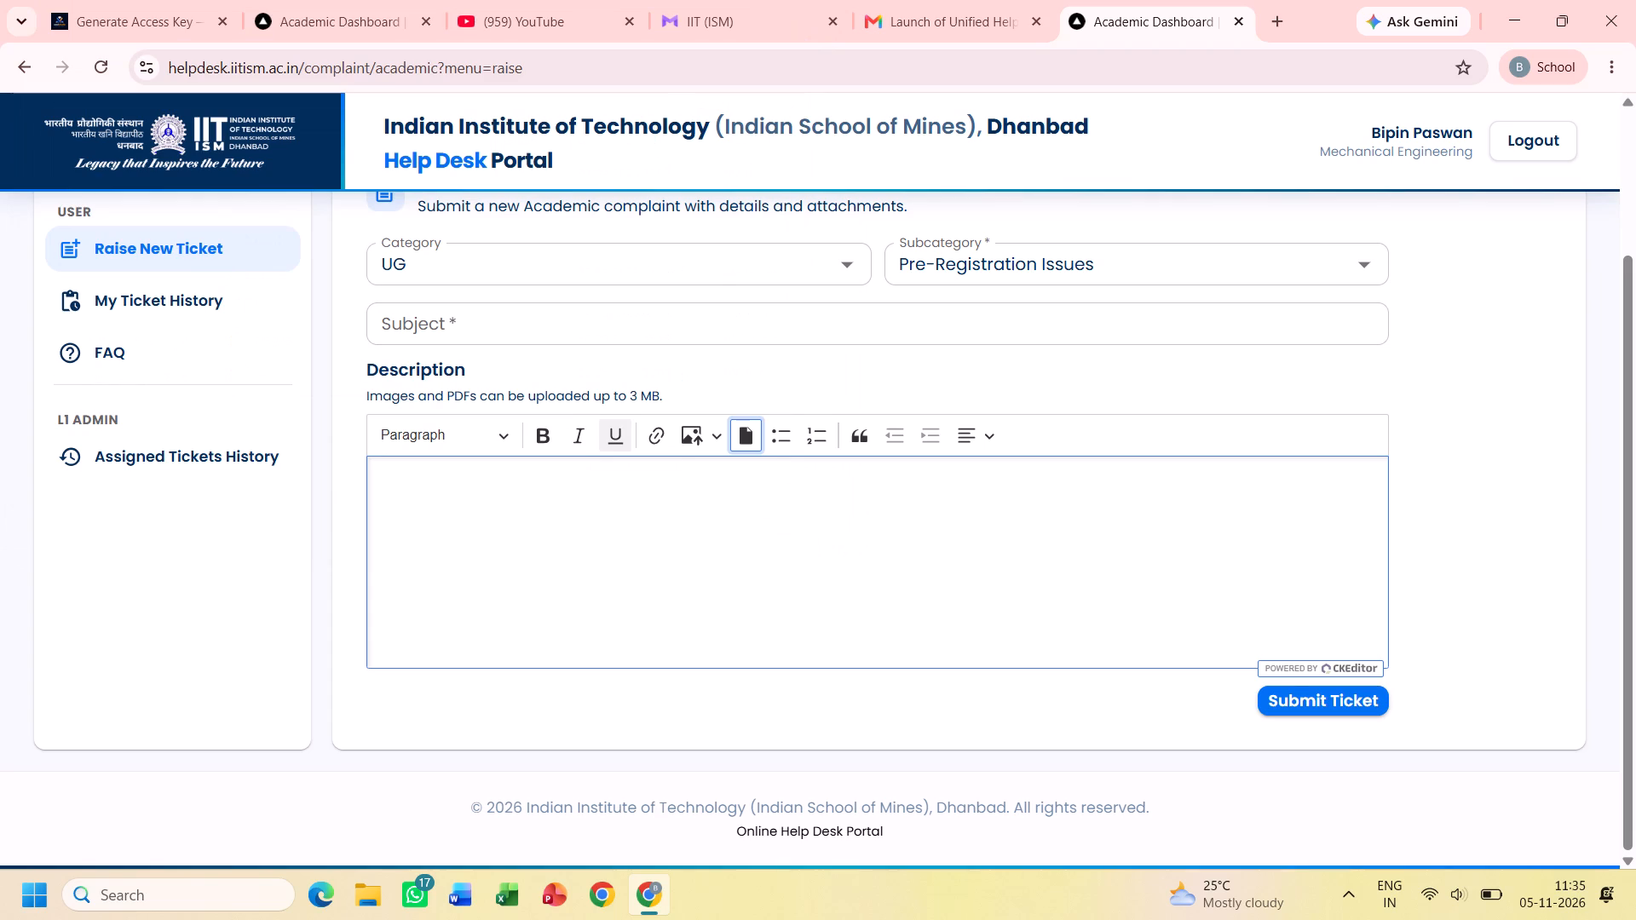
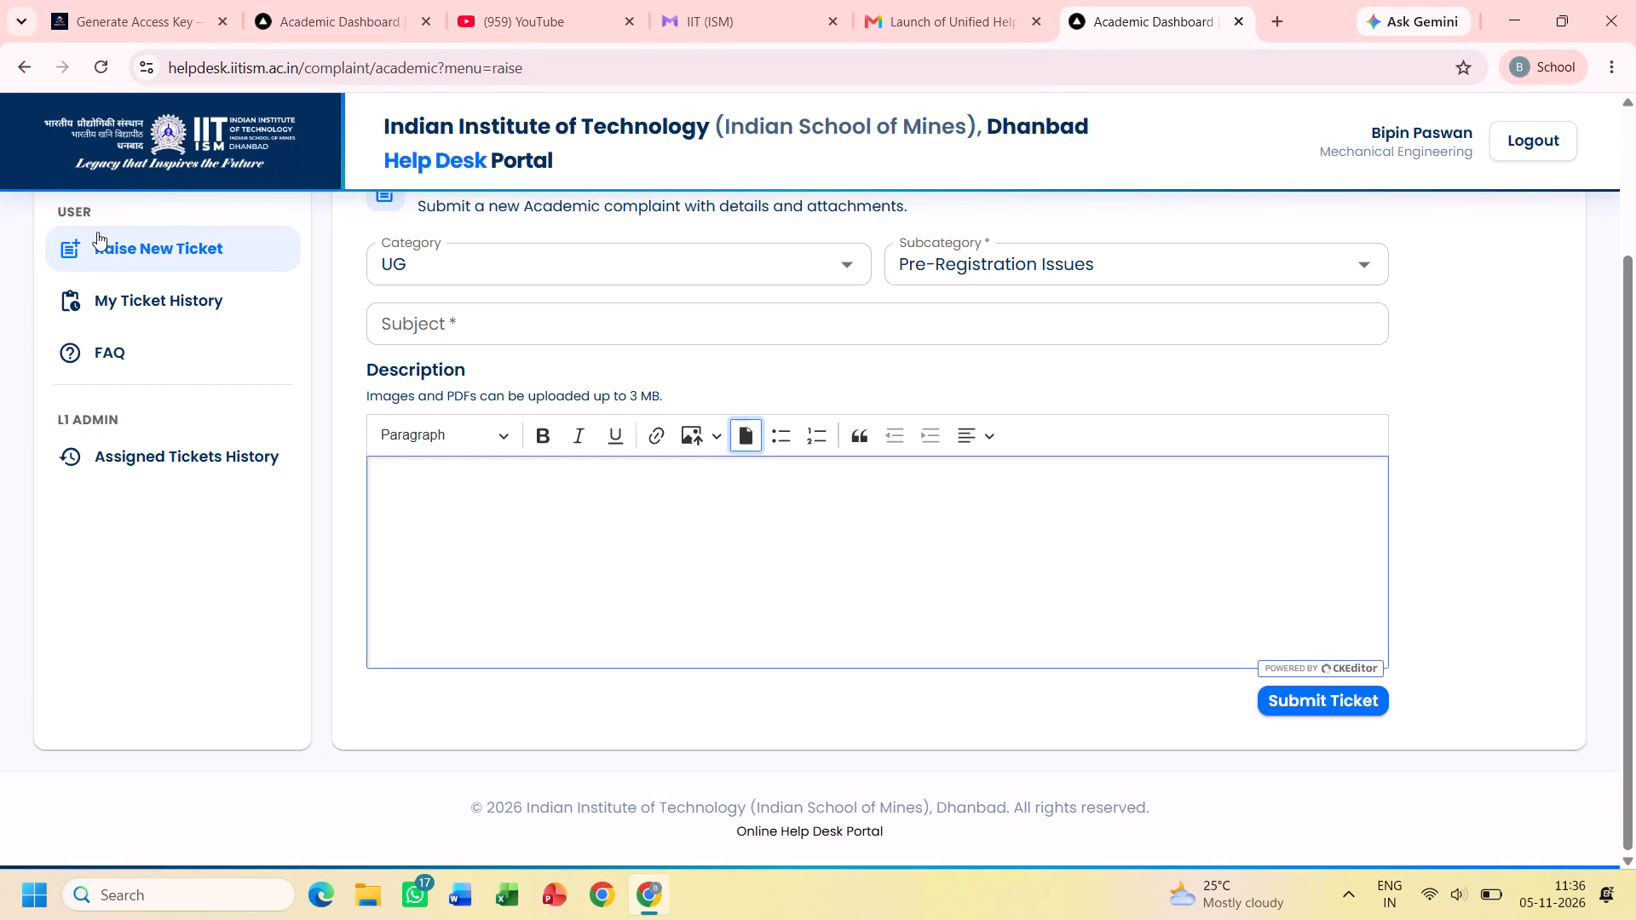
# Check My Ticket History and Assigned Tickets History for existing tickets.
pyautogui.click(141, 290)
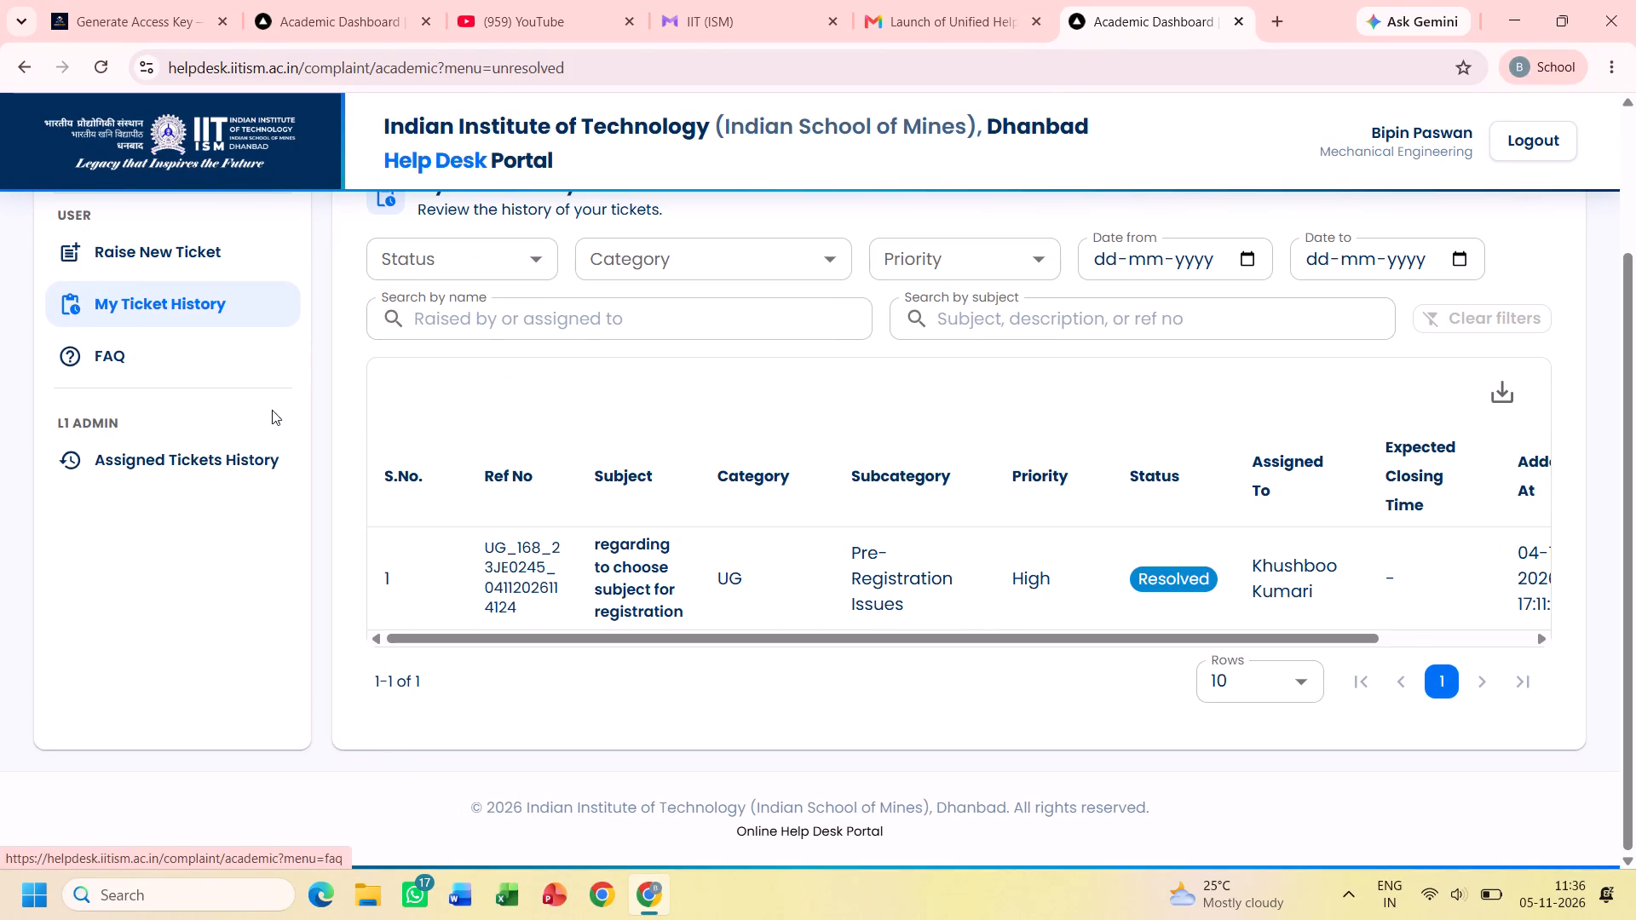
pyautogui.click(215, 456)
pyautogui.scroll(-1, 763, 468)
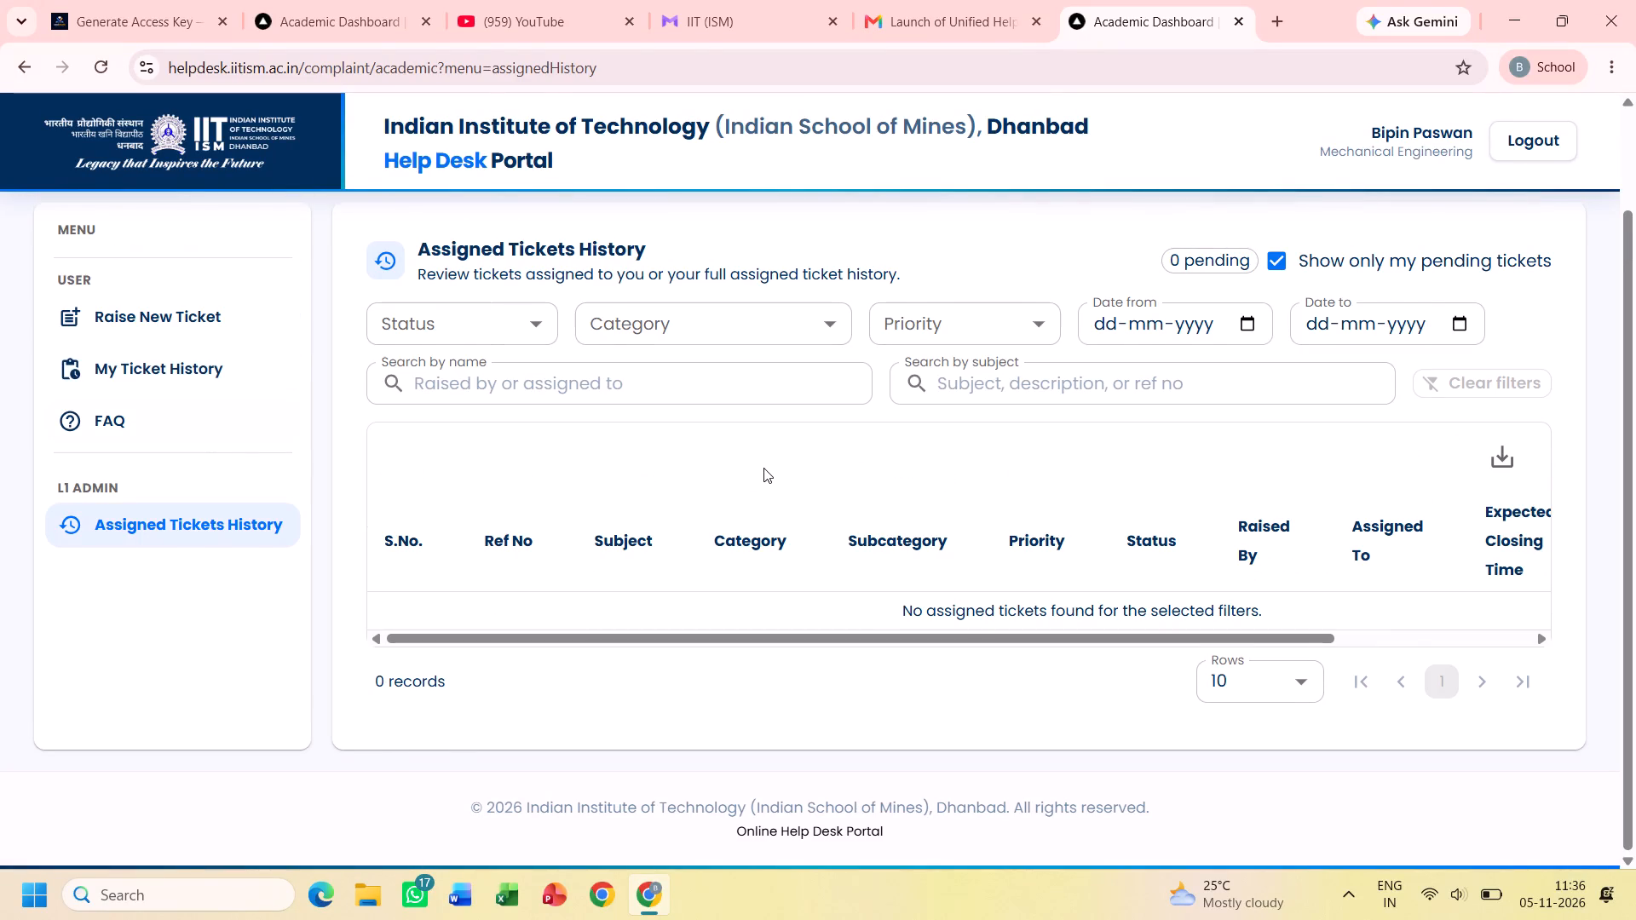
pyautogui.scroll(3, 763, 468)
# Examine the earlier ticket in My Ticket History, sorting the table by each column from Category through Added At.
pyautogui.click(199, 467)
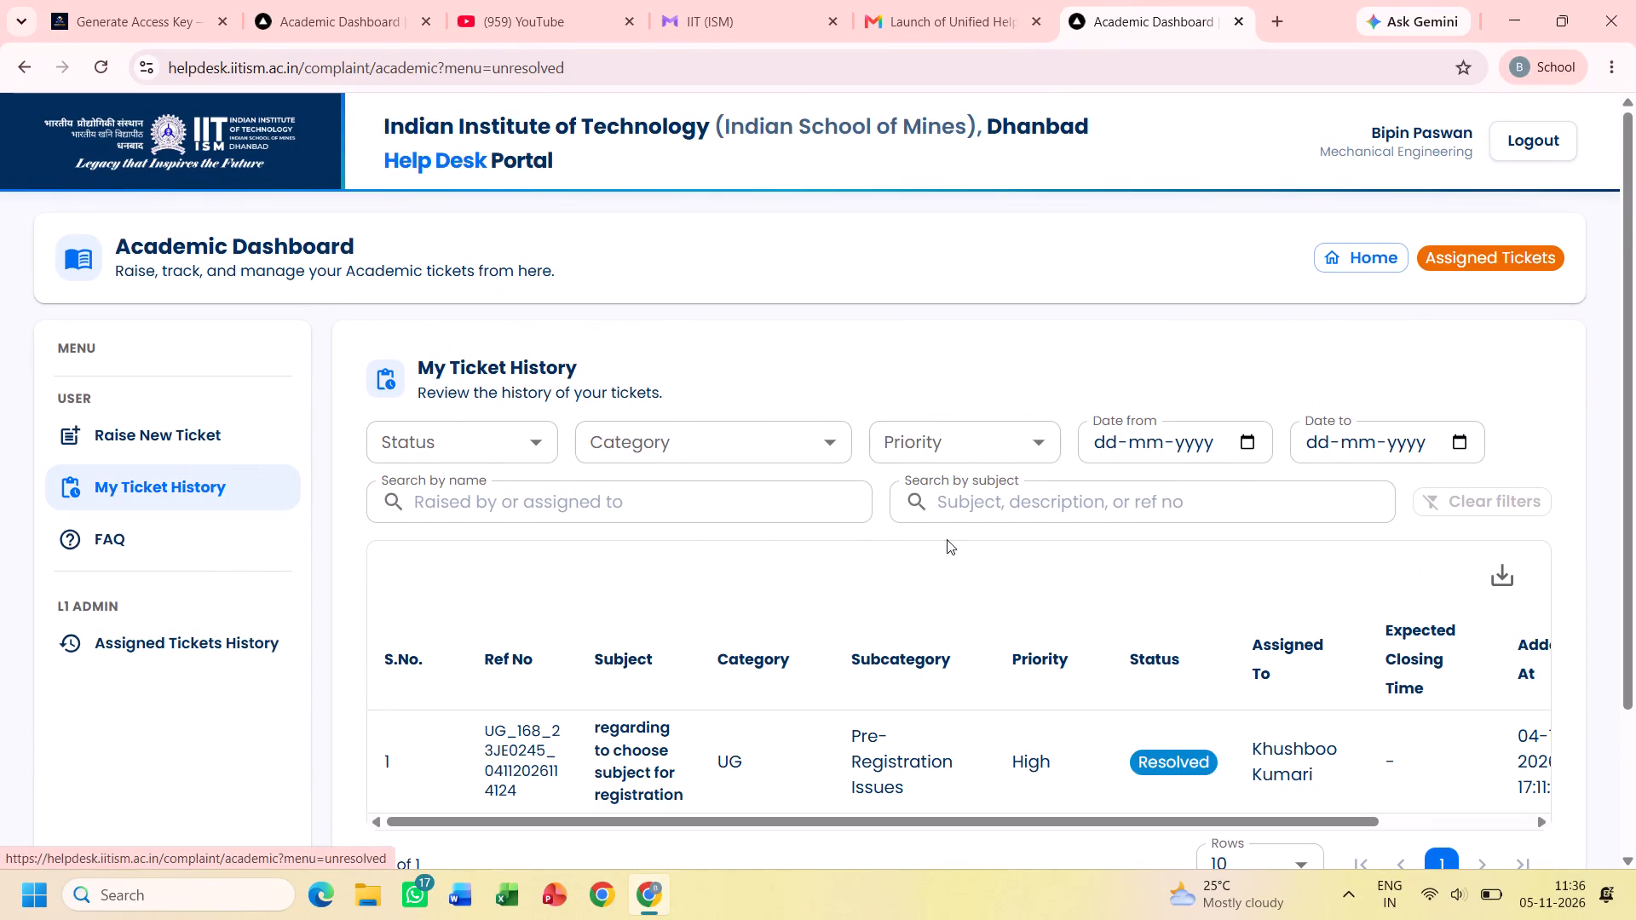
pyautogui.scroll(-1, 1178, 712)
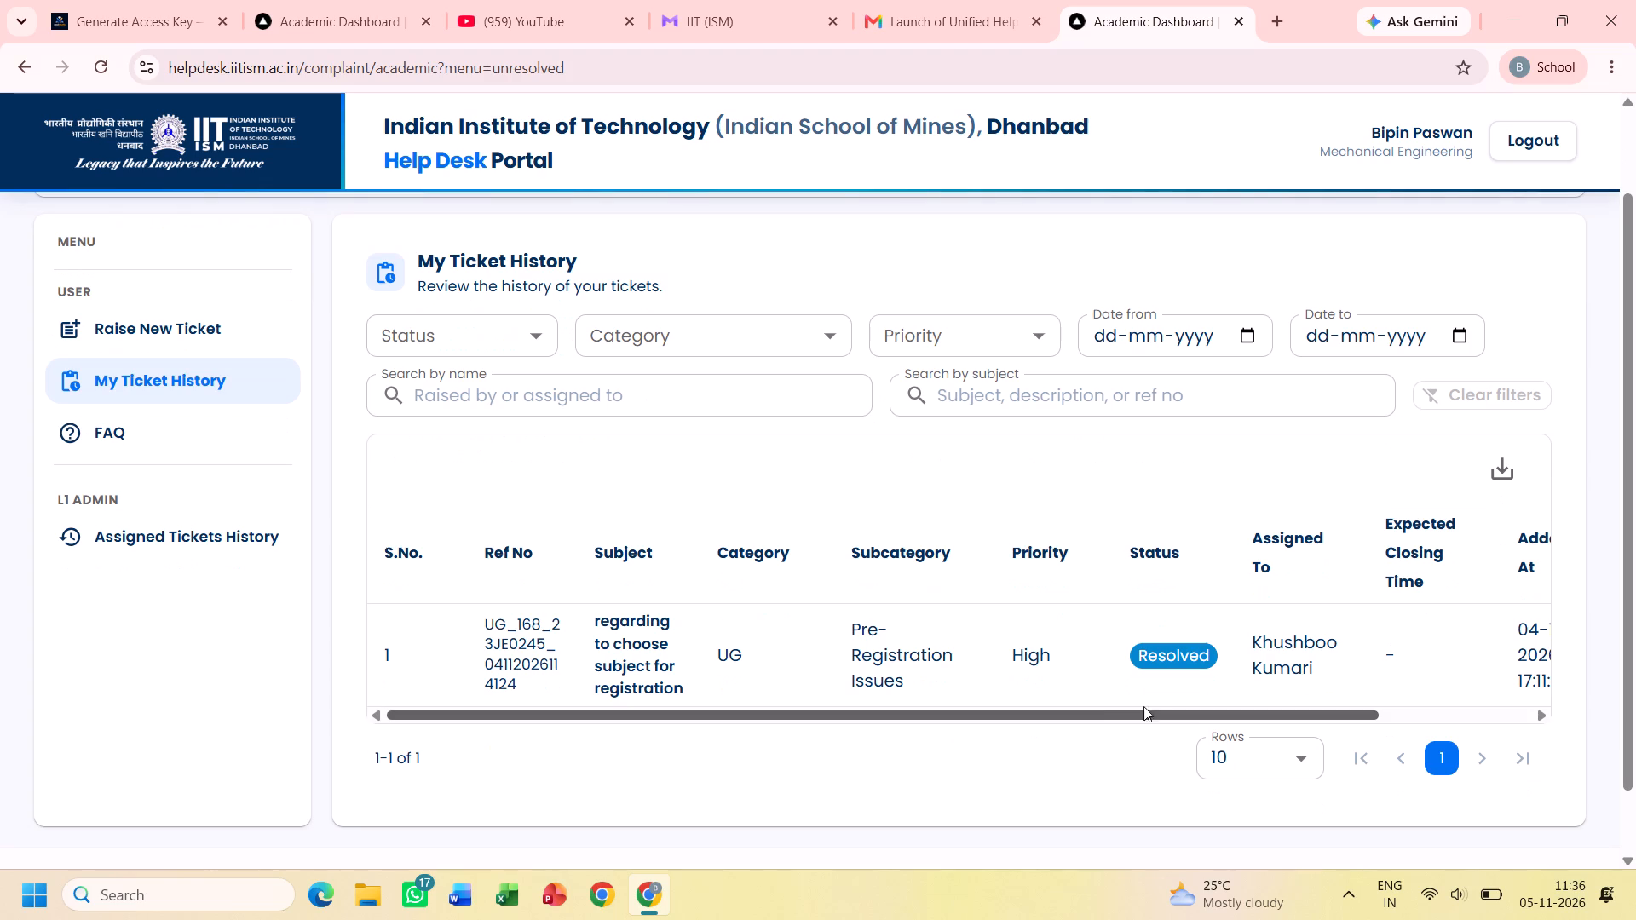
pyautogui.click(647, 659)
pyautogui.click(742, 545)
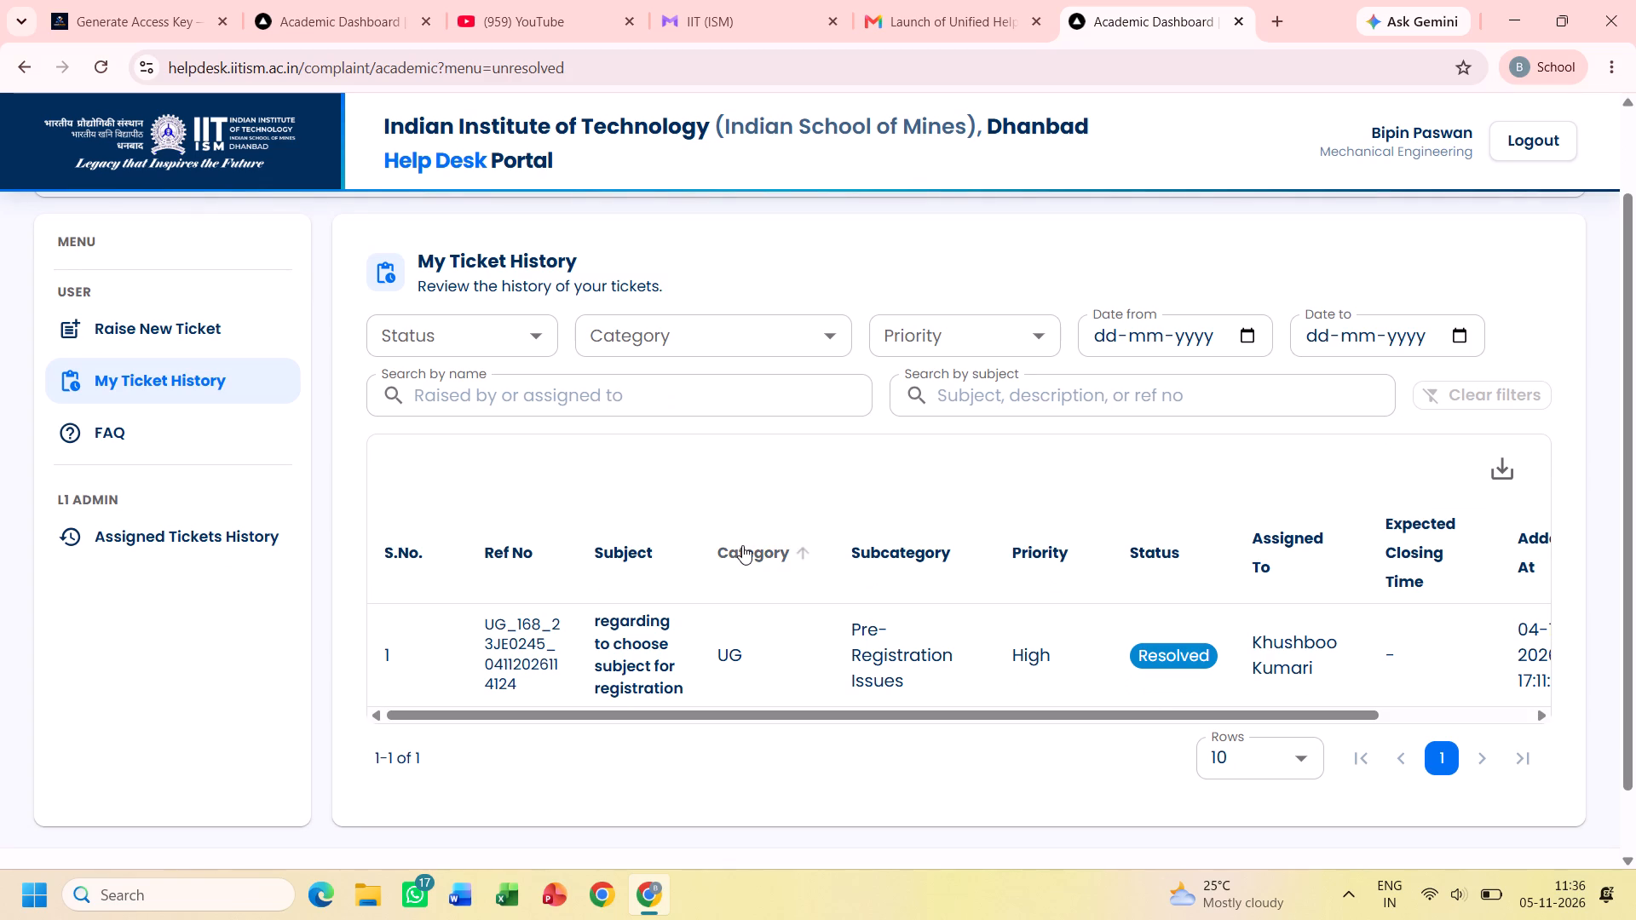
pyautogui.click(905, 548)
pyautogui.click(1025, 548)
pyautogui.click(1155, 549)
pyautogui.click(1300, 542)
pyautogui.click(1426, 553)
pyautogui.scroll(-2, 1426, 553)
pyautogui.click(1524, 484)
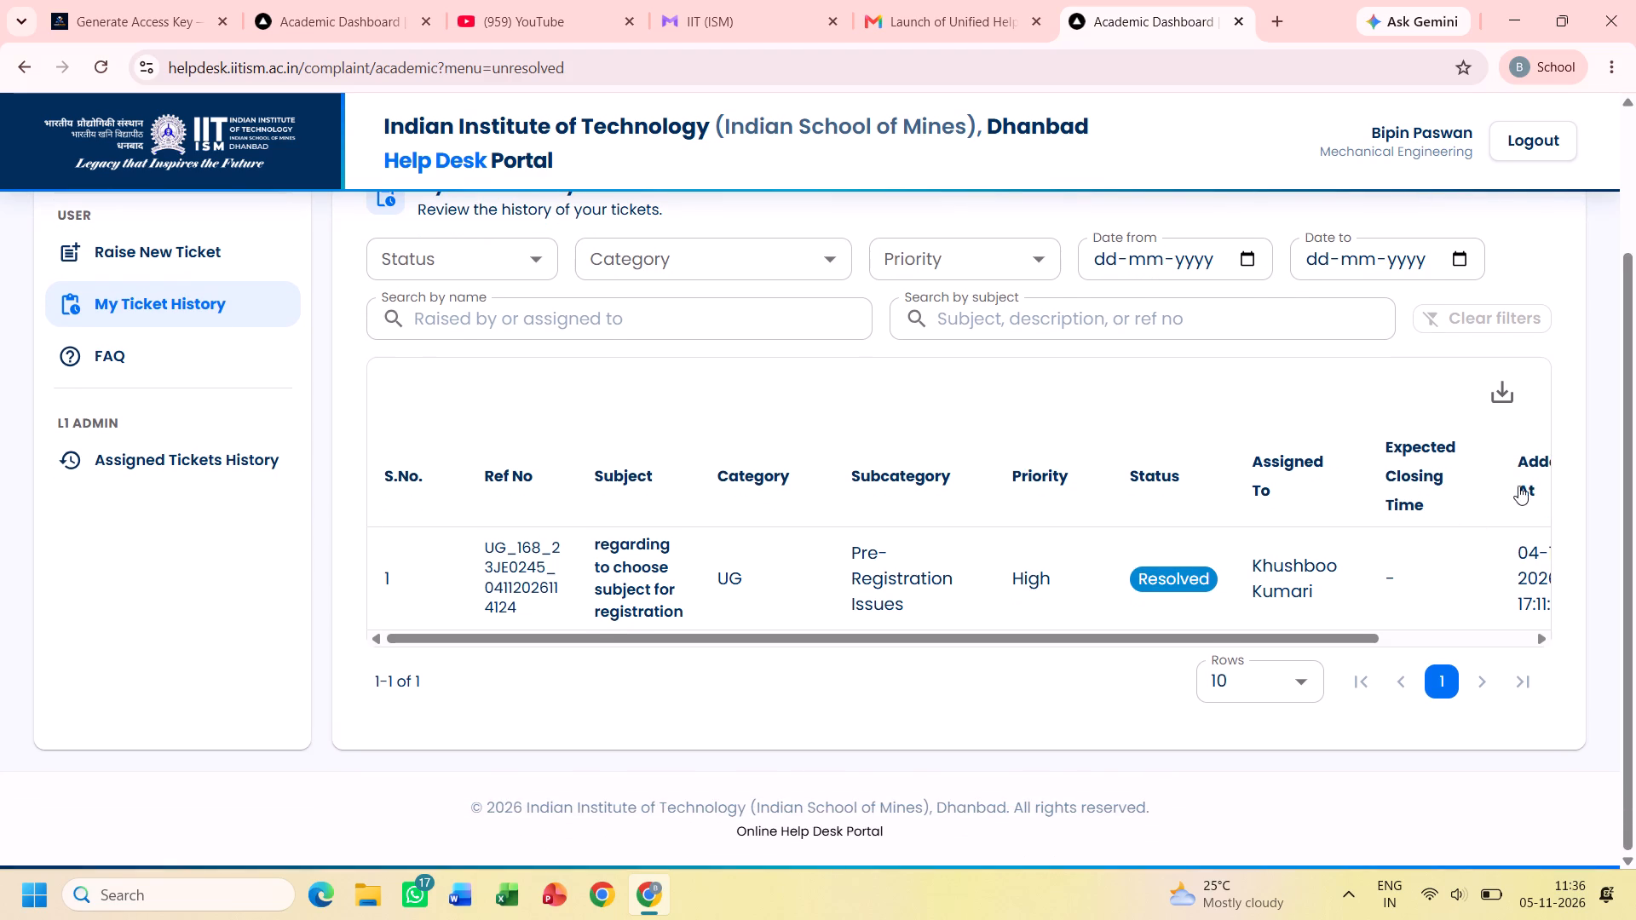
pyautogui.scroll(3, 1314, 515)
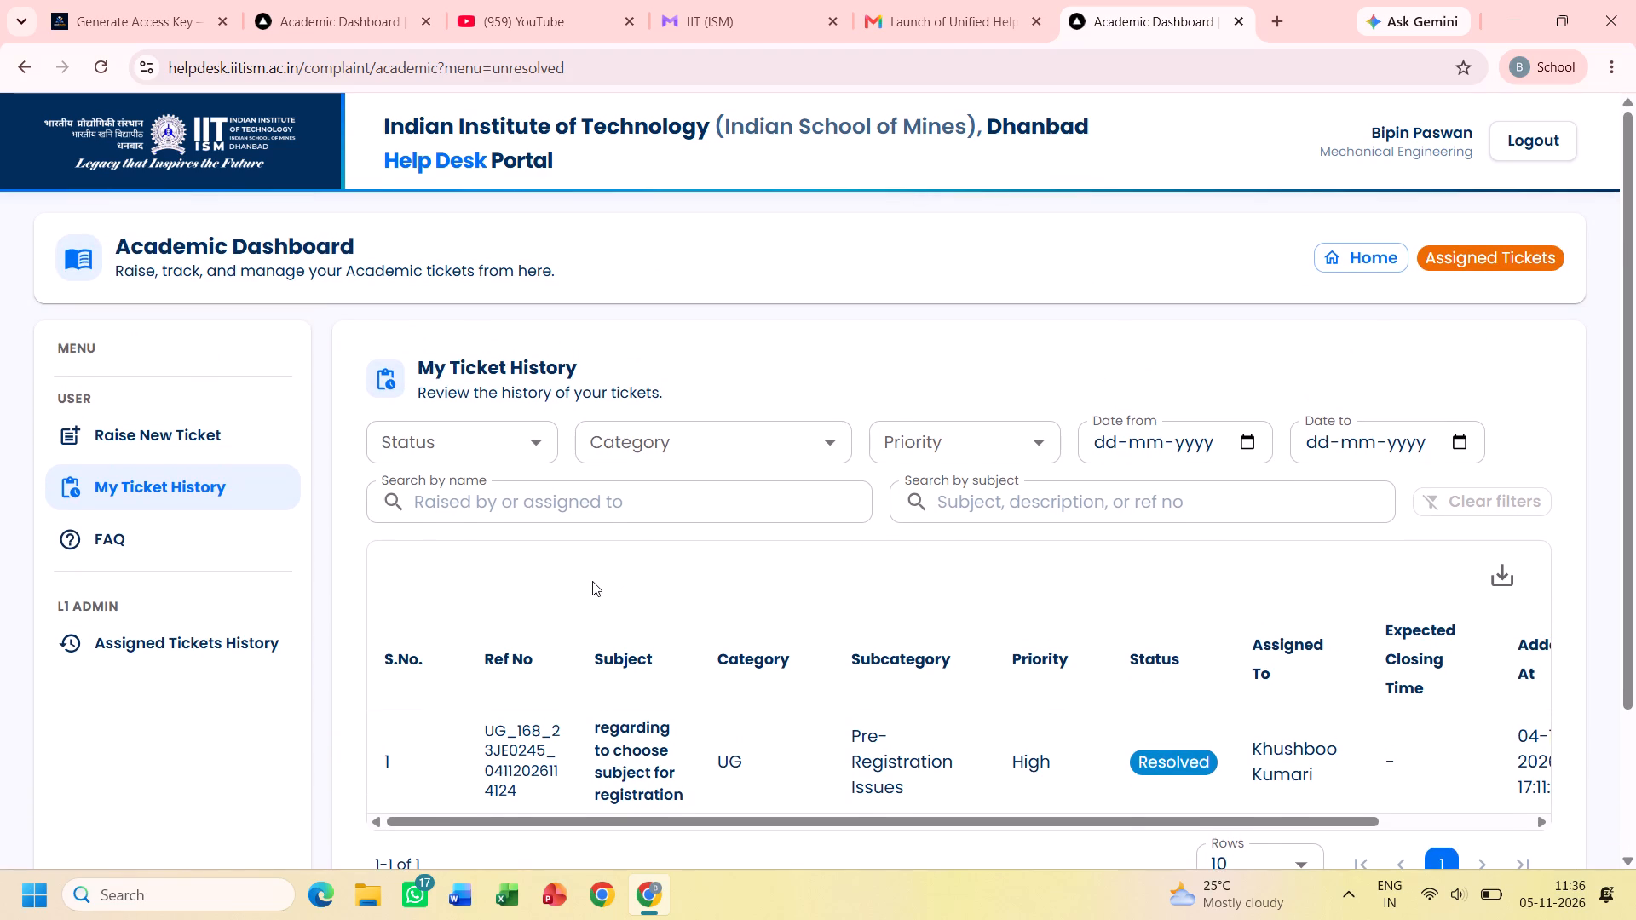
pyautogui.scroll(1, 169, 544)
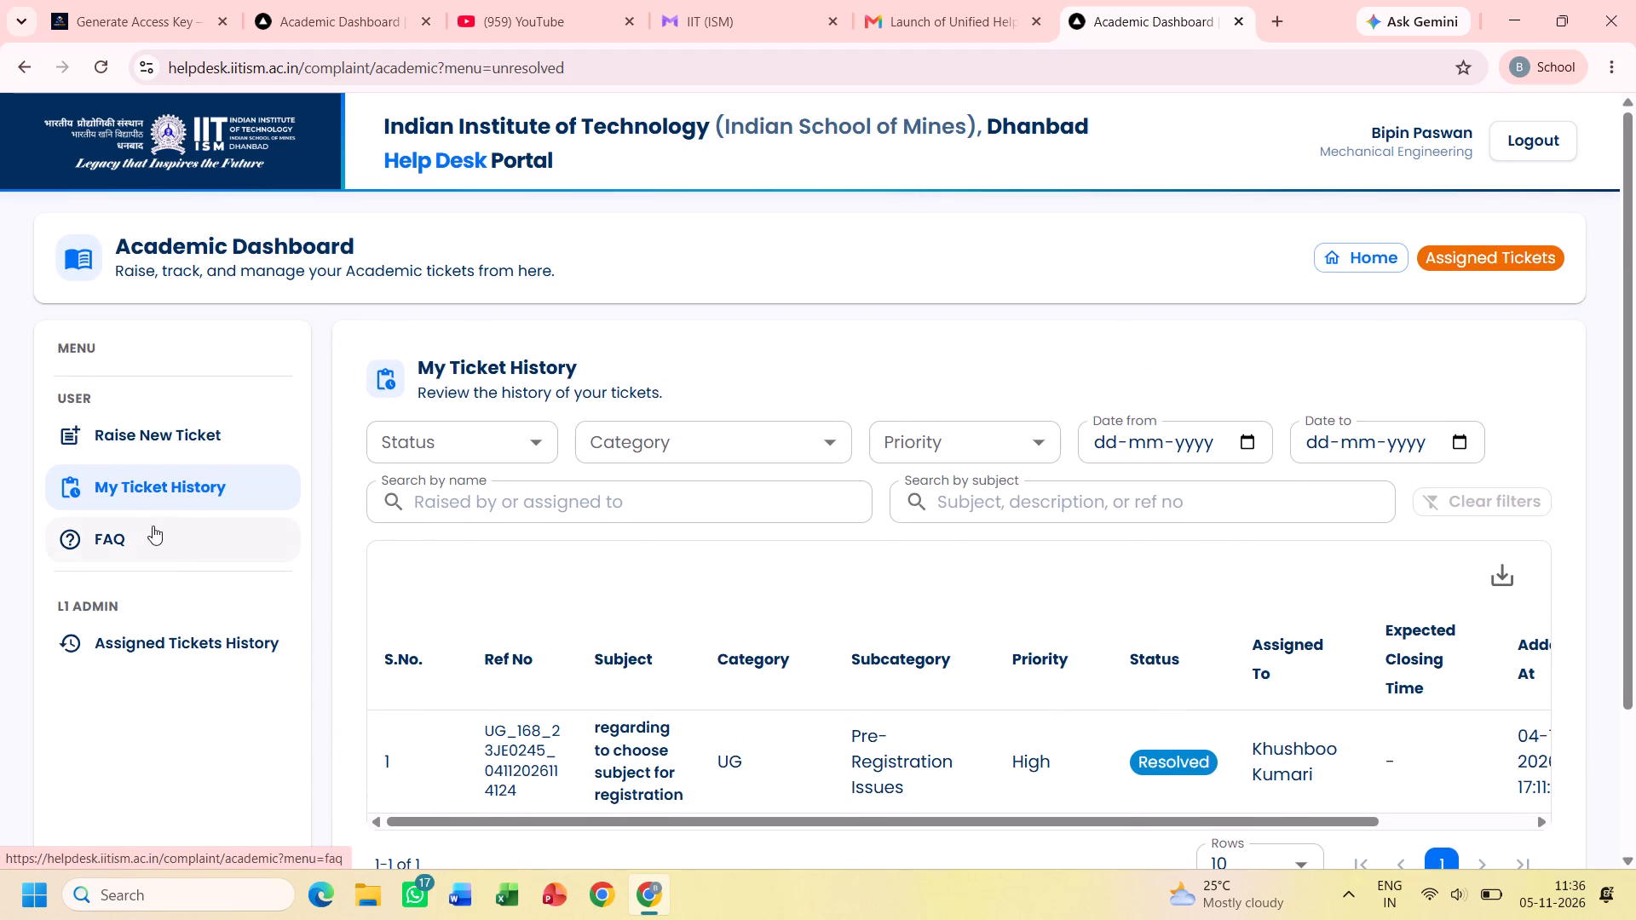
# Review the Assigned Tickets History once more for pending tickets.
pyautogui.click(158, 666)
pyautogui.click(163, 647)
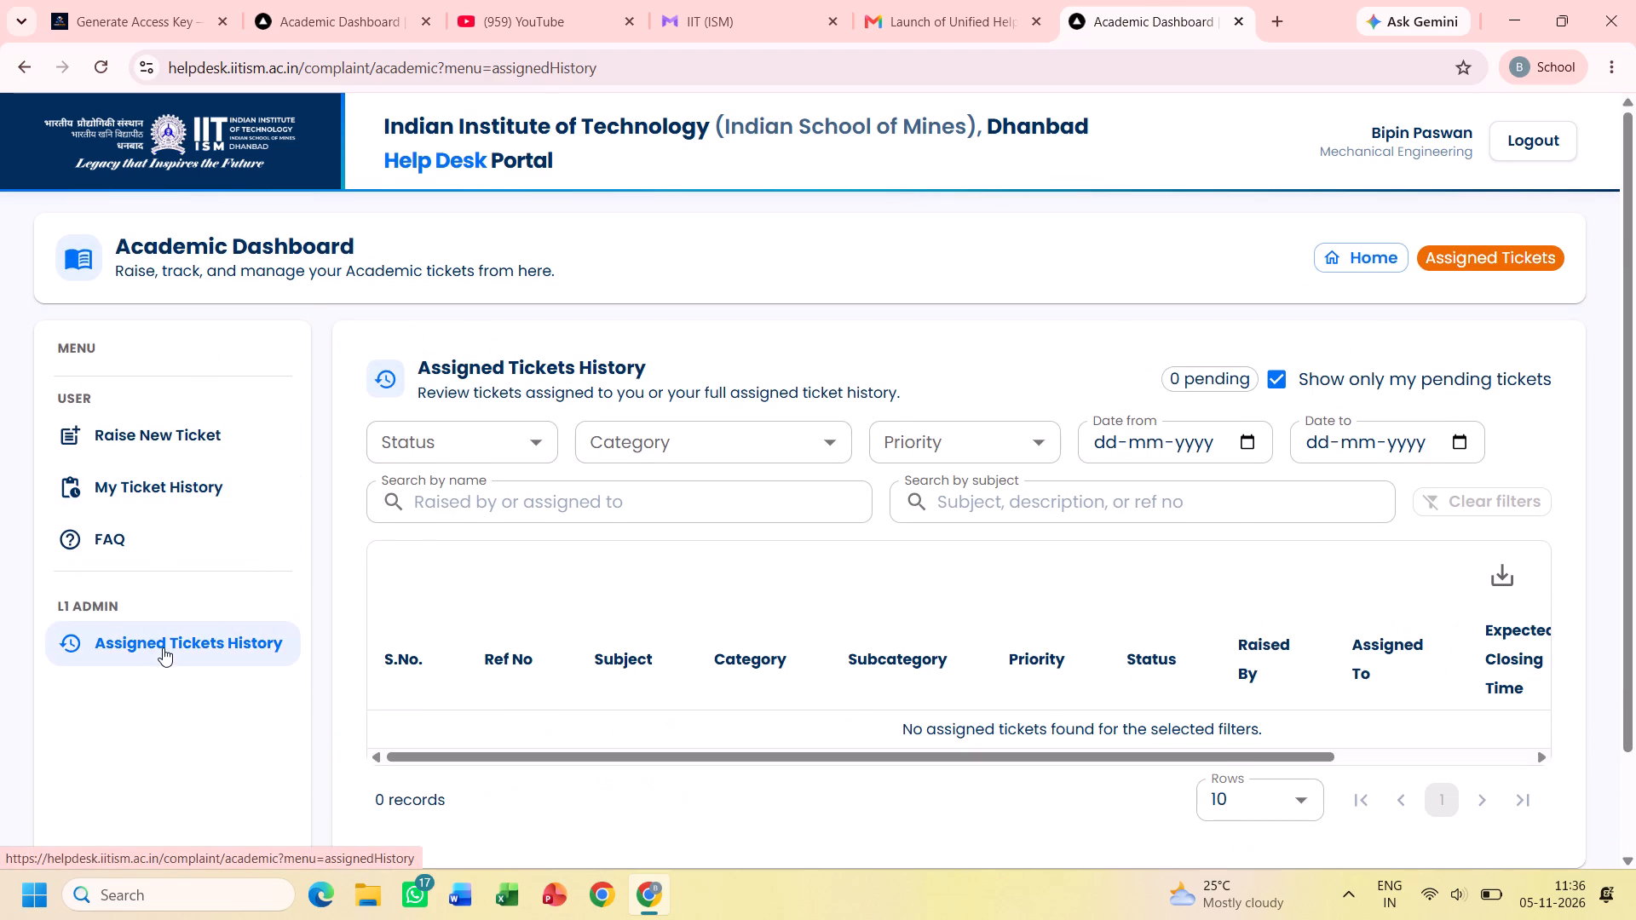
pyautogui.scroll(-2, 647, 579)
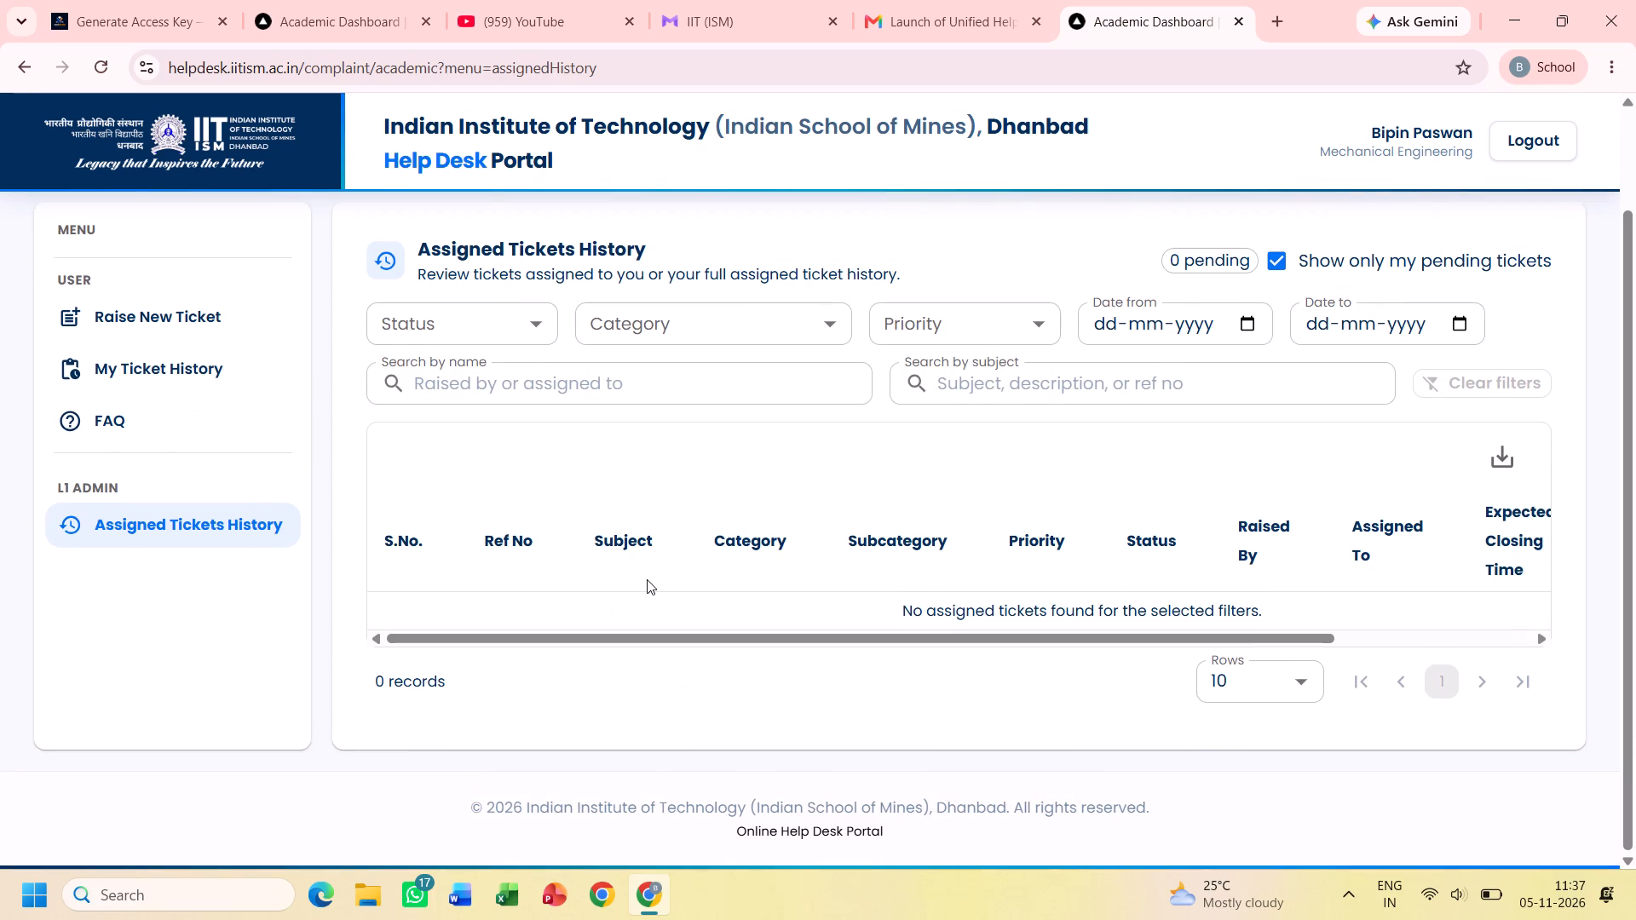
pyautogui.scroll(3, 647, 579)
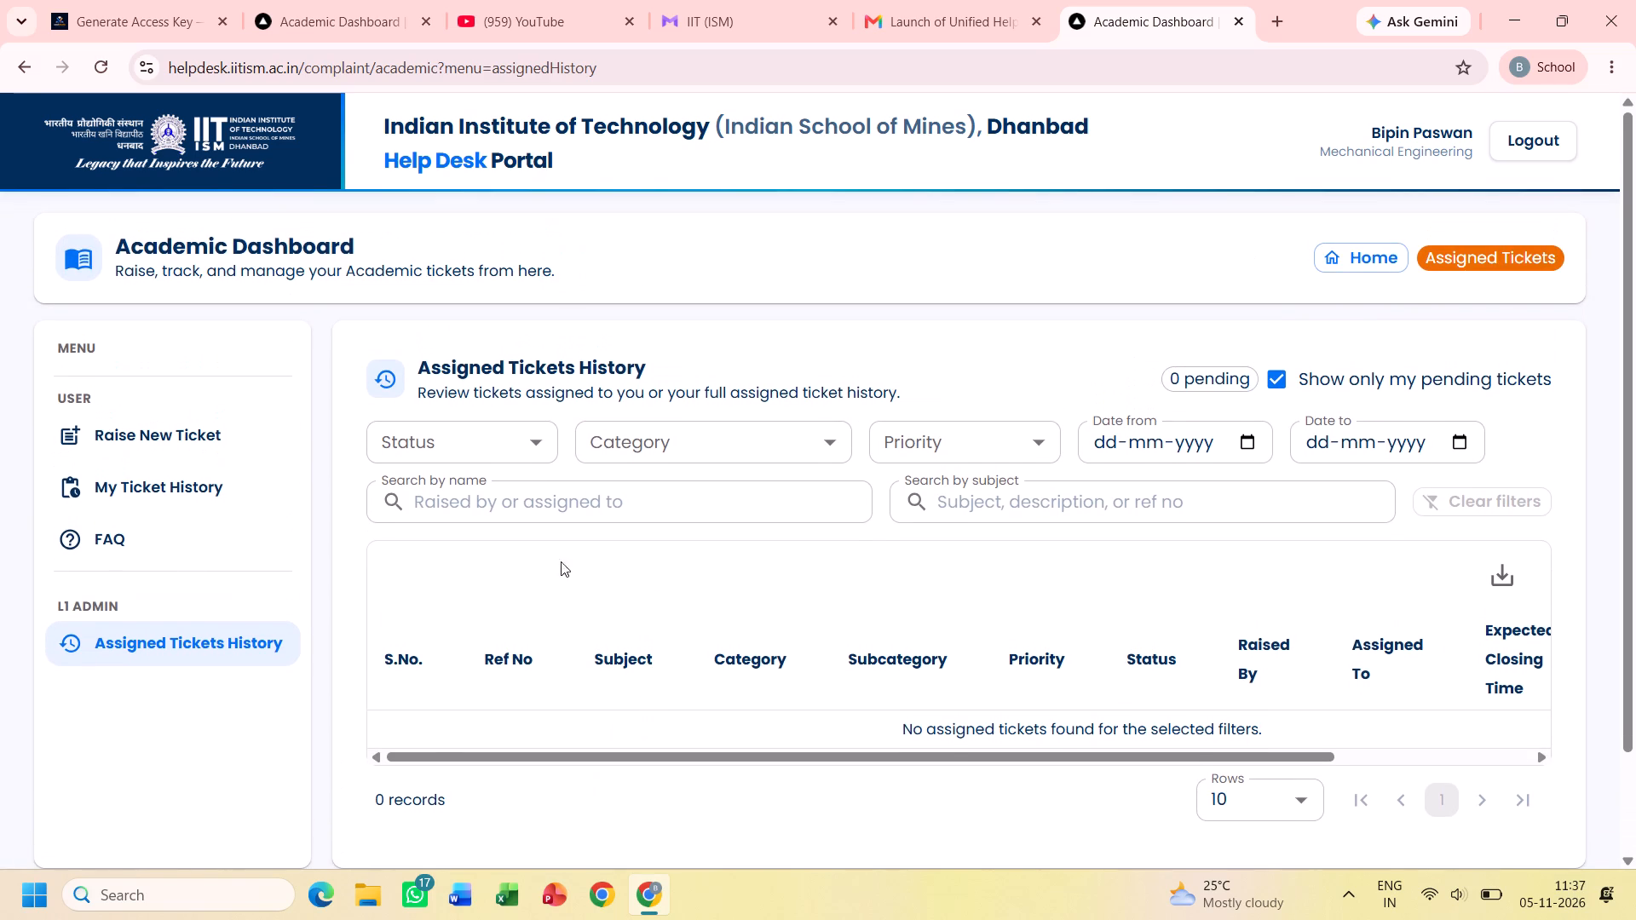
# Start a new ticket with category UG and subcategory Pre-Registration Issues.
pyautogui.click(112, 431)
pyautogui.click(522, 455)
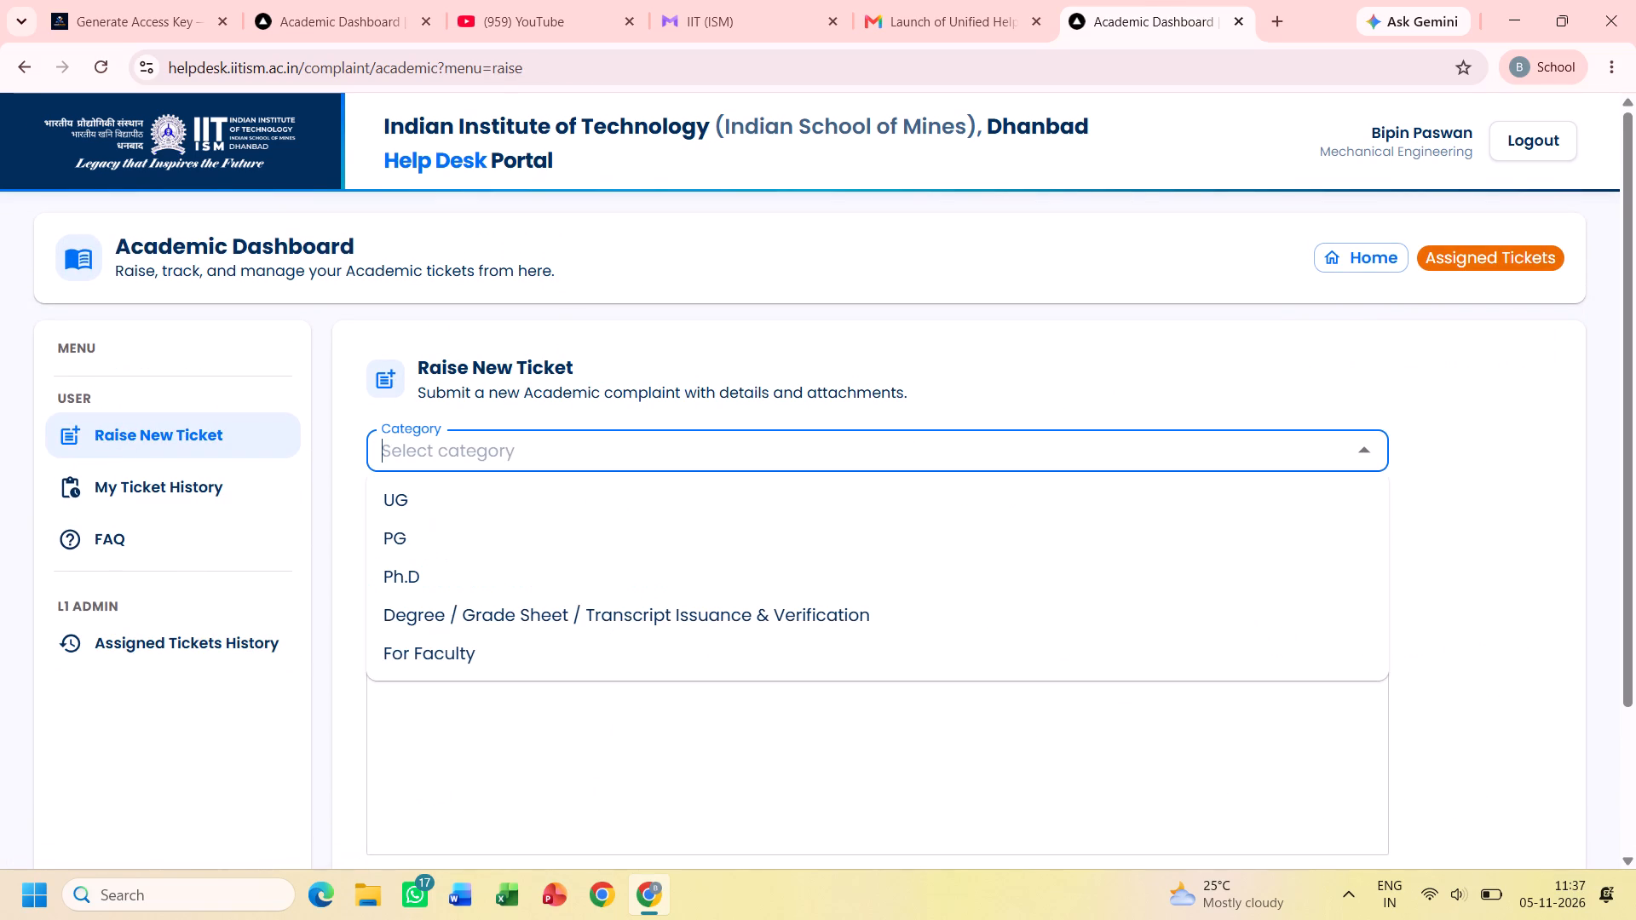
pyautogui.click(446, 493)
pyautogui.scroll(-1, 680, 497)
pyautogui.click(1028, 342)
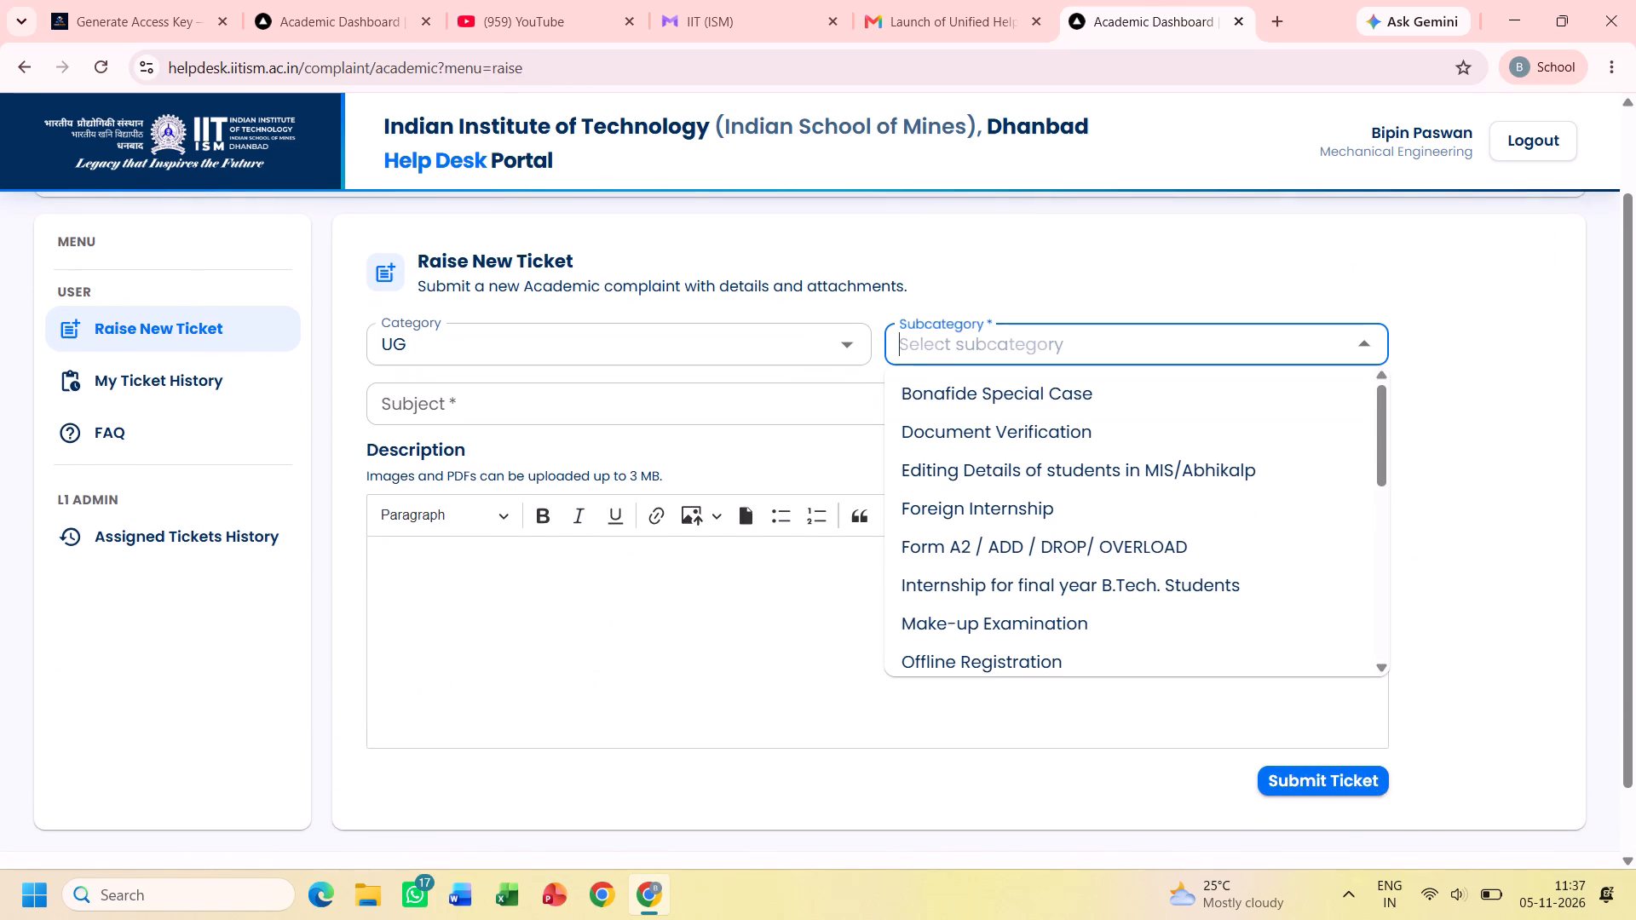
pyautogui.scroll(-2, 1003, 516)
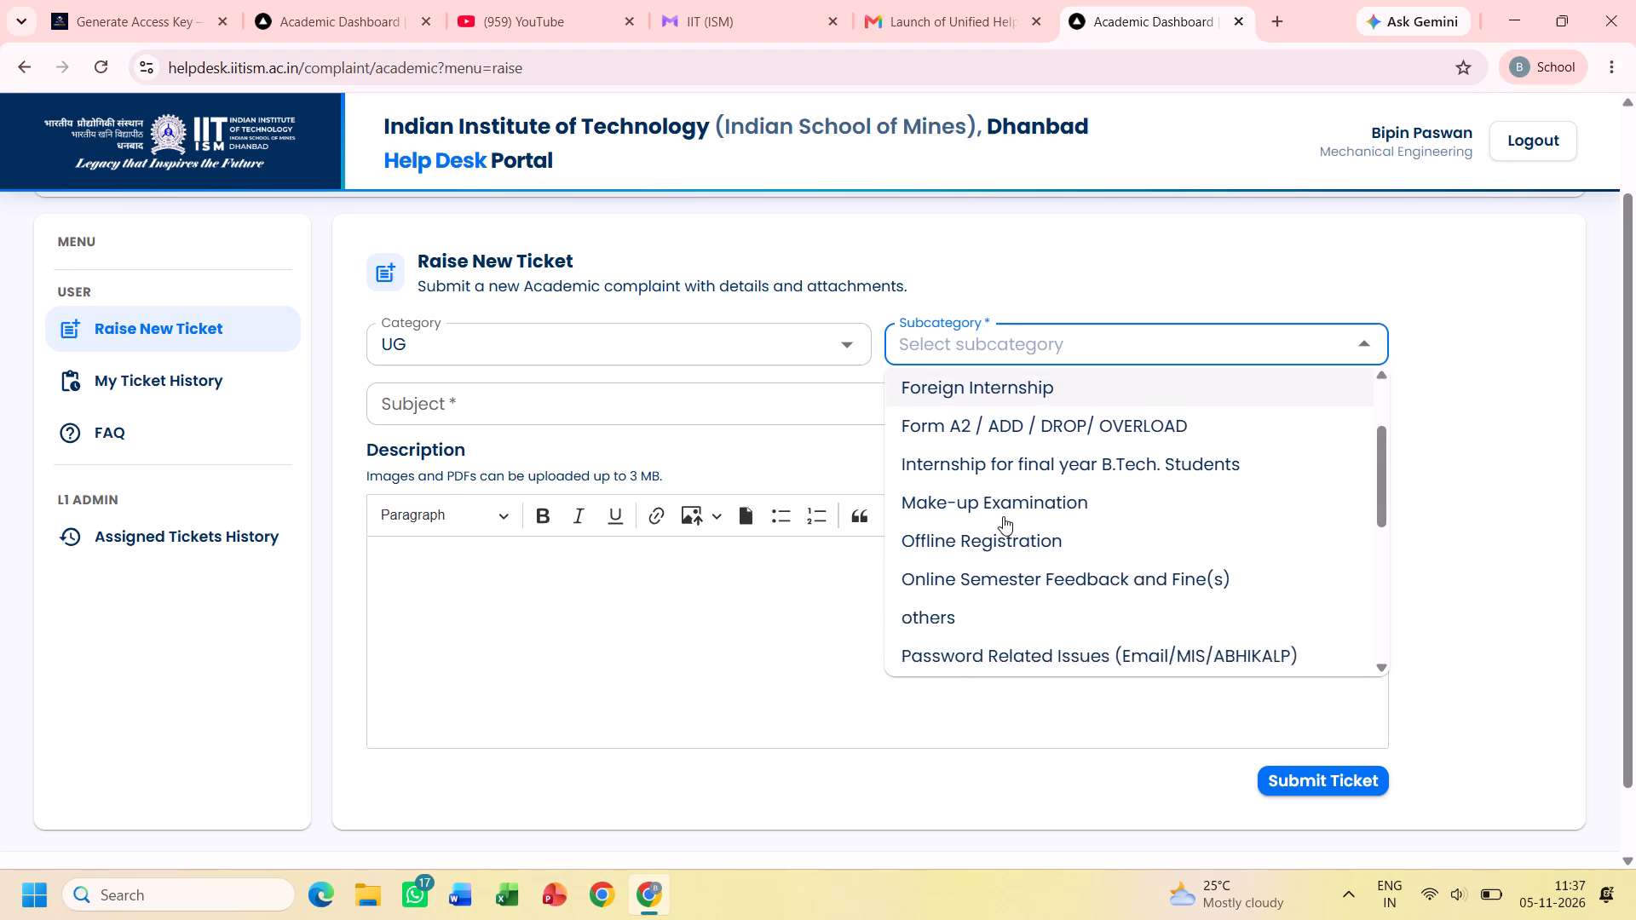
pyautogui.scroll(-1, 1003, 516)
pyautogui.click(975, 493)
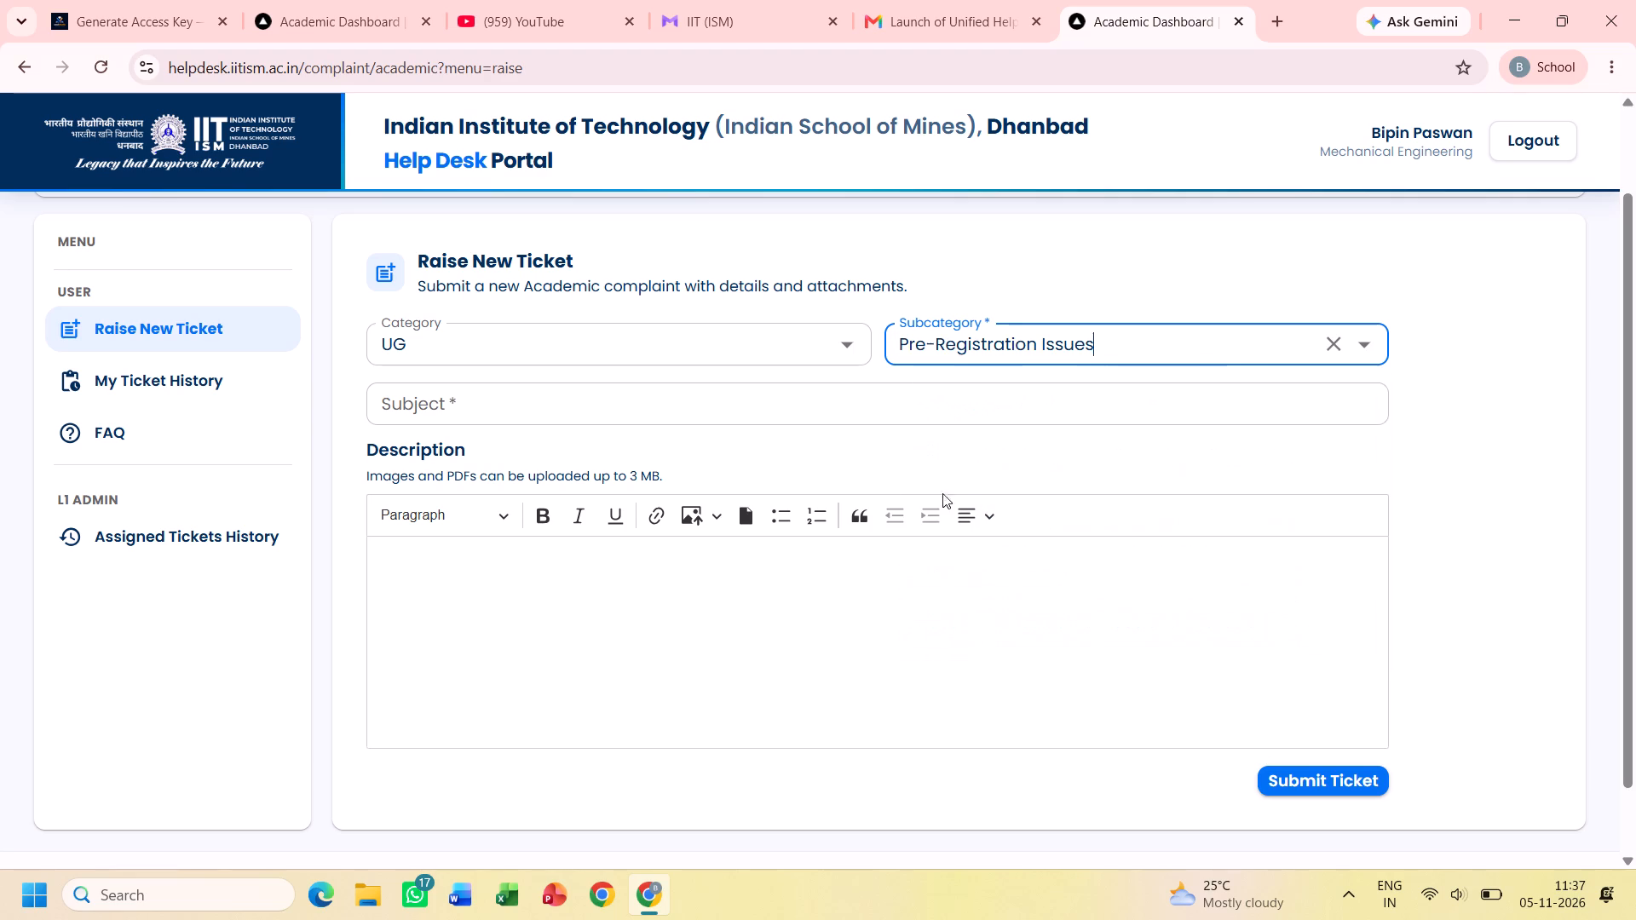
# Open the new ticket's subject for entry.
pyautogui.click(537, 394)
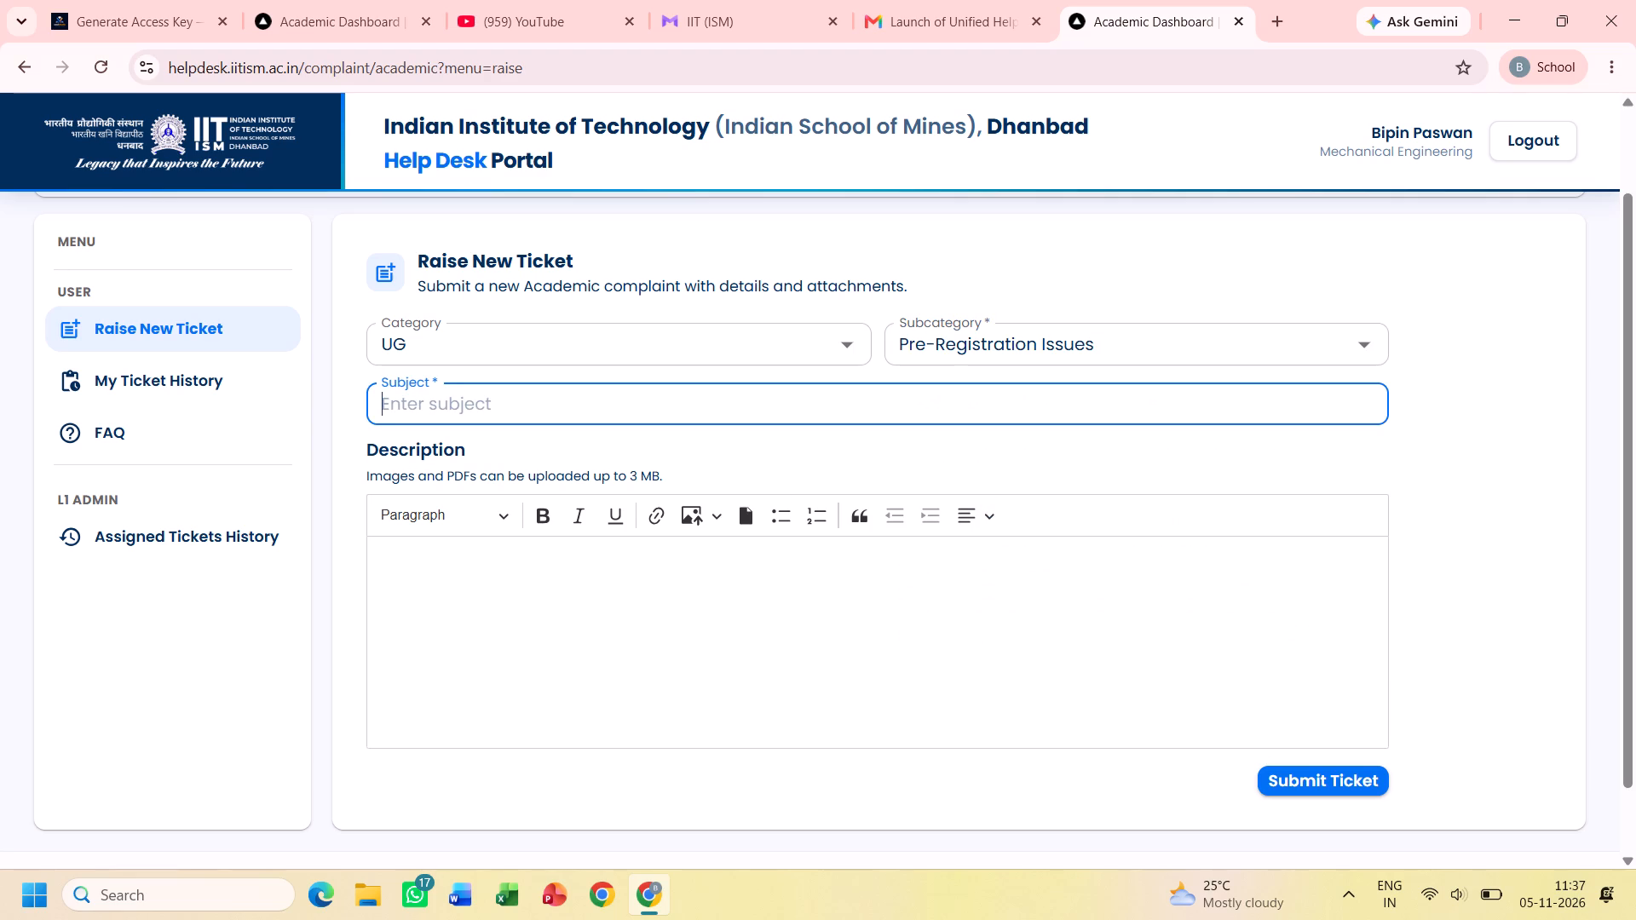
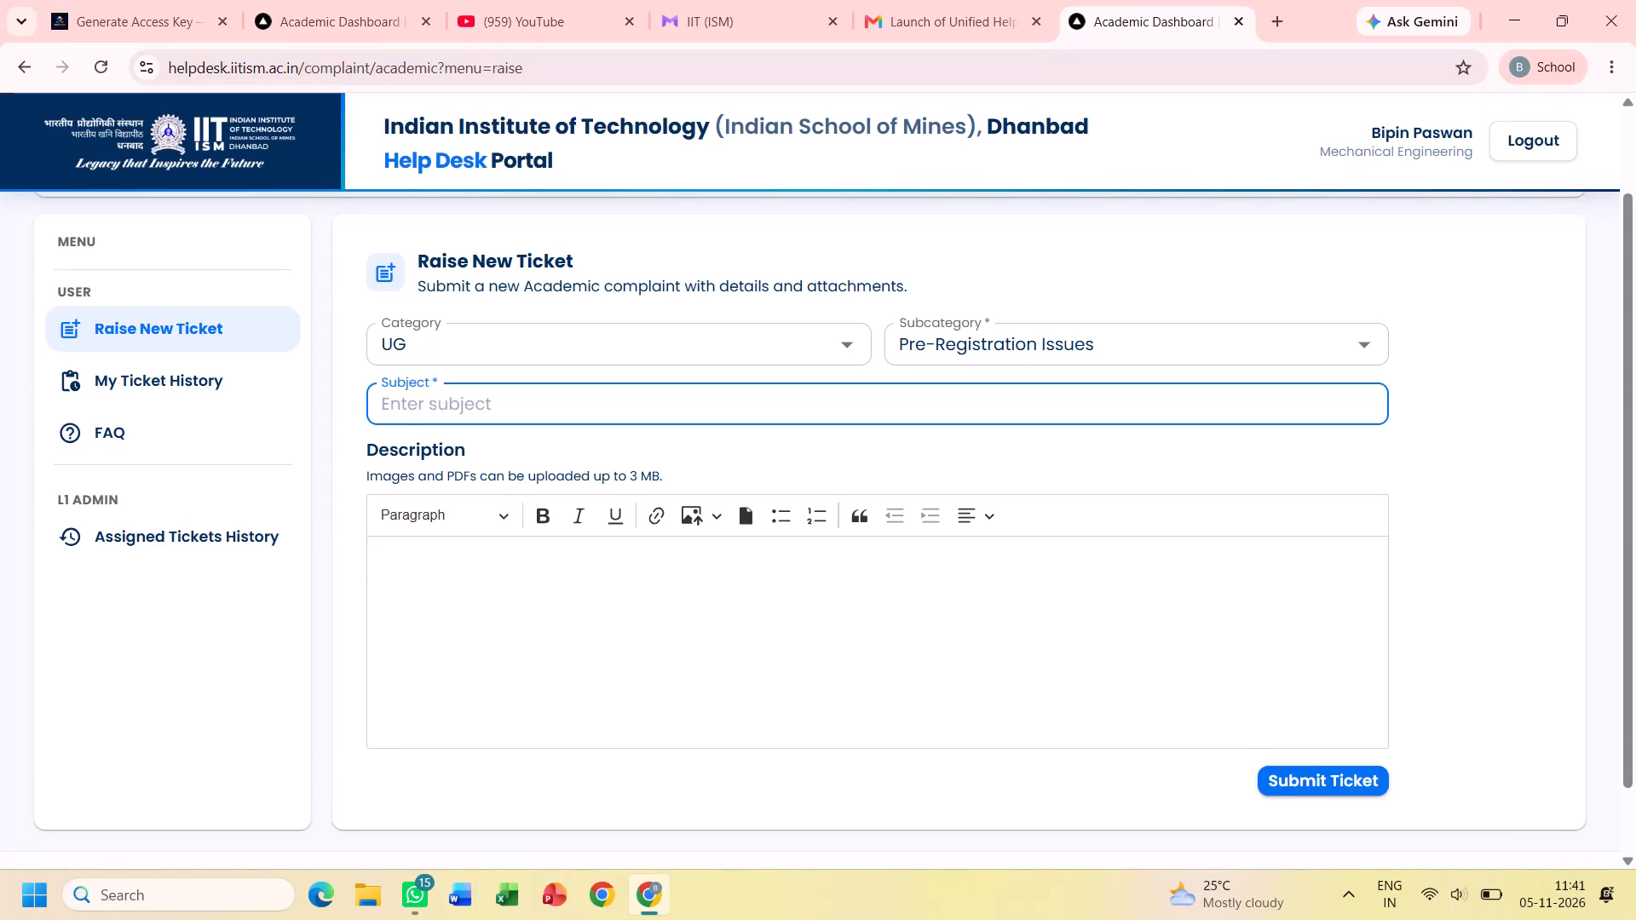
# Paste the copied complaint about the winter semester credit limit blocking subject selection and registration into the ticket's description.
pyautogui.click(402, 578)
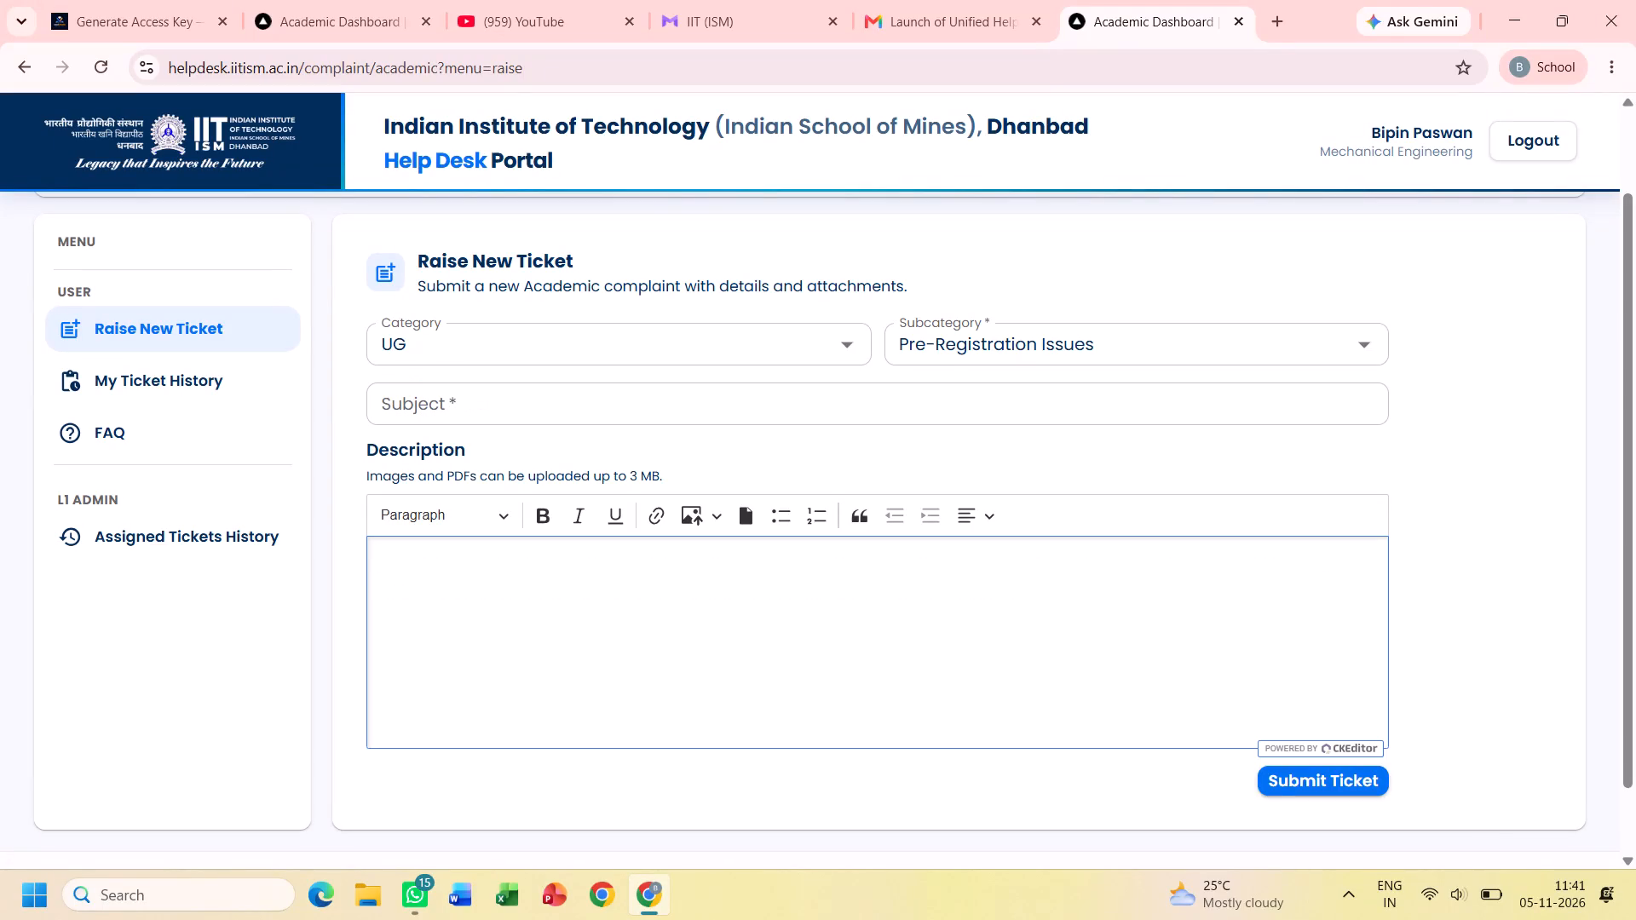
pyautogui.hotkey('ctrl', 'v')
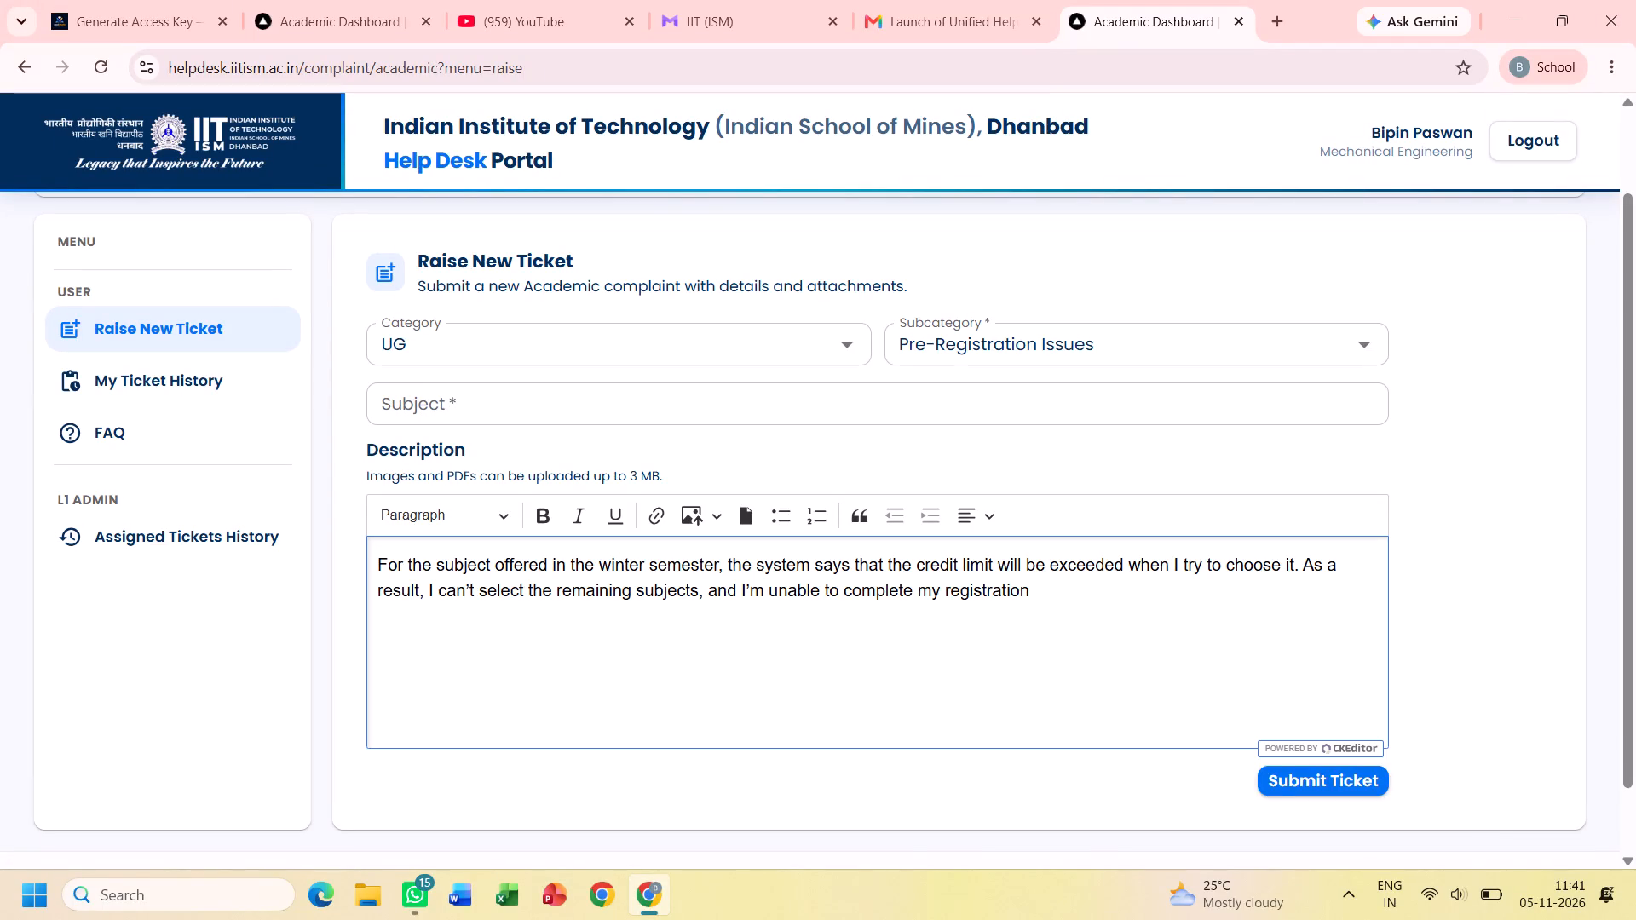
# Insert the image prephoto from the Downloads folder into the description below the complaint text.
pyautogui.scroll(2, 585, 679)
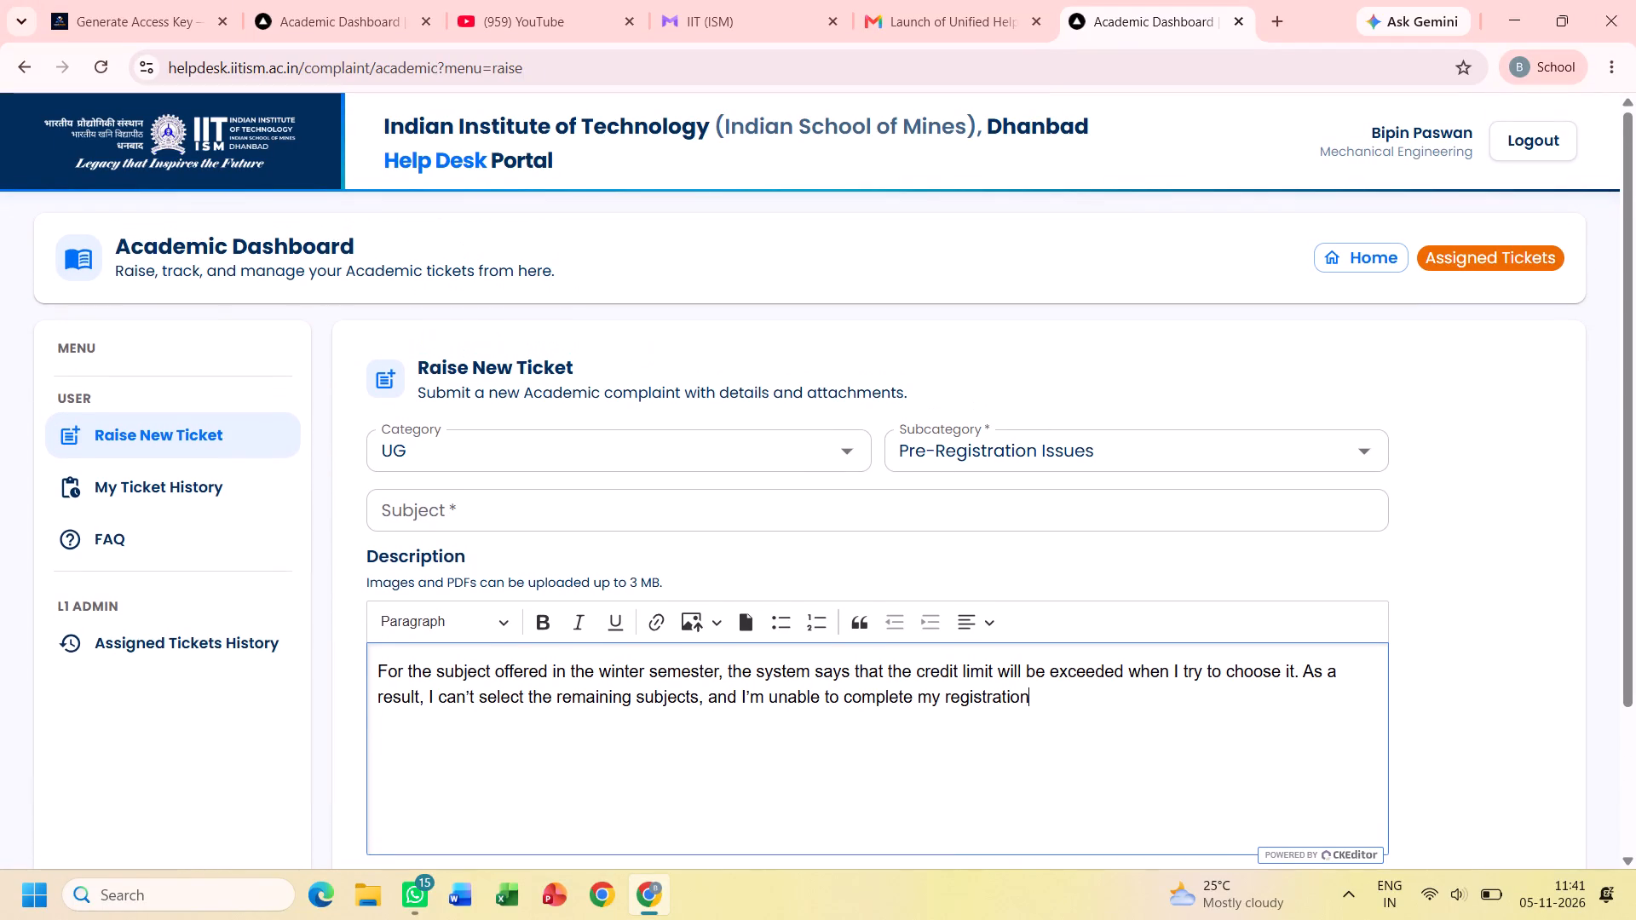
pyautogui.scroll(1, 585, 679)
pyautogui.click(690, 631)
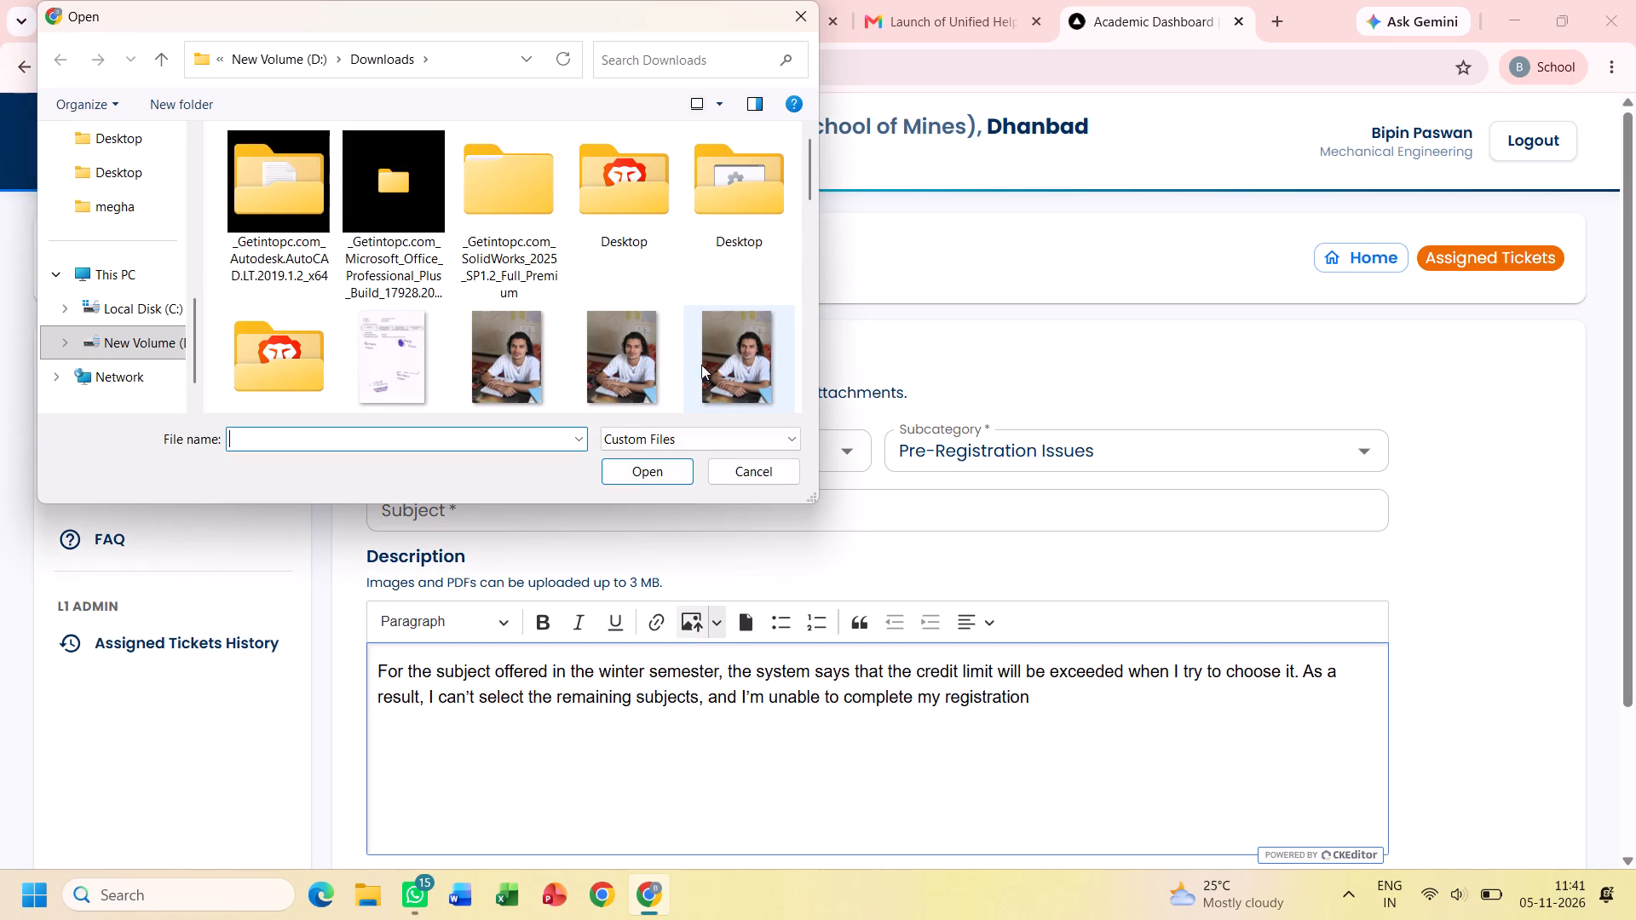
pyautogui.scroll(-2, 641, 322)
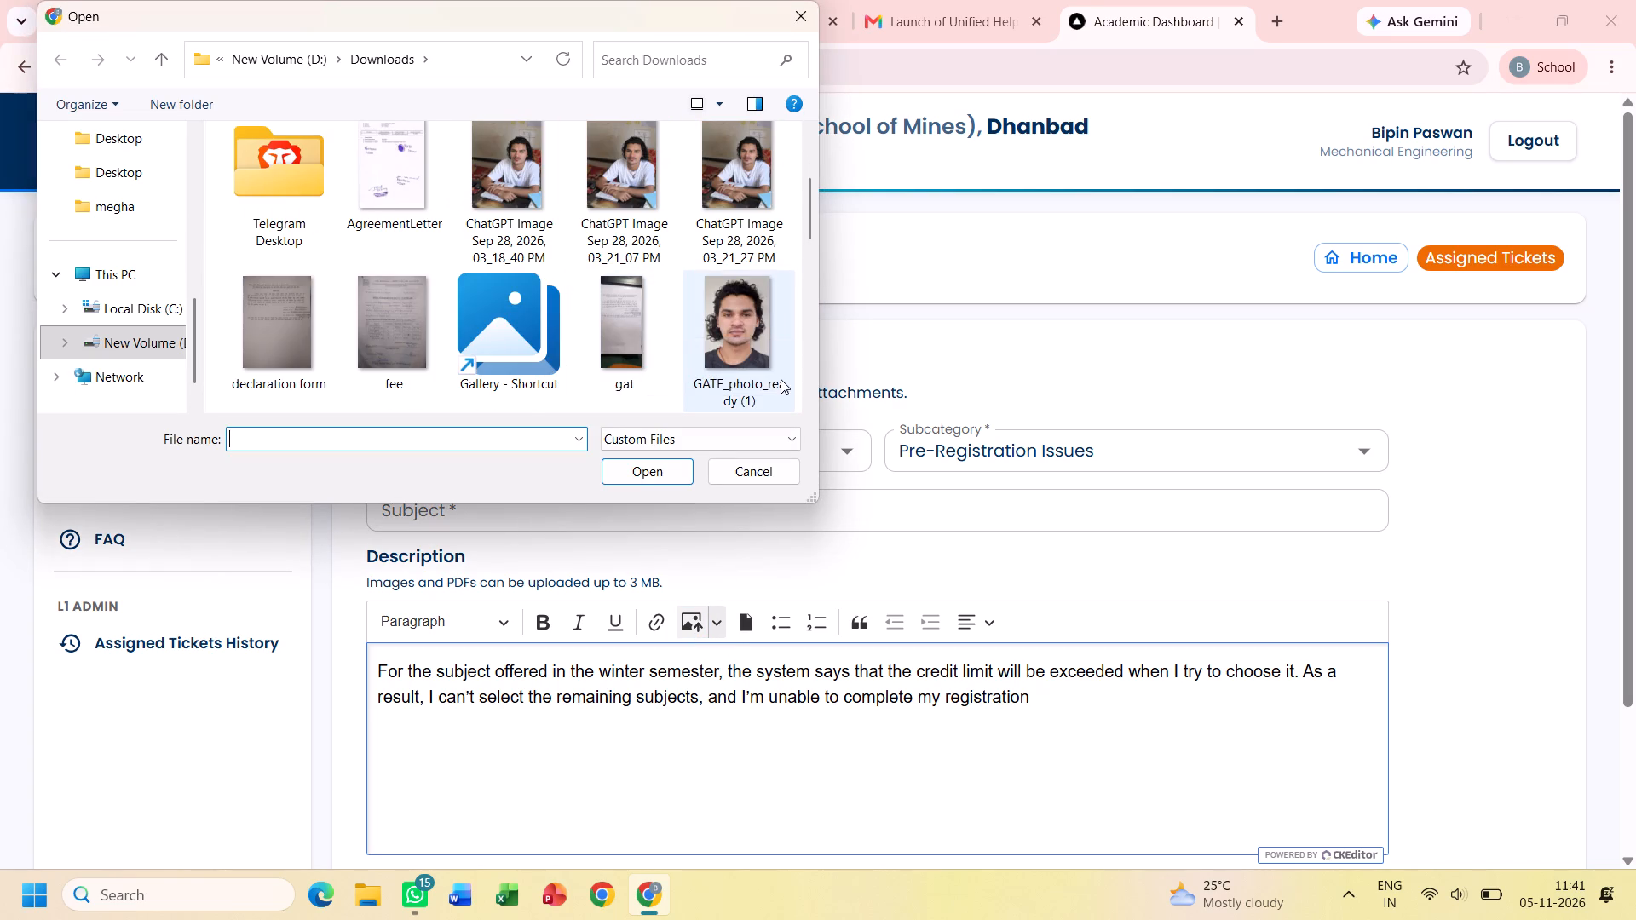
pyautogui.scroll(-2, 697, 337)
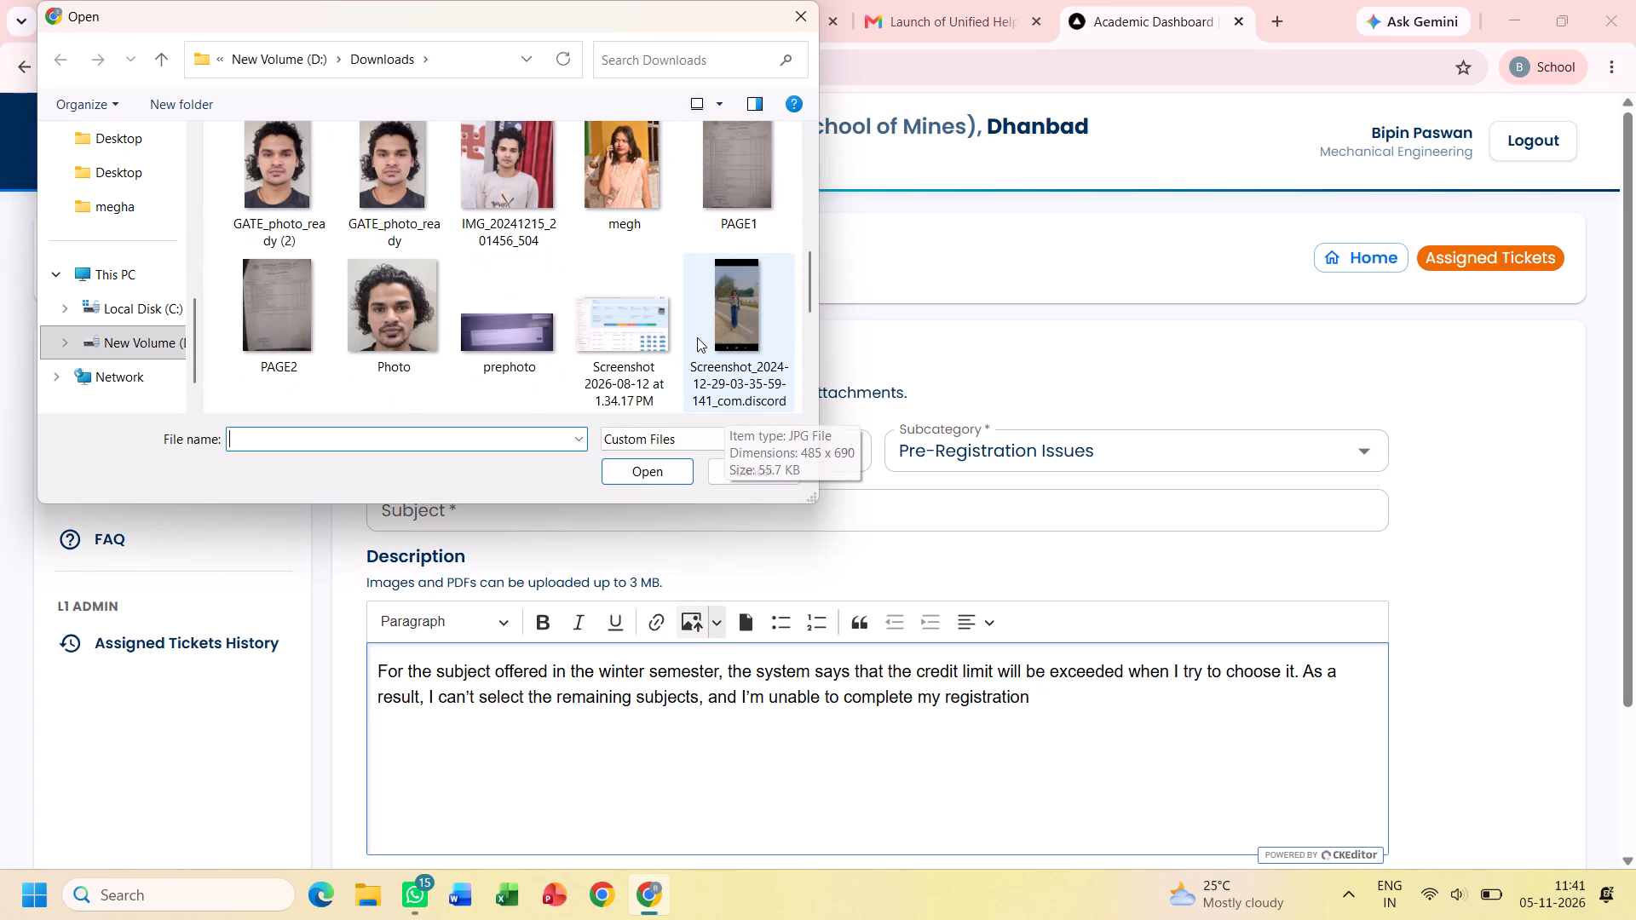
pyautogui.click(530, 317)
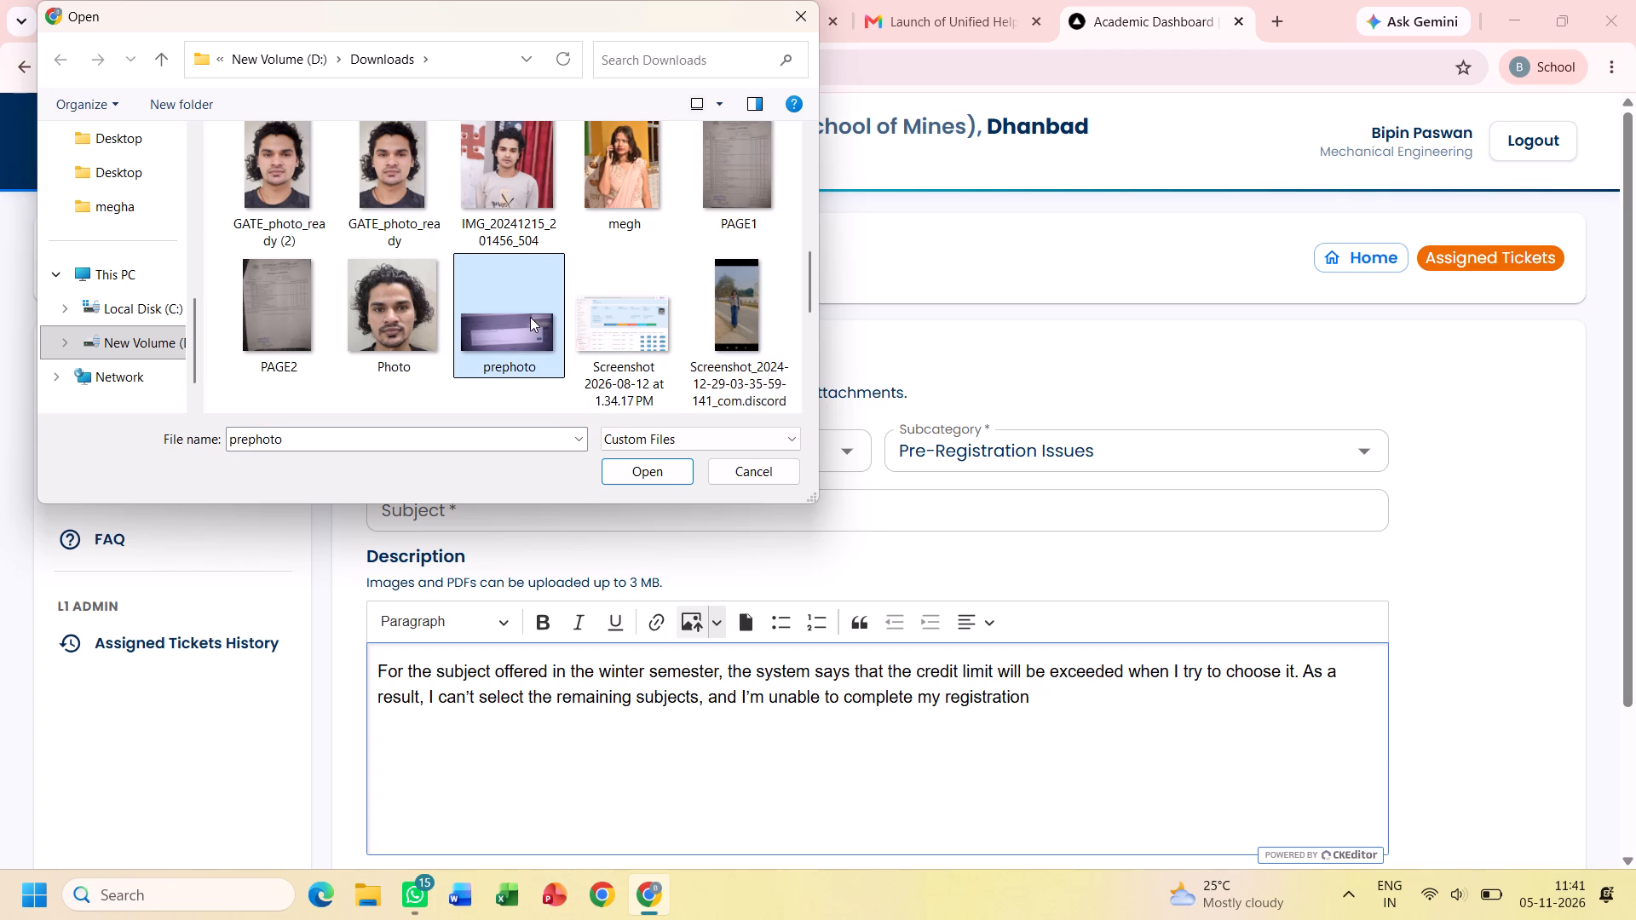
pyautogui.click(654, 471)
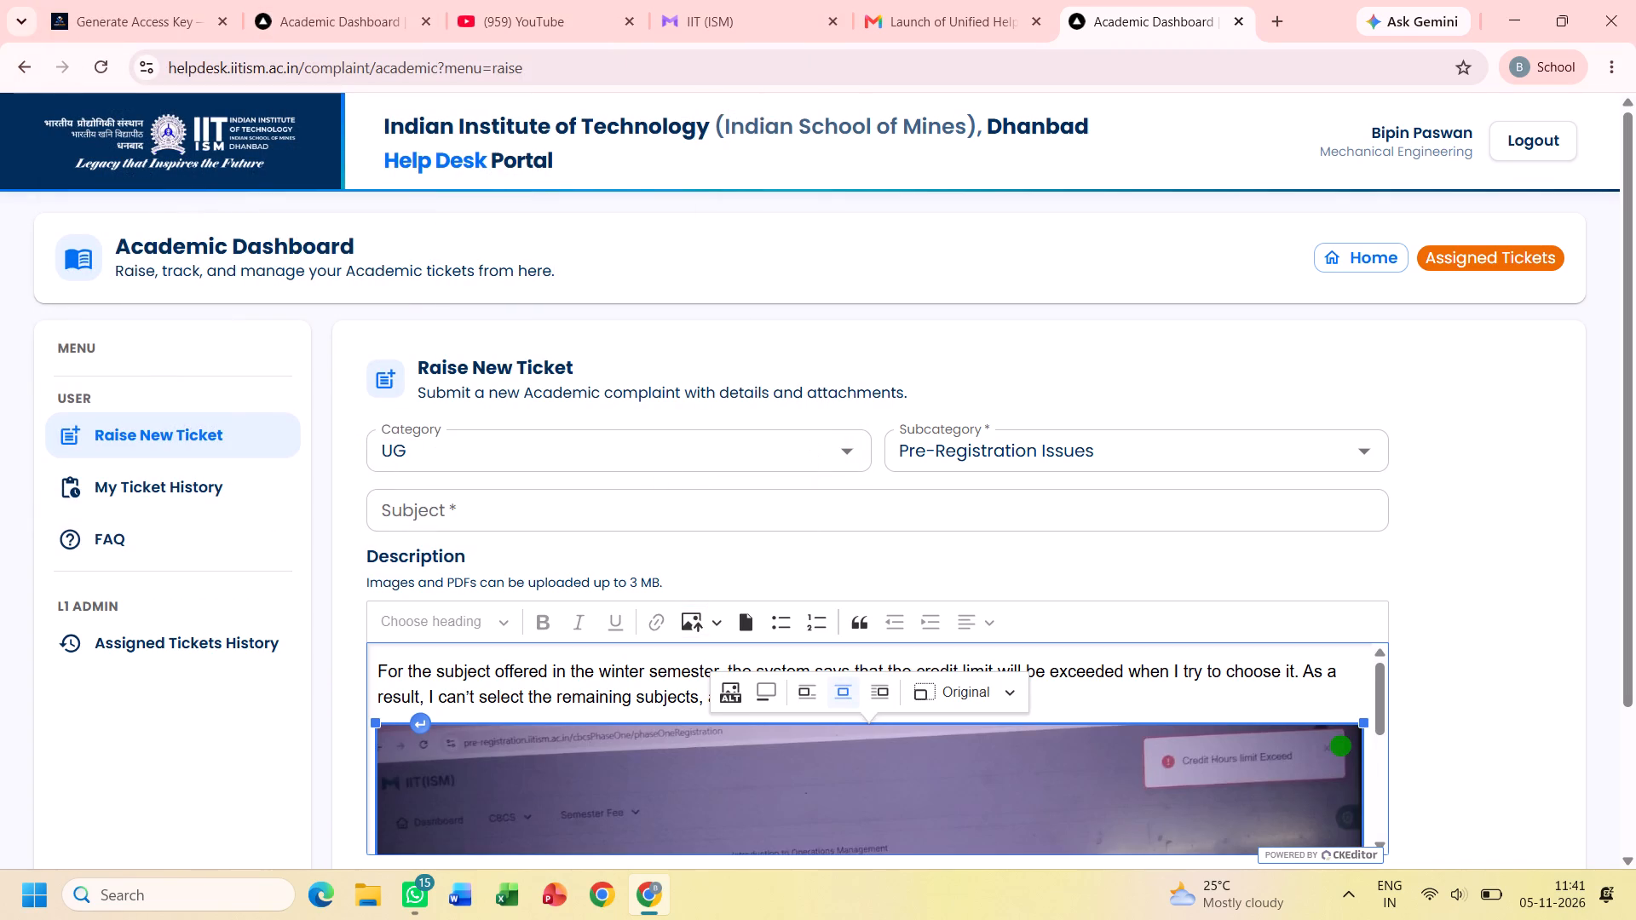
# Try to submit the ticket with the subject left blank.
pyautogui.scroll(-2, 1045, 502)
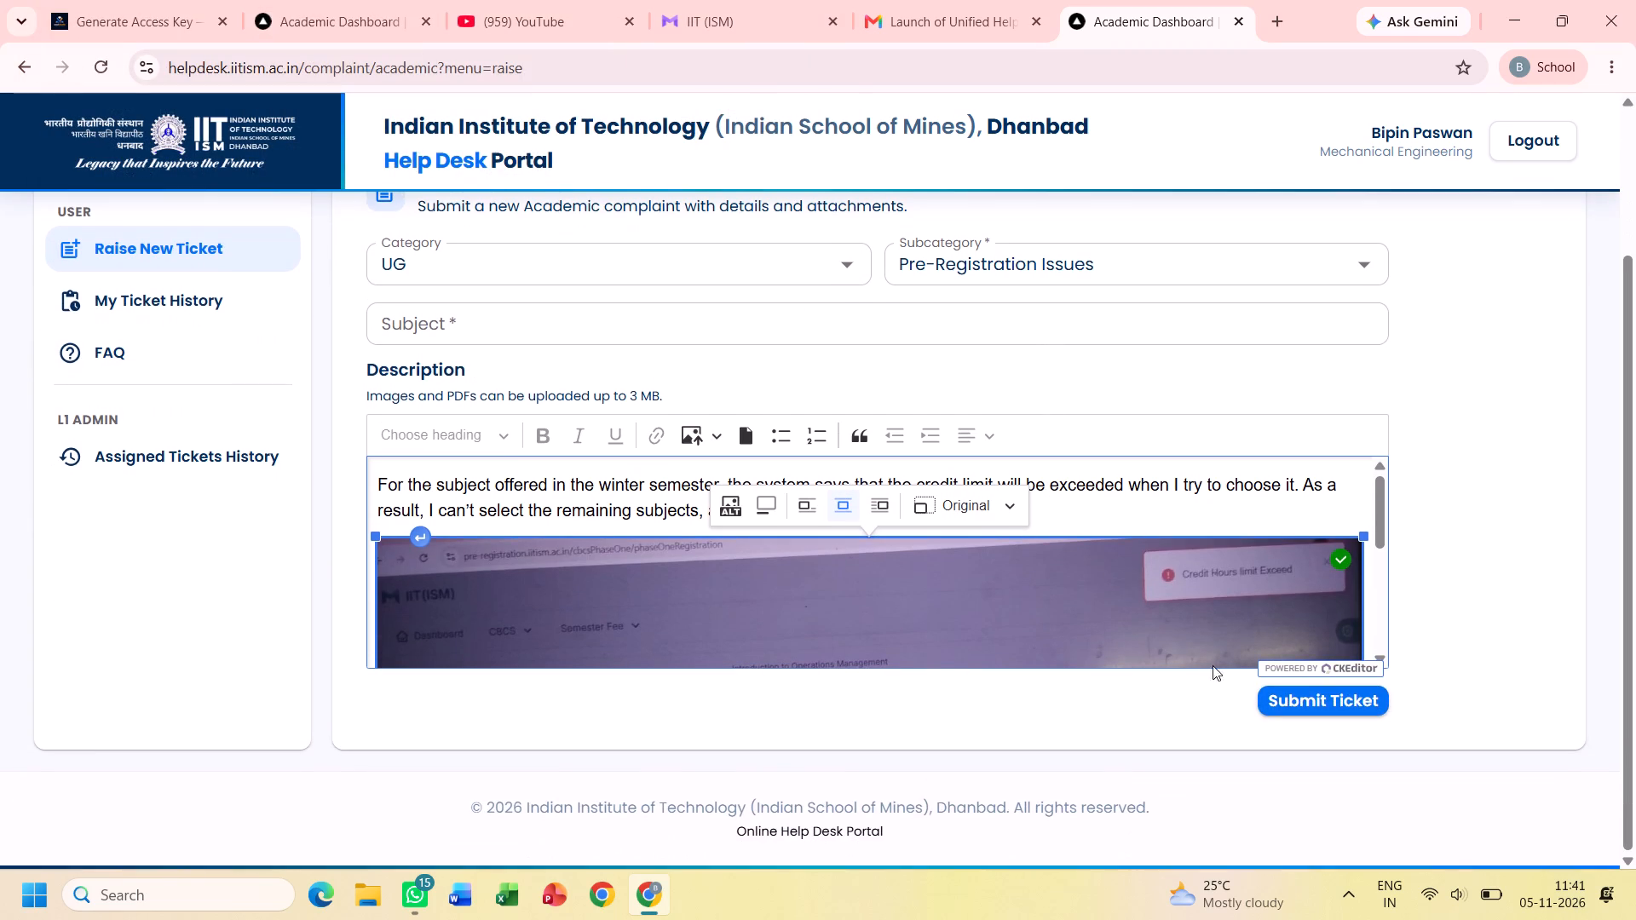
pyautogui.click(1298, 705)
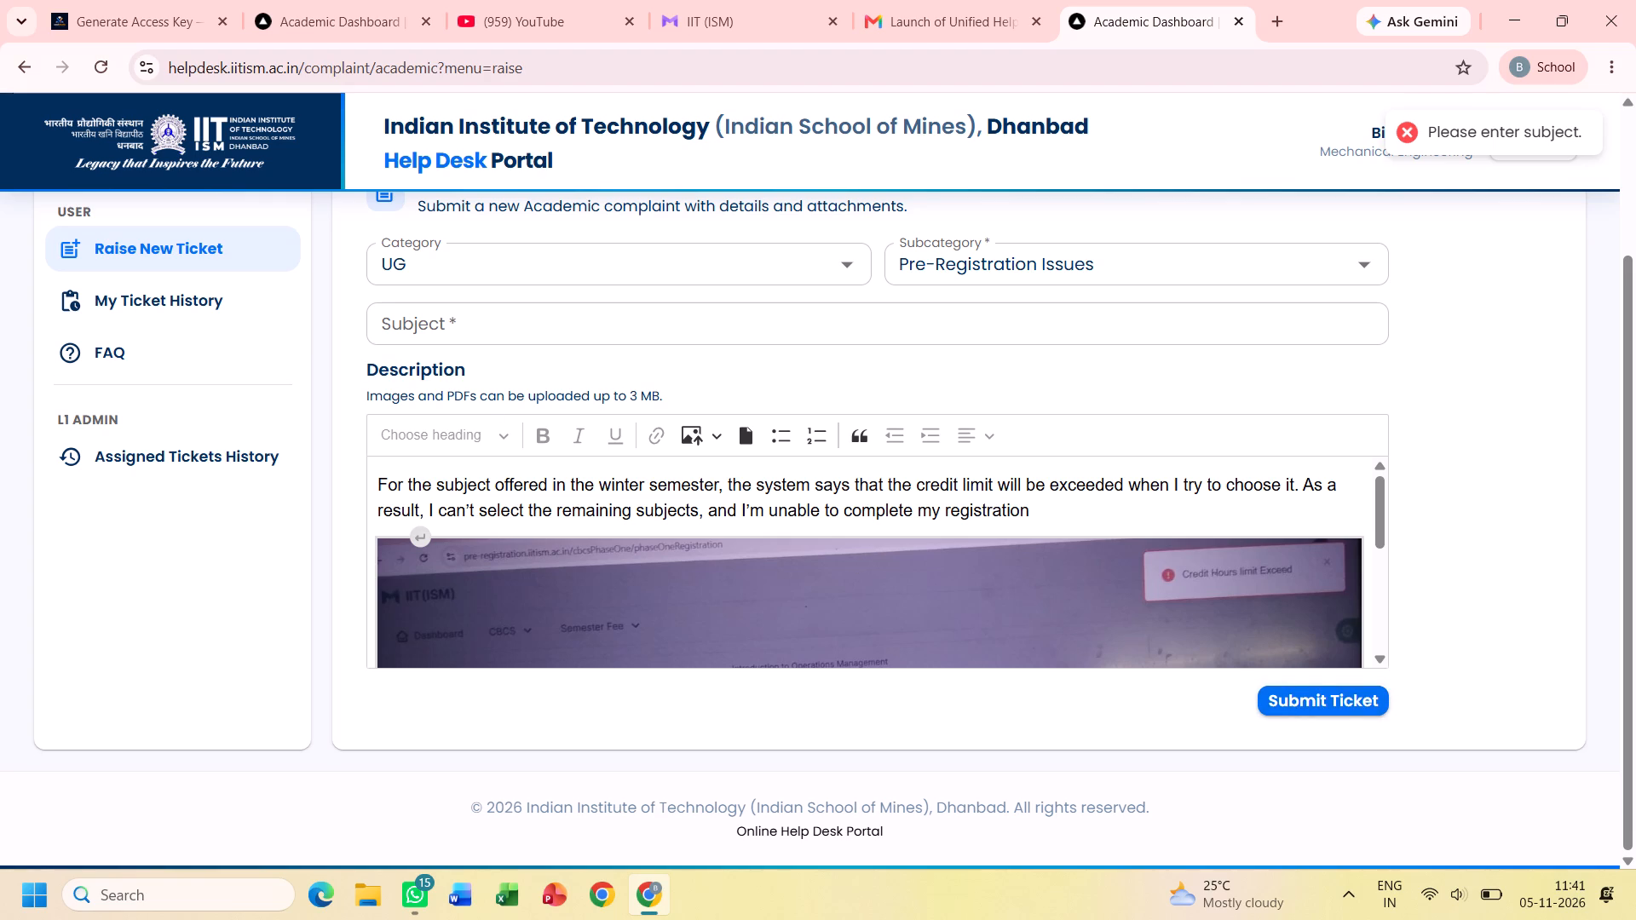
# Enter "Regarding to registration" as the ticket's subject and submit the ticket.
pyautogui.click(454, 328)
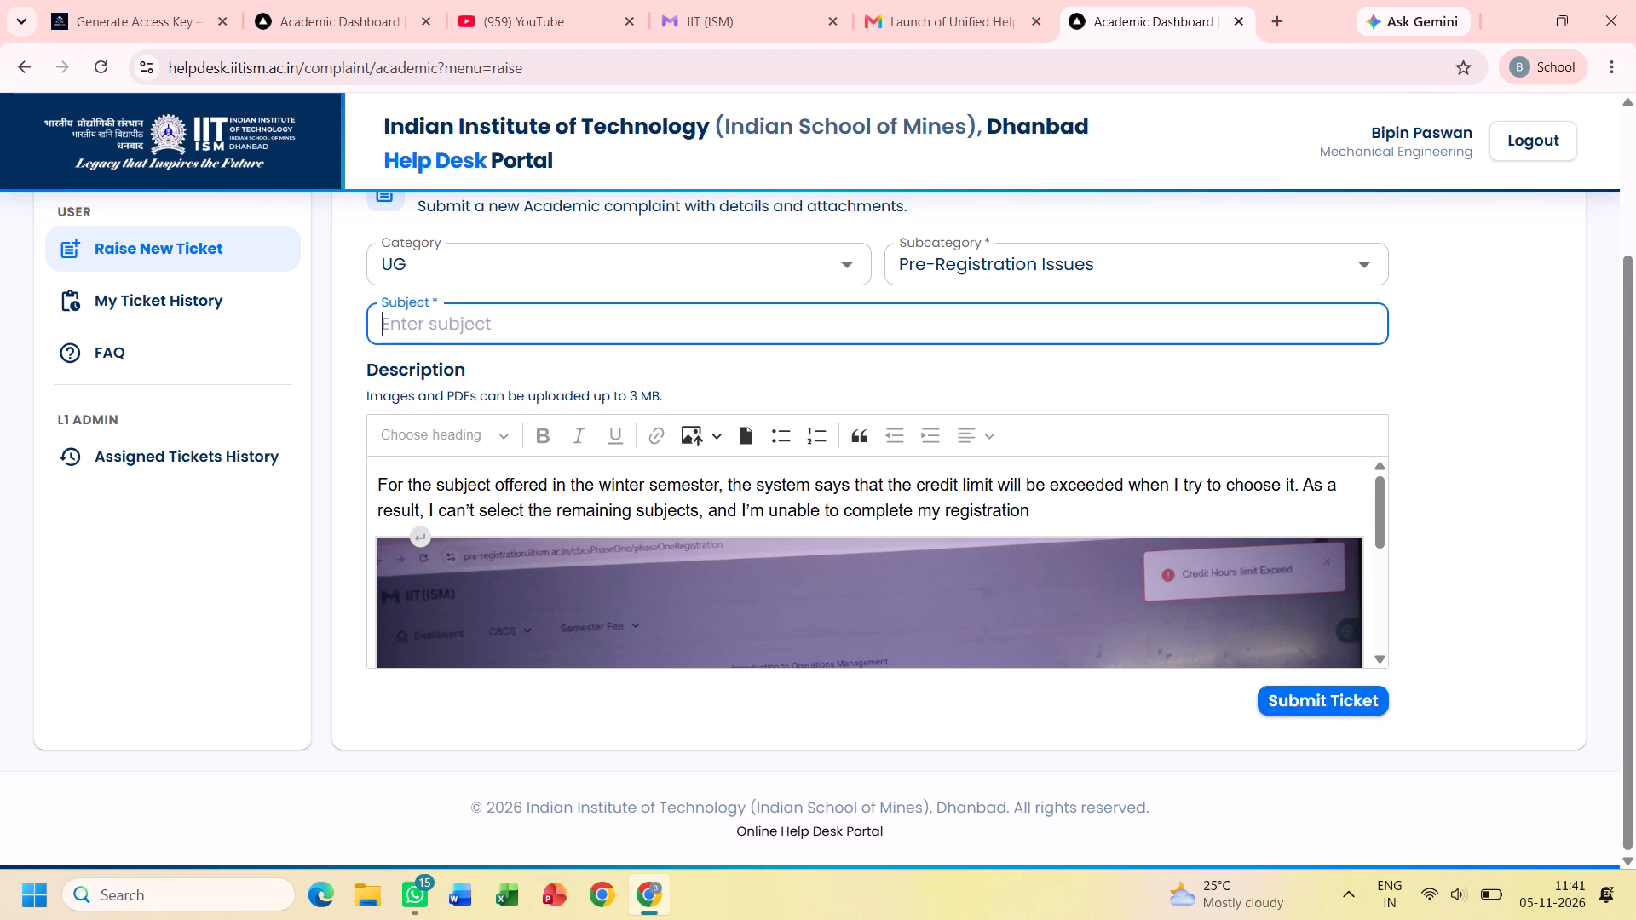
pyautogui.write('re')
pyautogui.press('BackSpace')
pyautogui.press('BackSpace')
pyautogui.press('r')
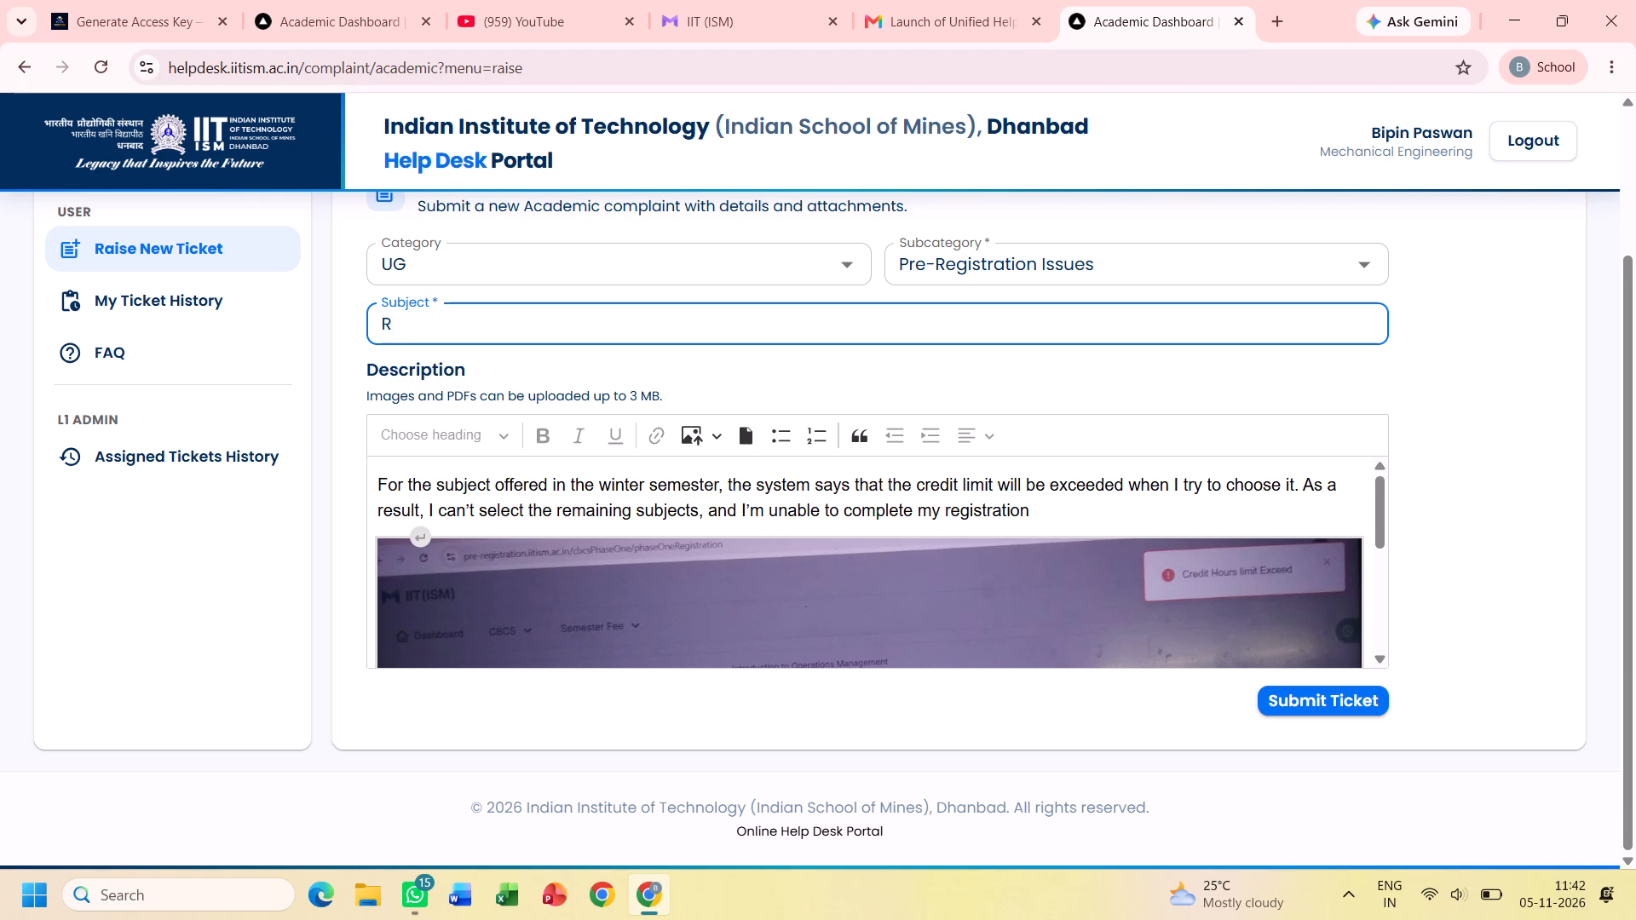
pyautogui.press('e')
pyautogui.press('BackSpace')
pyautogui.press('e')
pyautogui.write('garding to')
pyautogui.press('space')
pyautogui.write('re')
pyautogui.write('gistra')
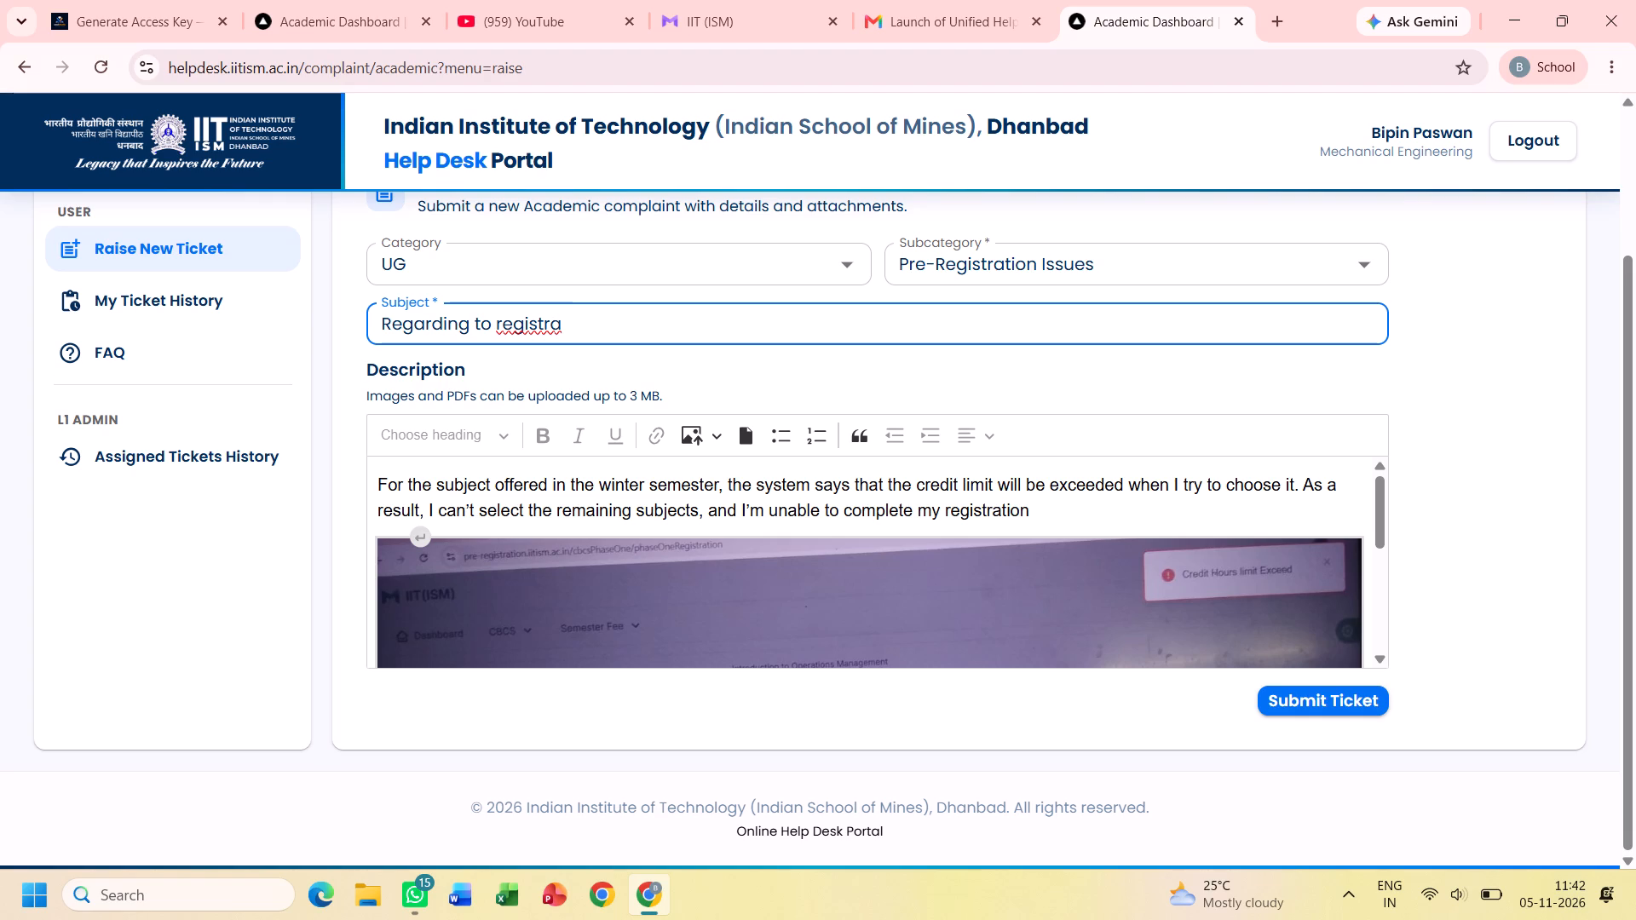
pyautogui.press('t')
pyautogui.write('ion')
pyautogui.click(1297, 694)
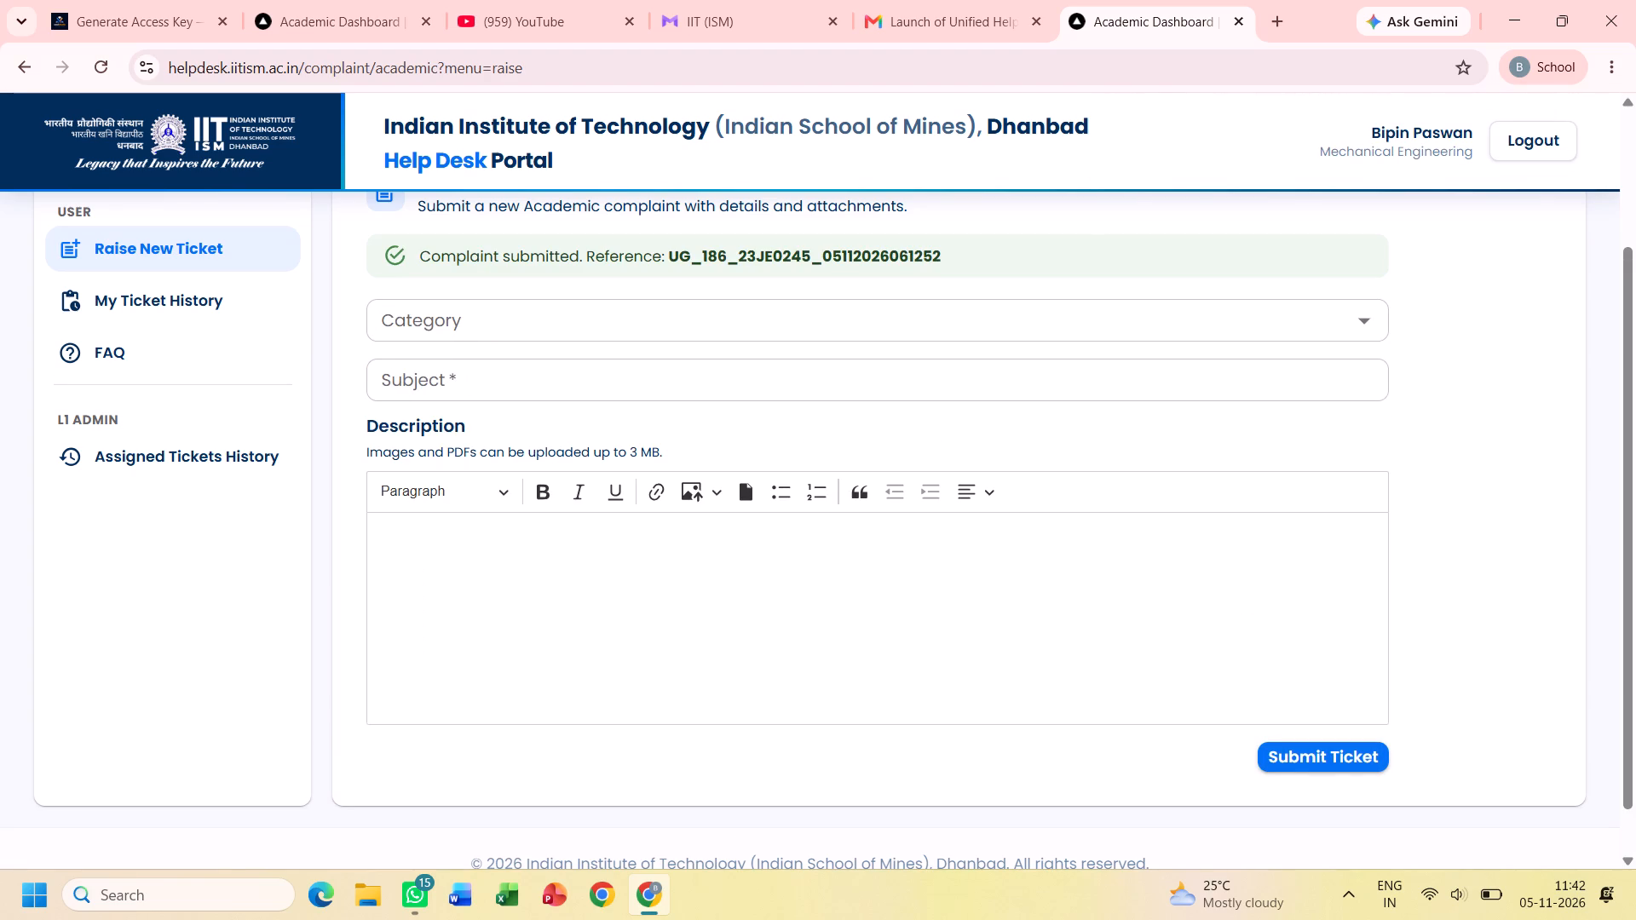
# Check the Assigned Tickets History for pending tickets after the submission.
pyautogui.click(202, 467)
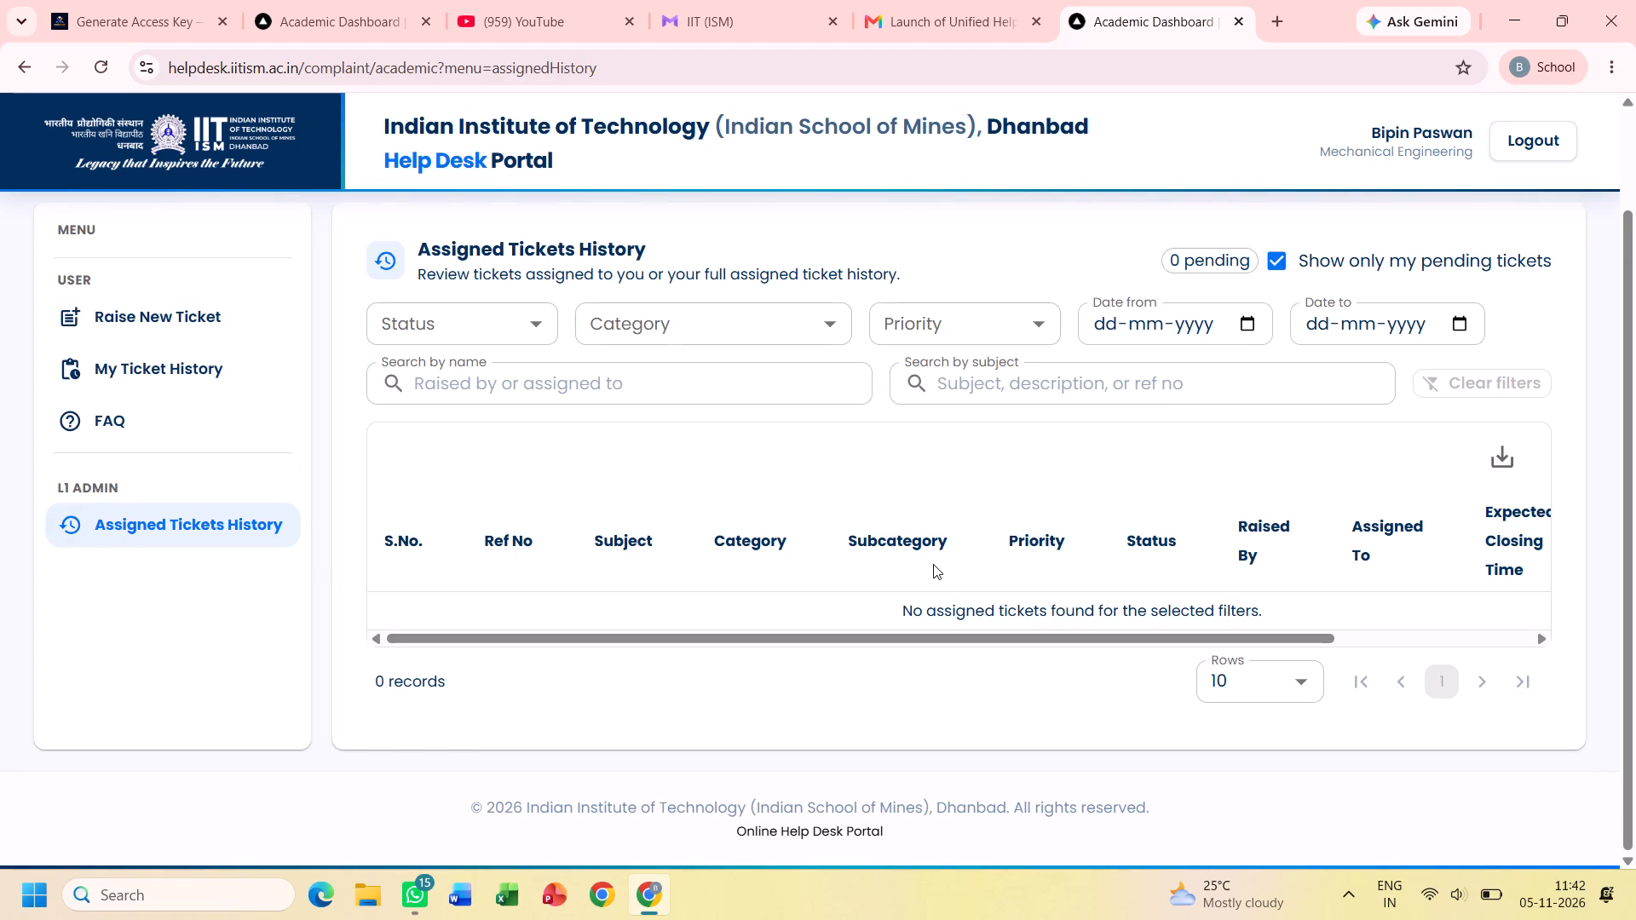
pyautogui.scroll(-1, 935, 569)
pyautogui.scroll(1, 935, 569)
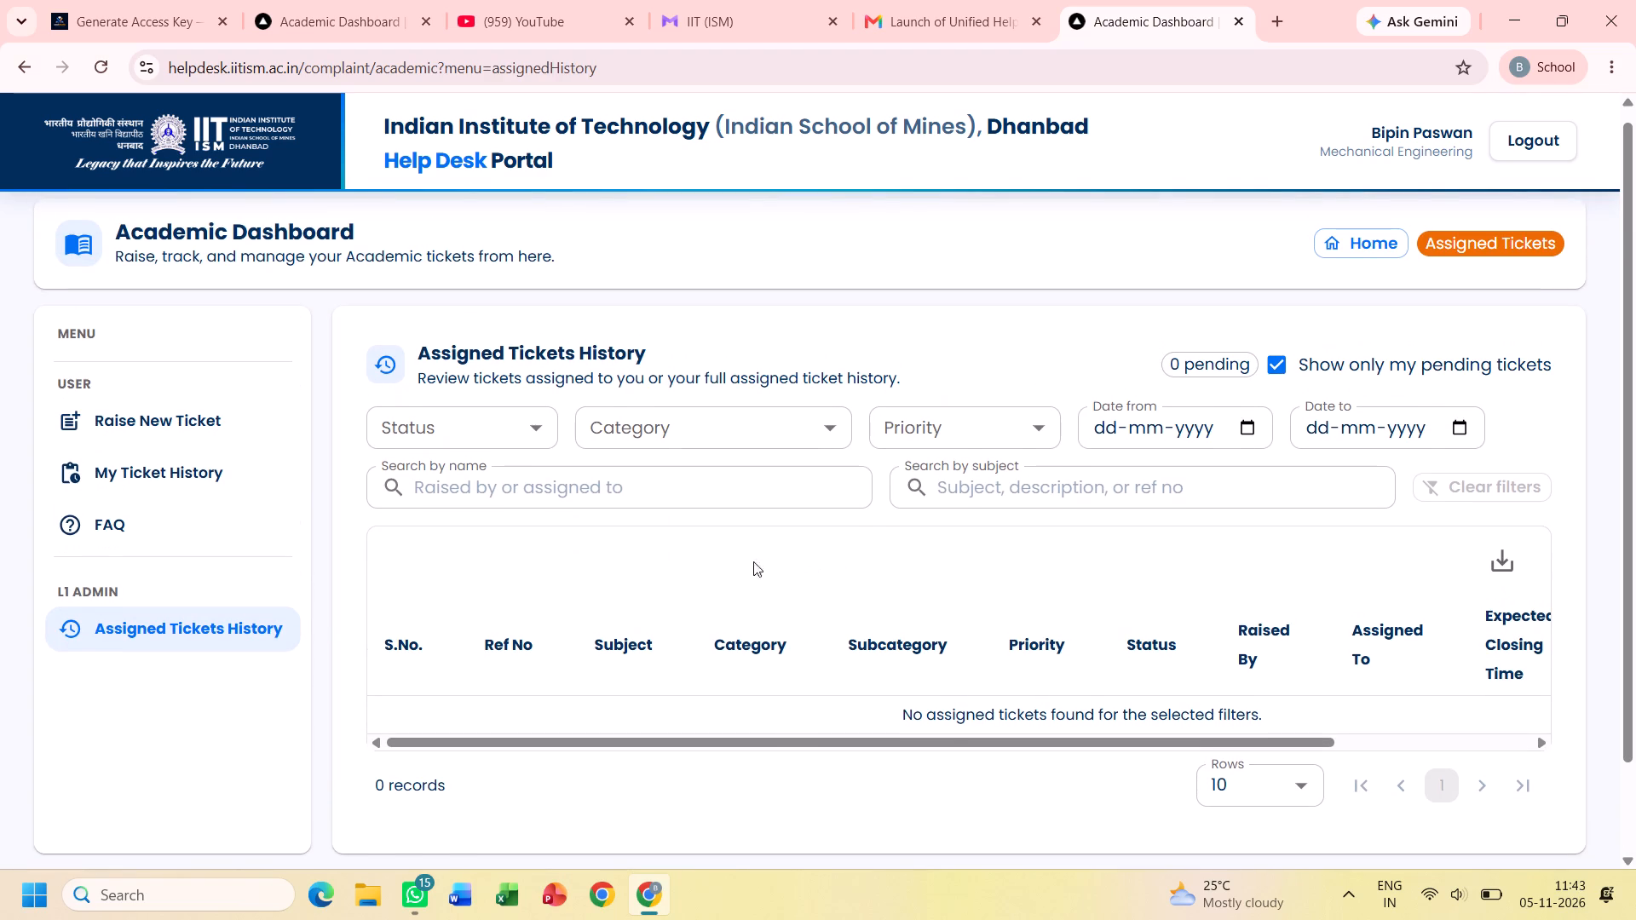
# Review the newly submitted ticket's entry in My Ticket History.
pyautogui.click(197, 480)
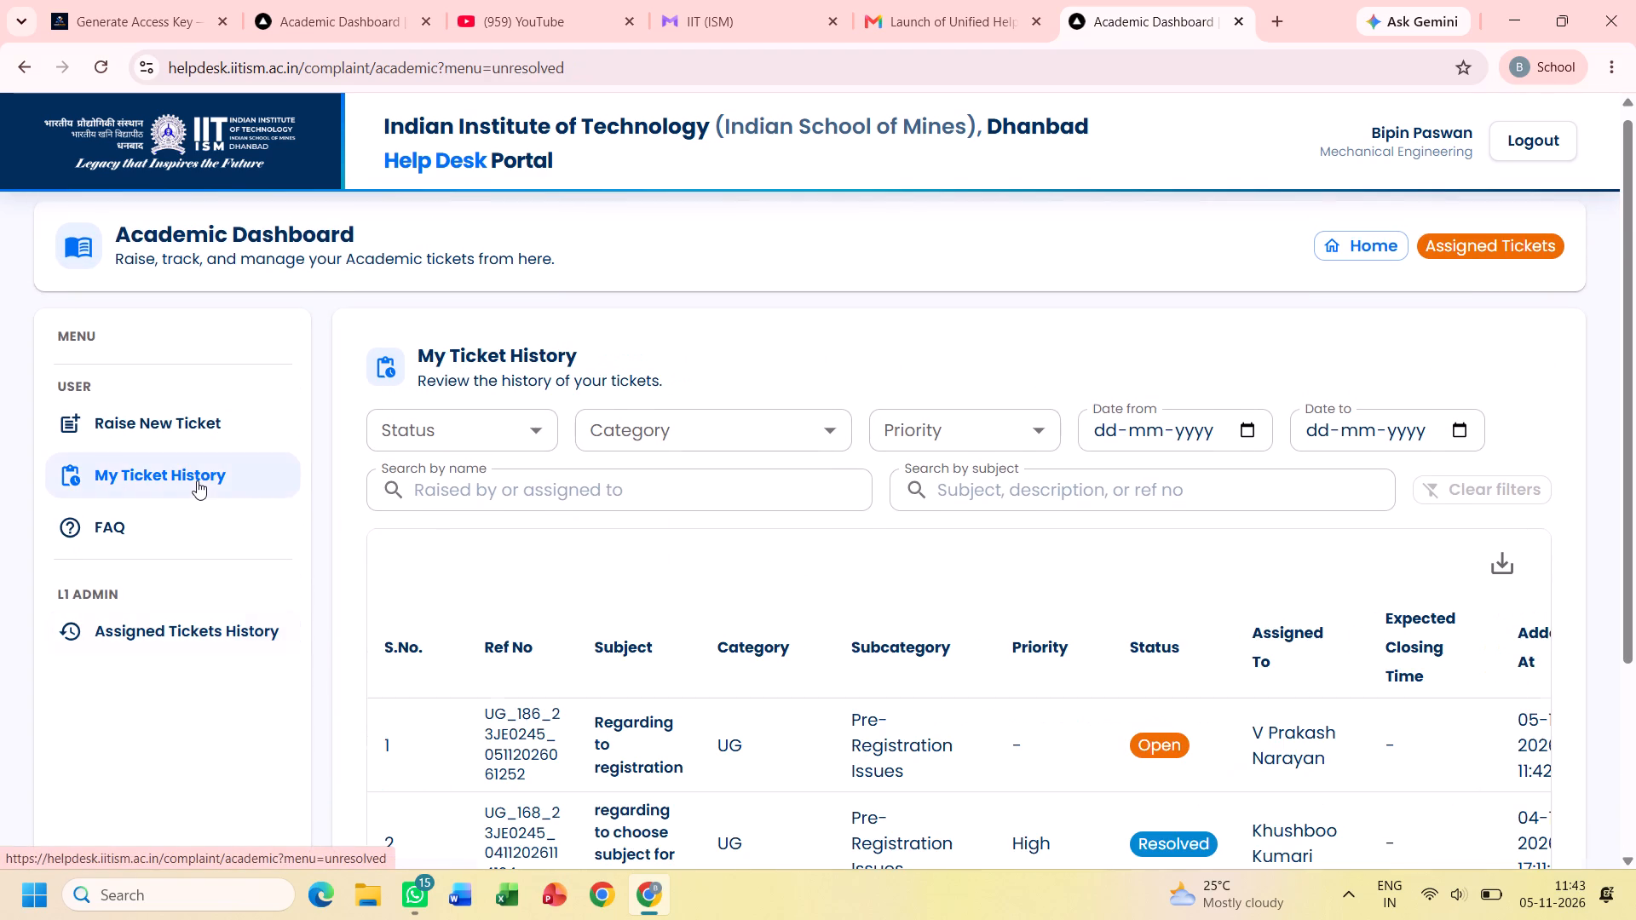
pyautogui.scroll(-2, 836, 568)
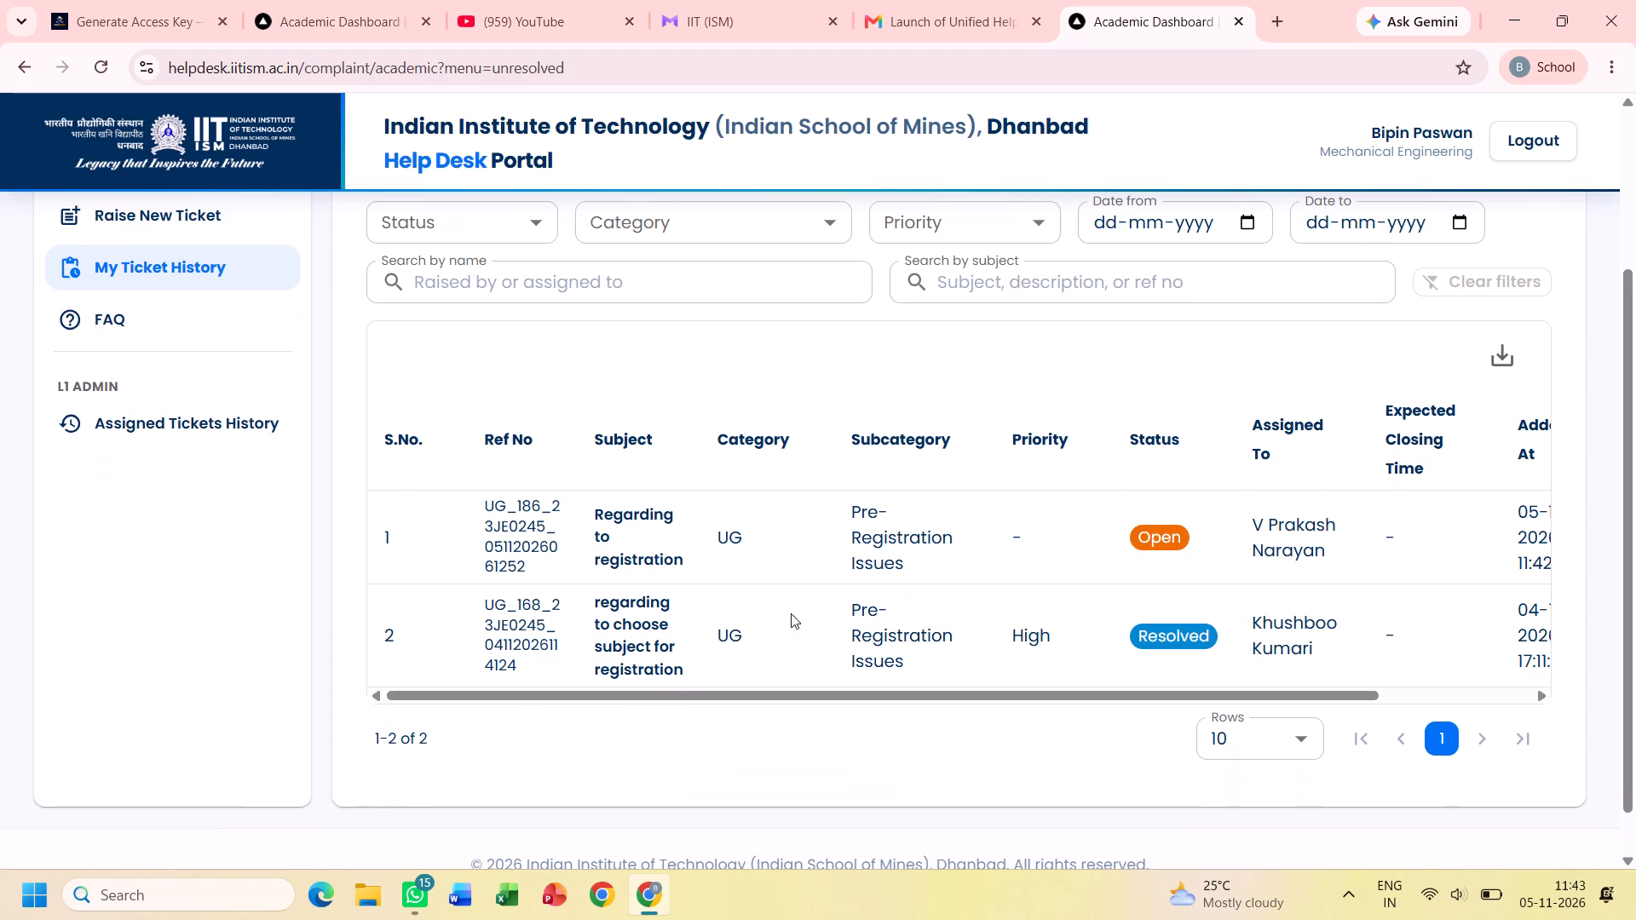